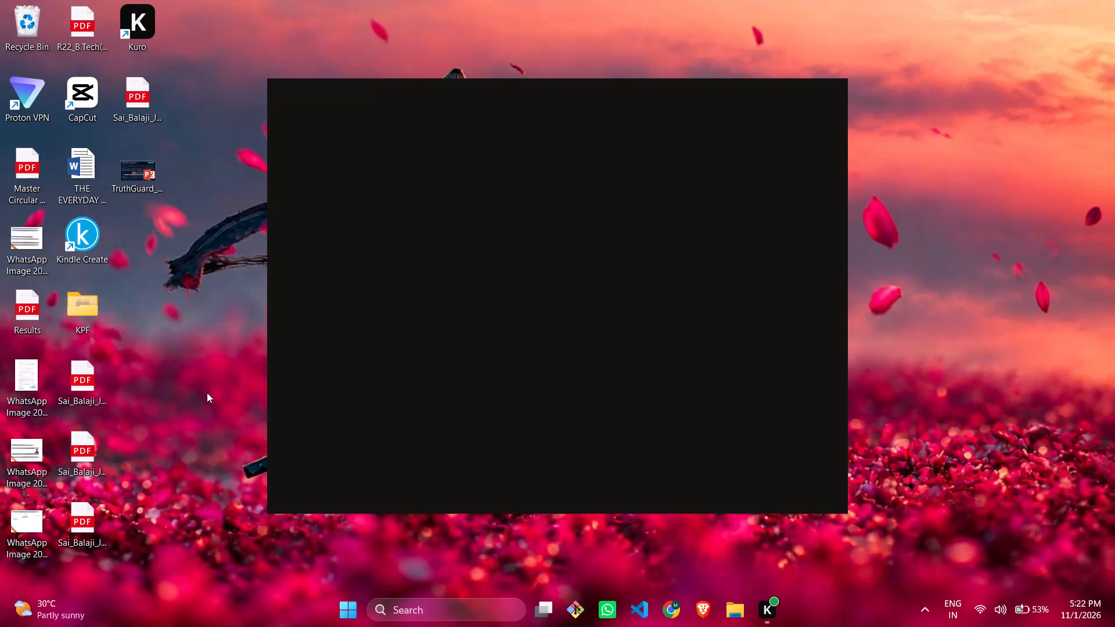
# Open Notepad from the recent searches and maximize its window.
pyautogui.click(421, 615)
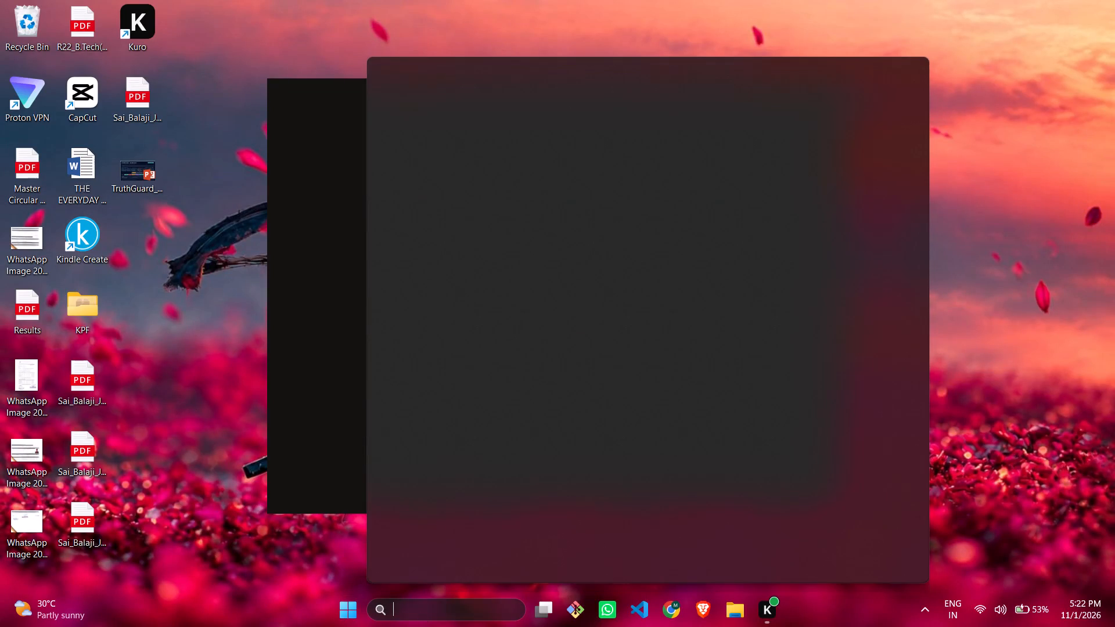
pyautogui.doubleClick(495, 124)
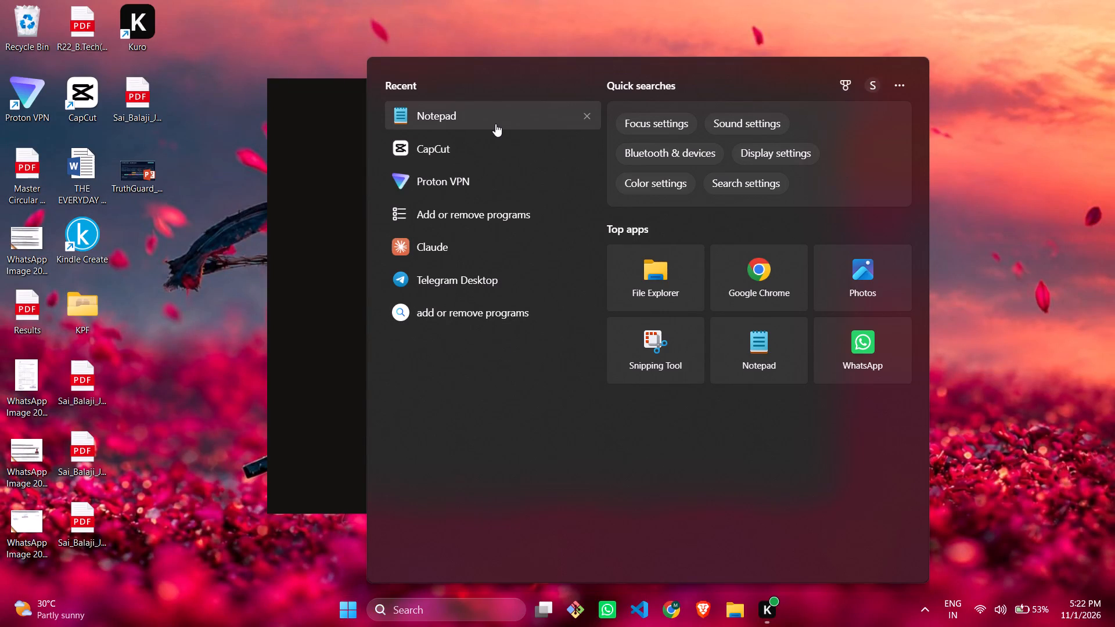
pyautogui.click(1040, 215)
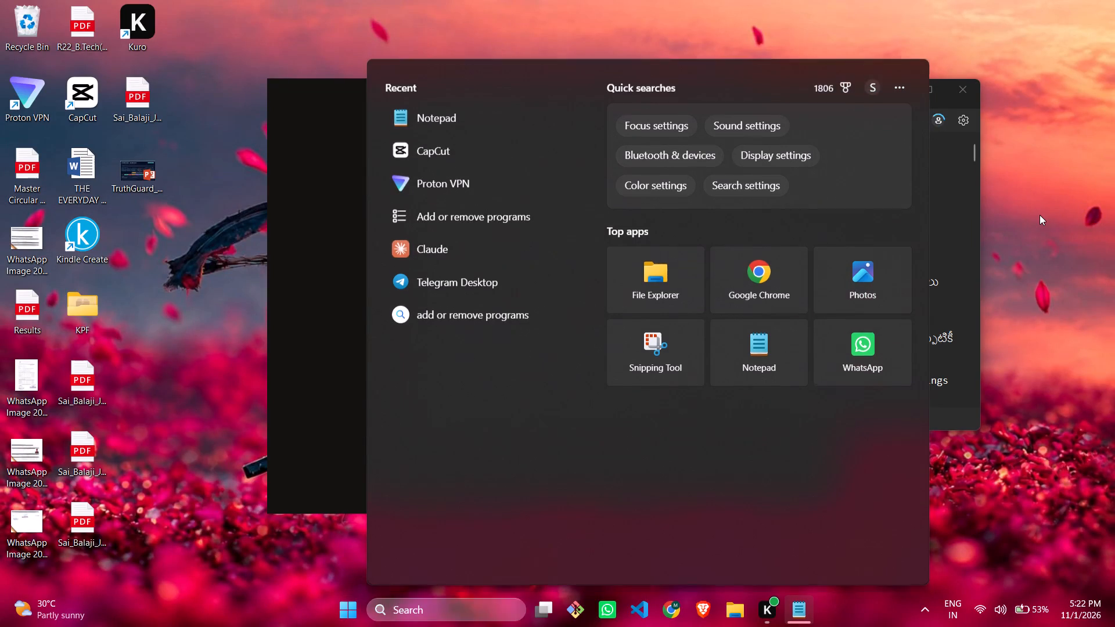
pyautogui.click(927, 80)
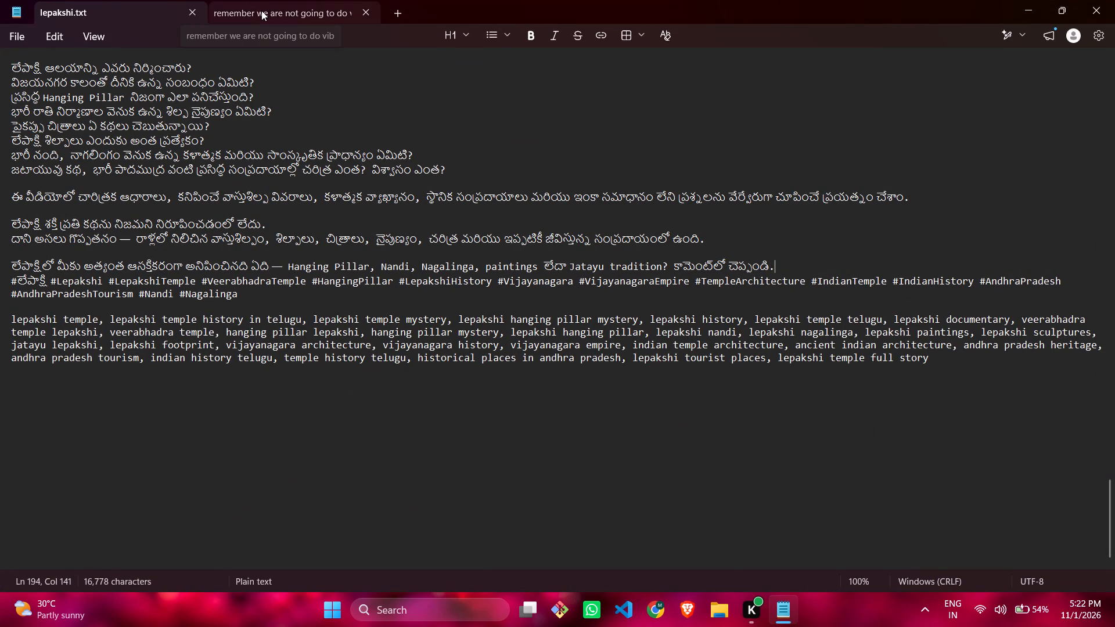
# Look through the lepakshi.txt notes for the Ep 7 and Ep 8 title, description and tags.
pyautogui.scroll(5, 246, 222)
pyautogui.scroll(-2, 246, 222)
pyautogui.scroll(4, 246, 222)
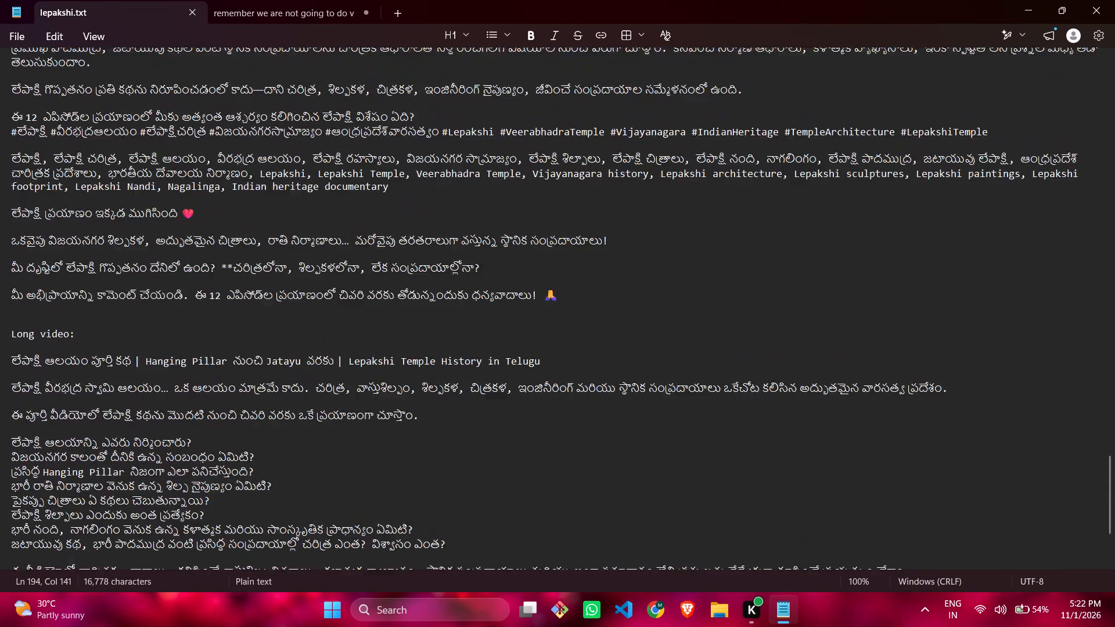
pyautogui.scroll(7, 246, 222)
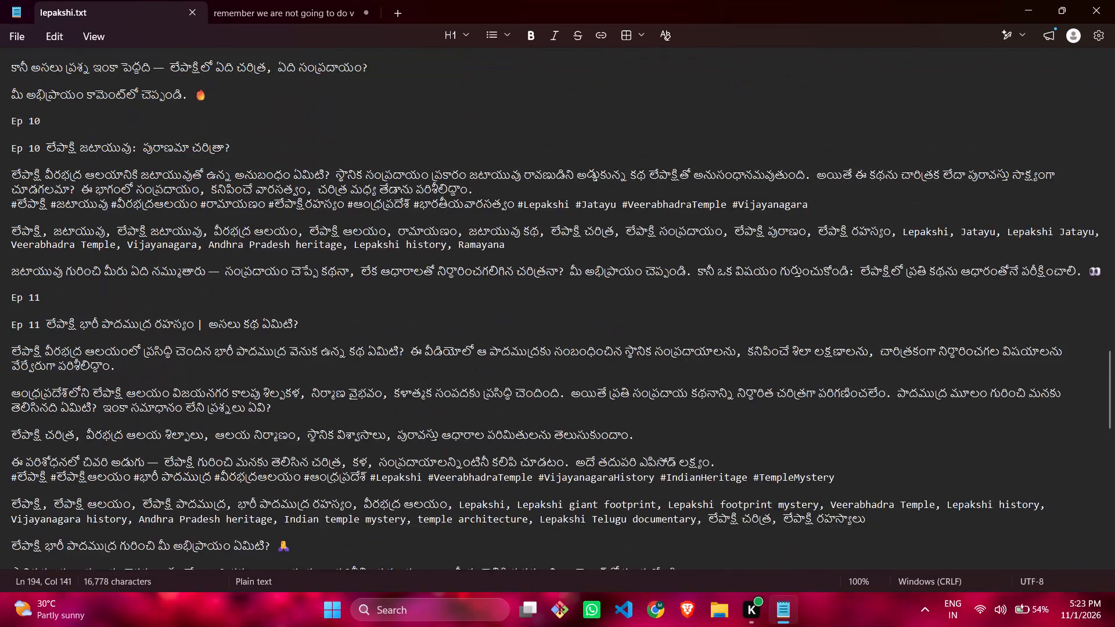
pyautogui.scroll(9, 246, 223)
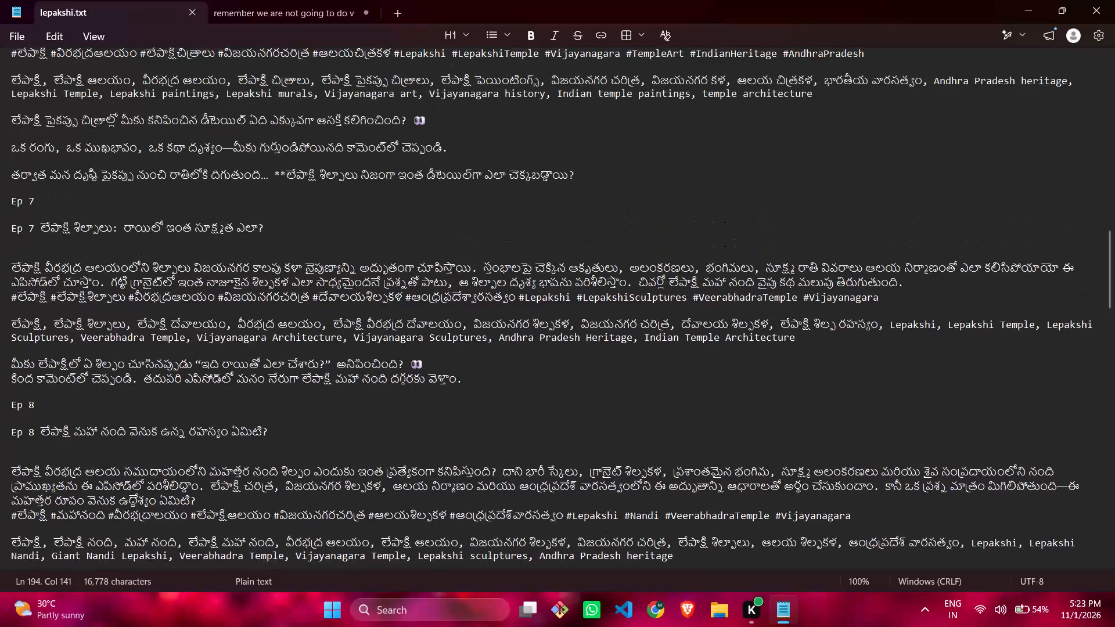
pyautogui.scroll(-4, 246, 223)
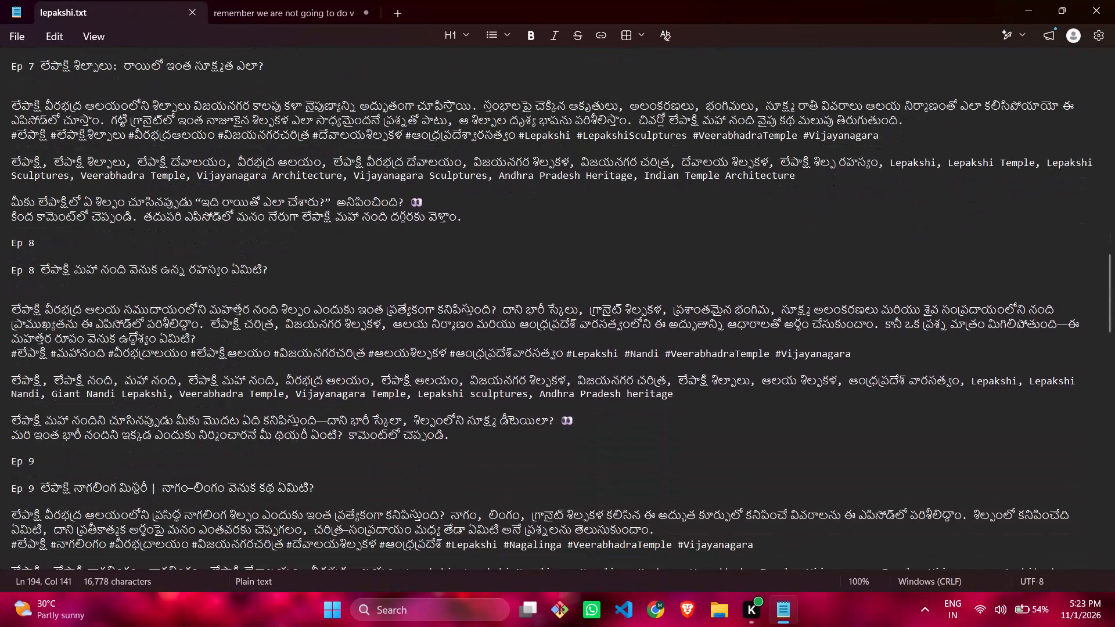
pyautogui.scroll(-1, 246, 223)
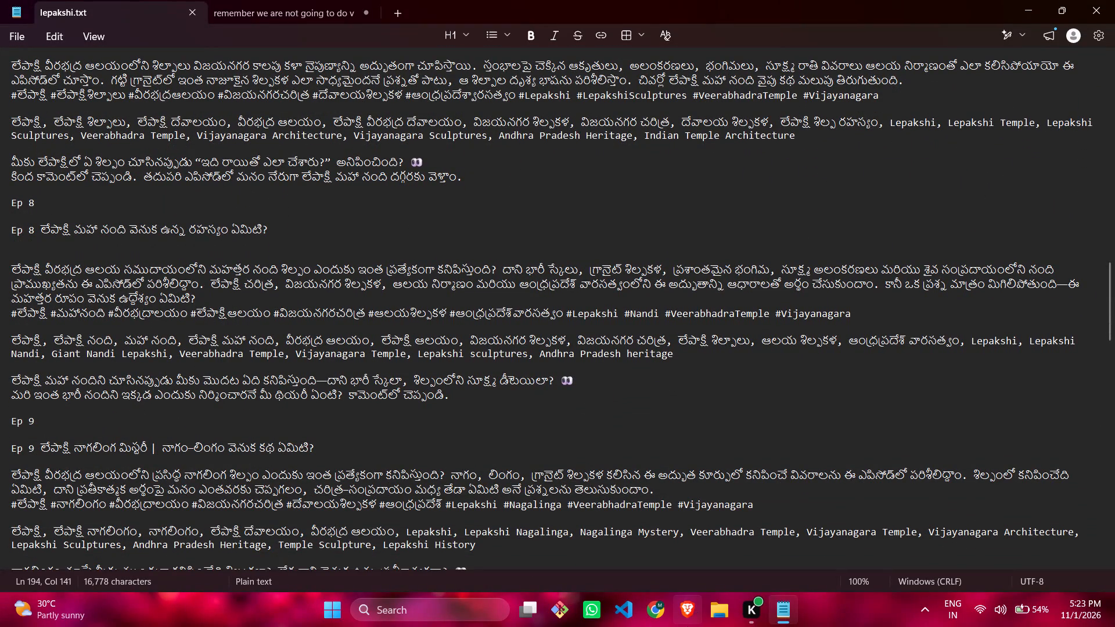
# Launch Google Chrome with the teal "S" profile and dismiss the notice about restoring tabs.
pyautogui.click(408, 604)
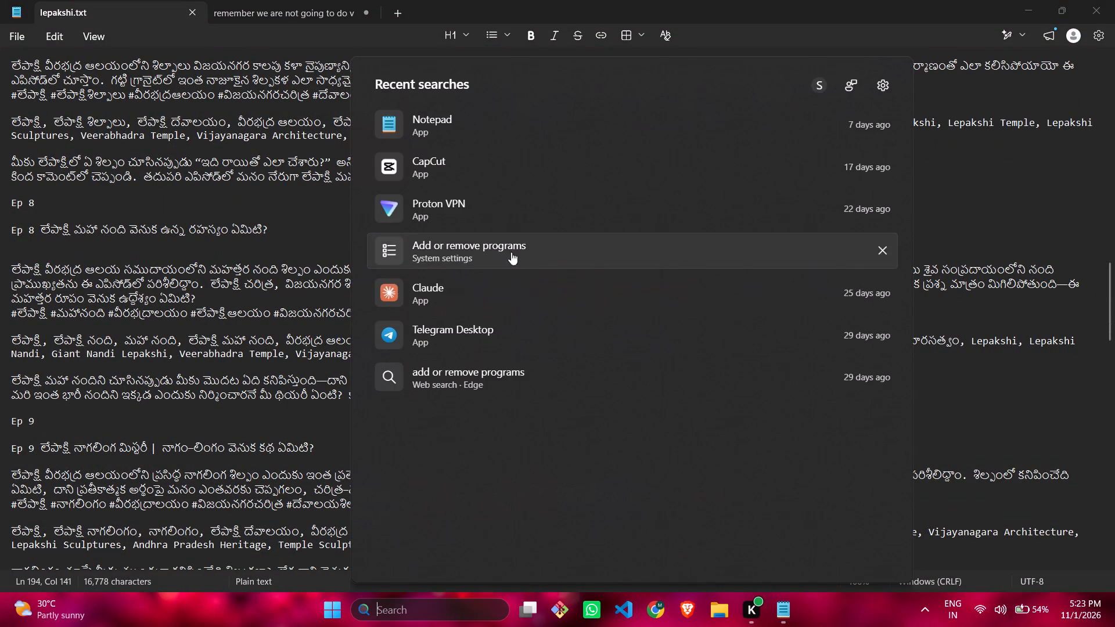
pyautogui.write('ch')
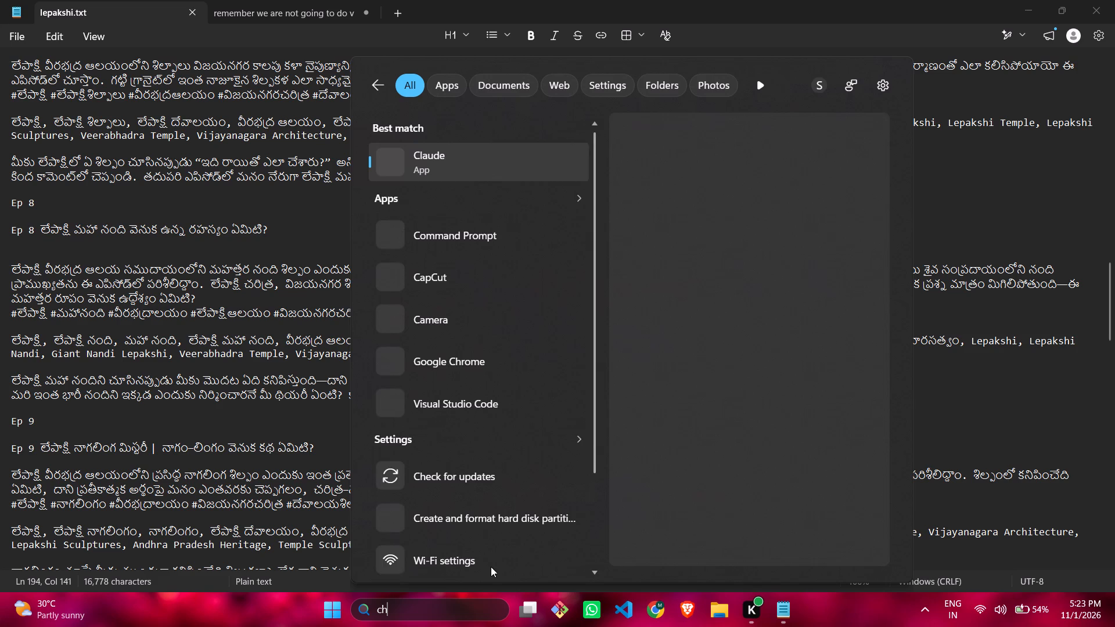
pyautogui.click(488, 171)
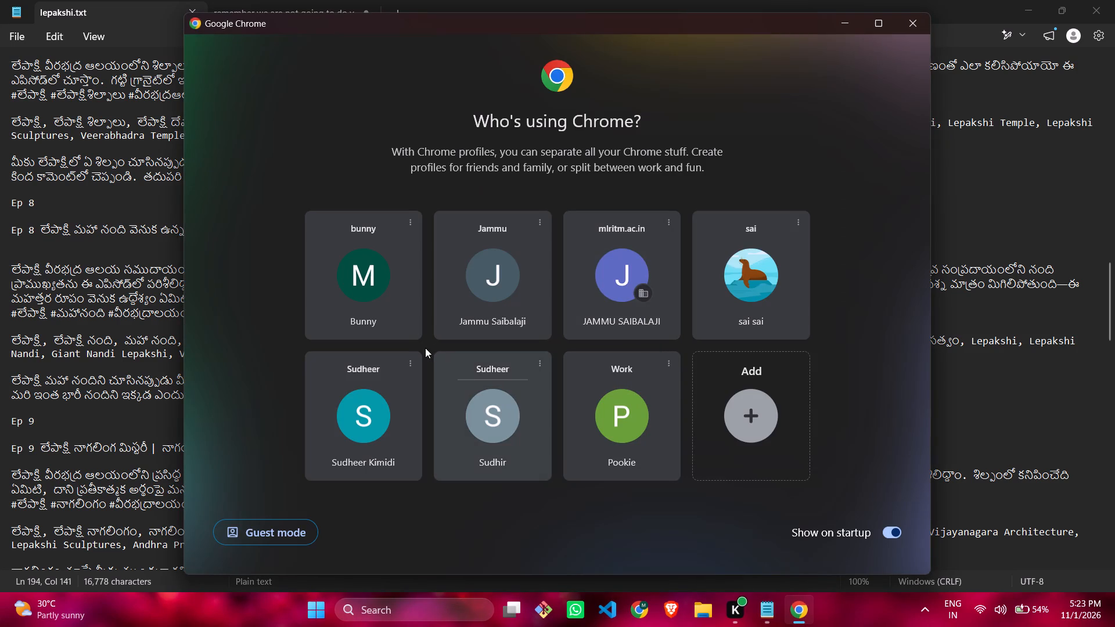
pyautogui.click(375, 401)
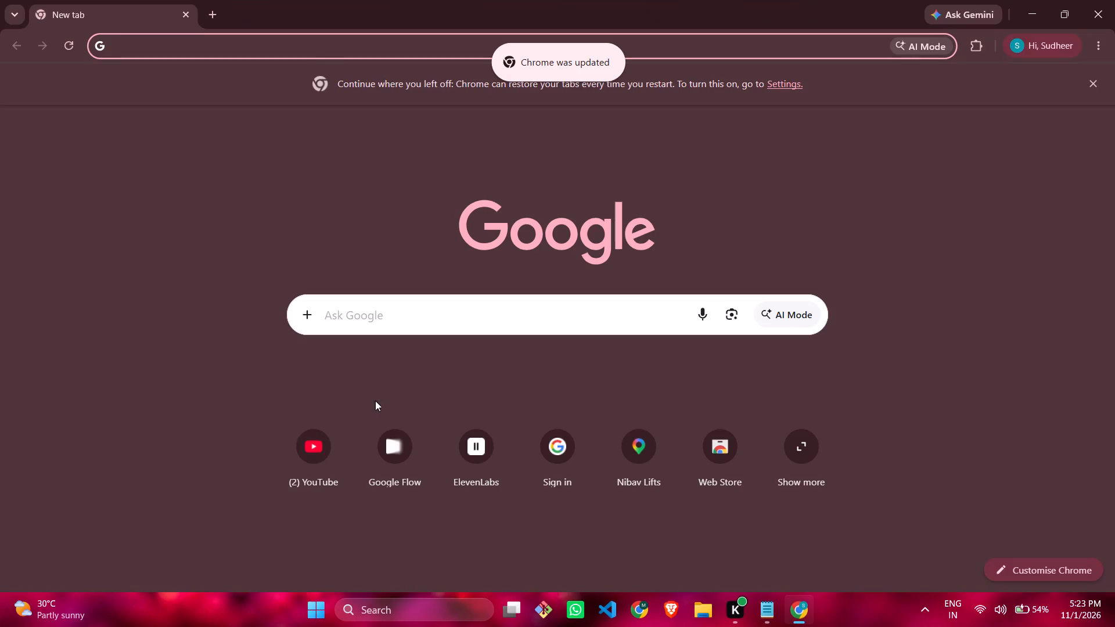
pyautogui.click(1088, 85)
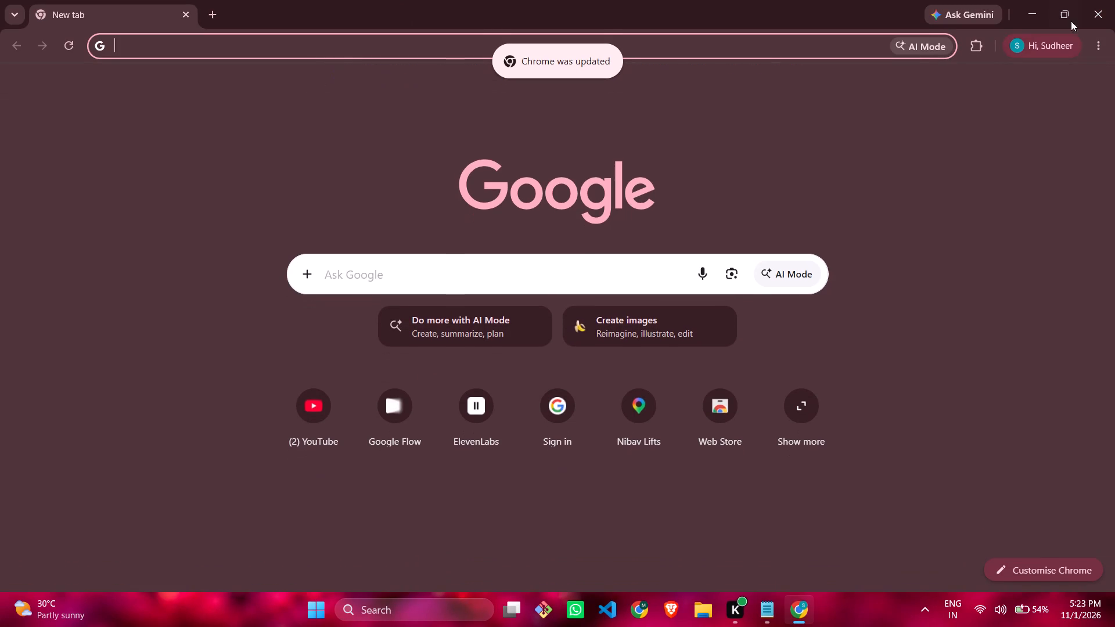
# Open YouTube from the new tab page's shortcuts.
pyautogui.click(296, 433)
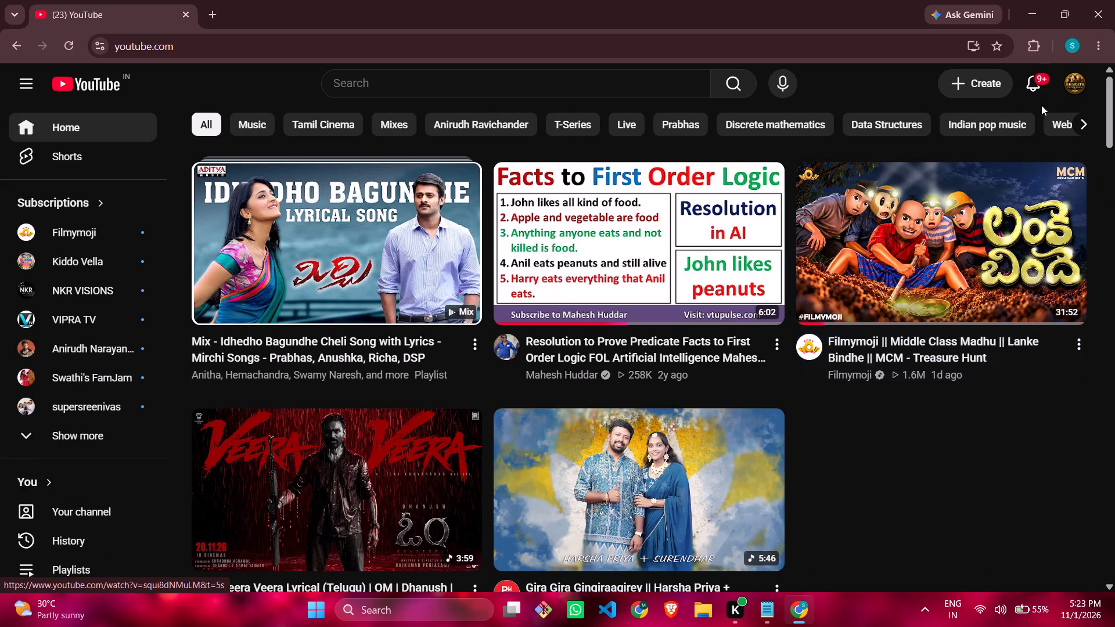
# Check the YouTube notifications and close the list.
pyautogui.click(1037, 88)
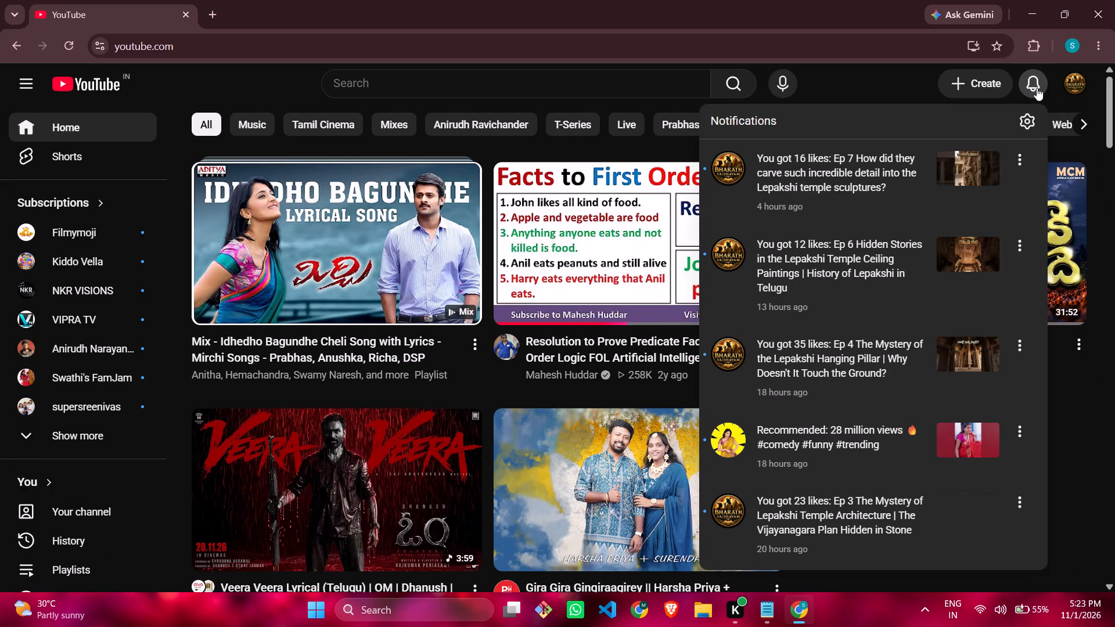
pyautogui.click(1037, 88)
pyautogui.click(1037, 88)
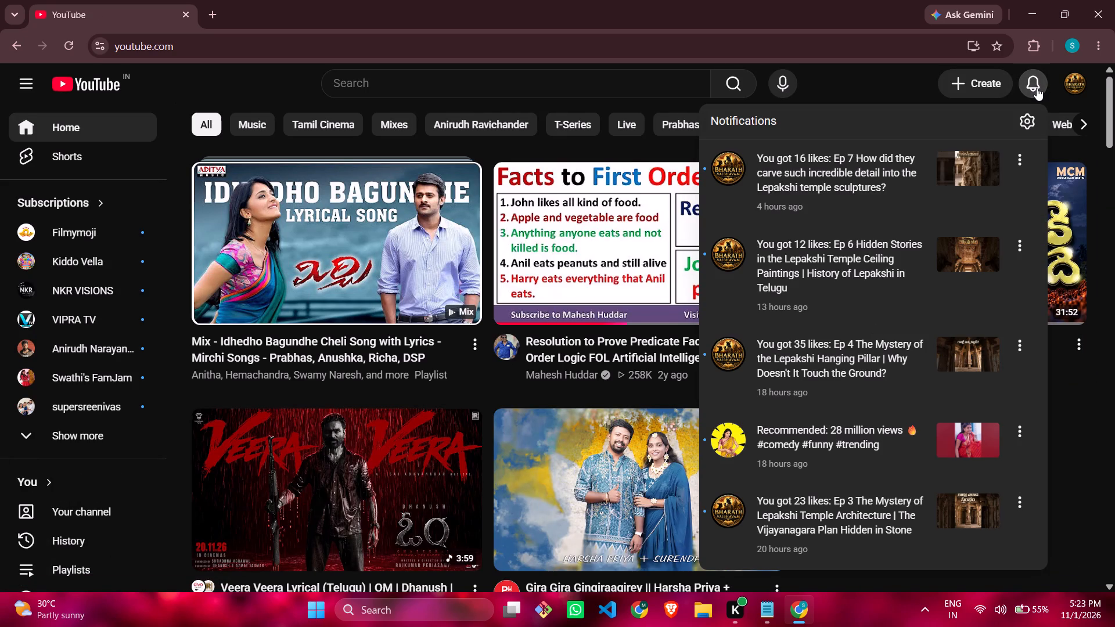
pyautogui.click(1037, 88)
# Go to YouTube Studio and show the full list of the channel's Shorts.
pyautogui.click(1064, 83)
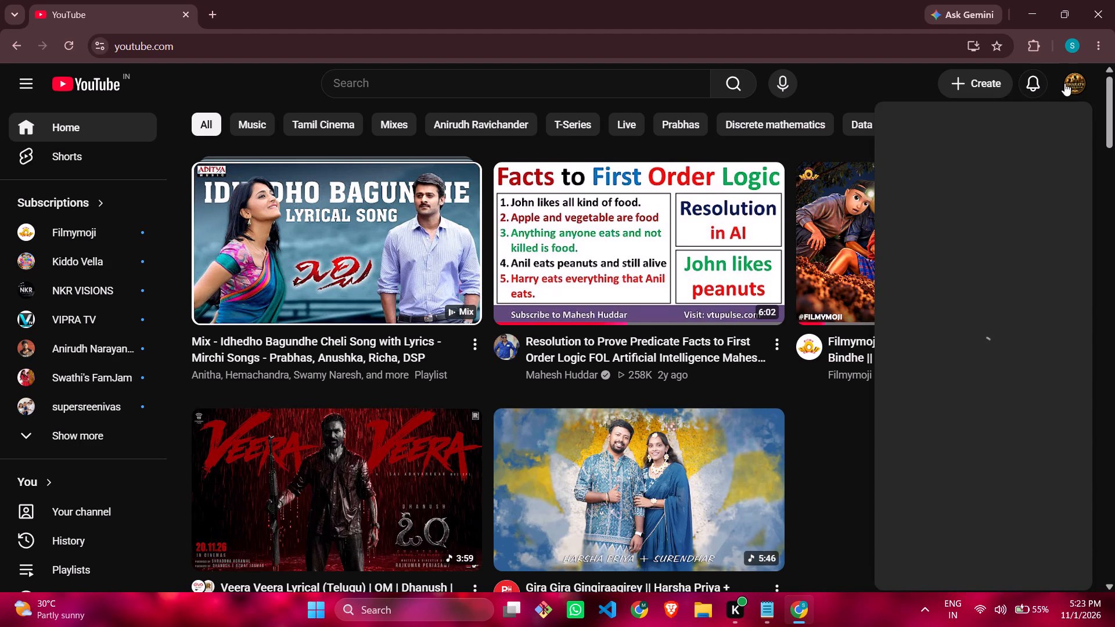
pyautogui.click(952, 270)
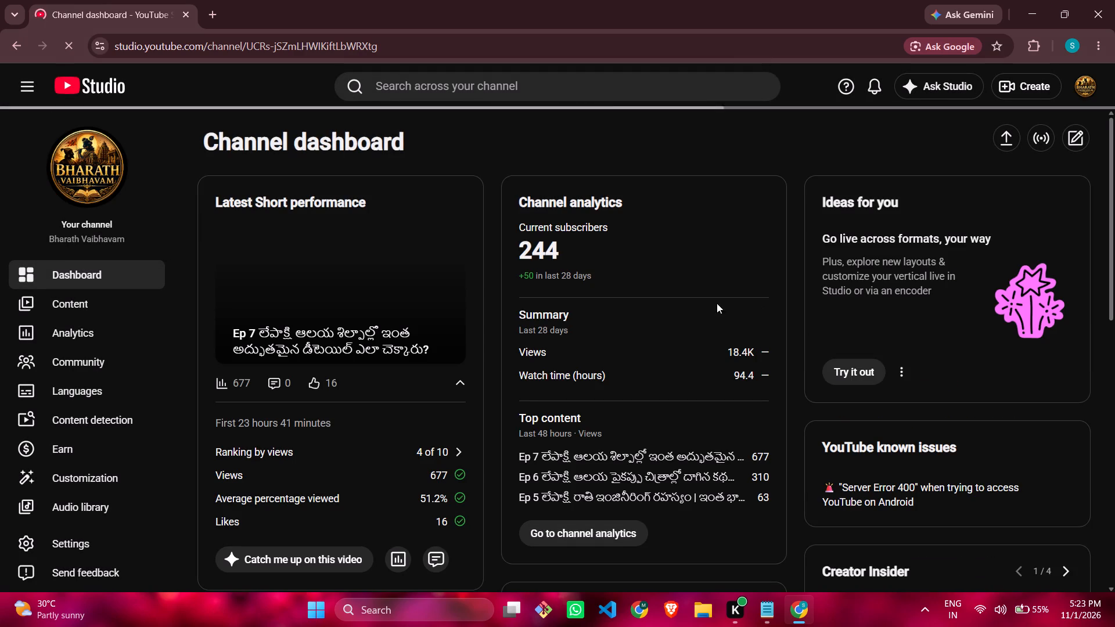
pyautogui.click(105, 304)
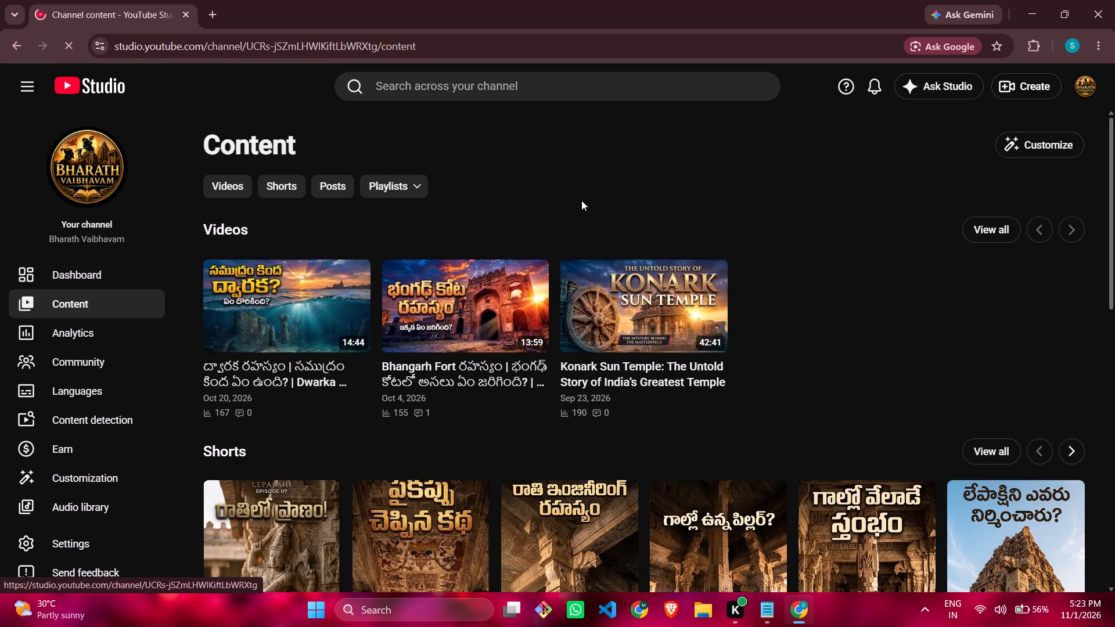
pyautogui.click(970, 455)
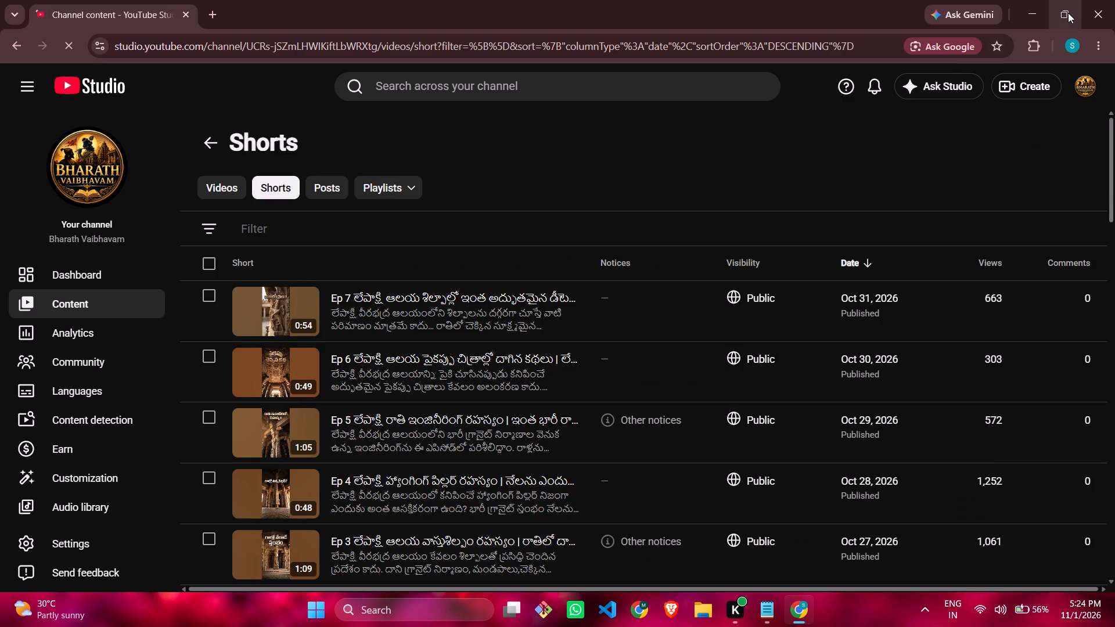
# Arrange the Chrome window and the lepakshi.txt notes side by side.
pyautogui.click(982, 53)
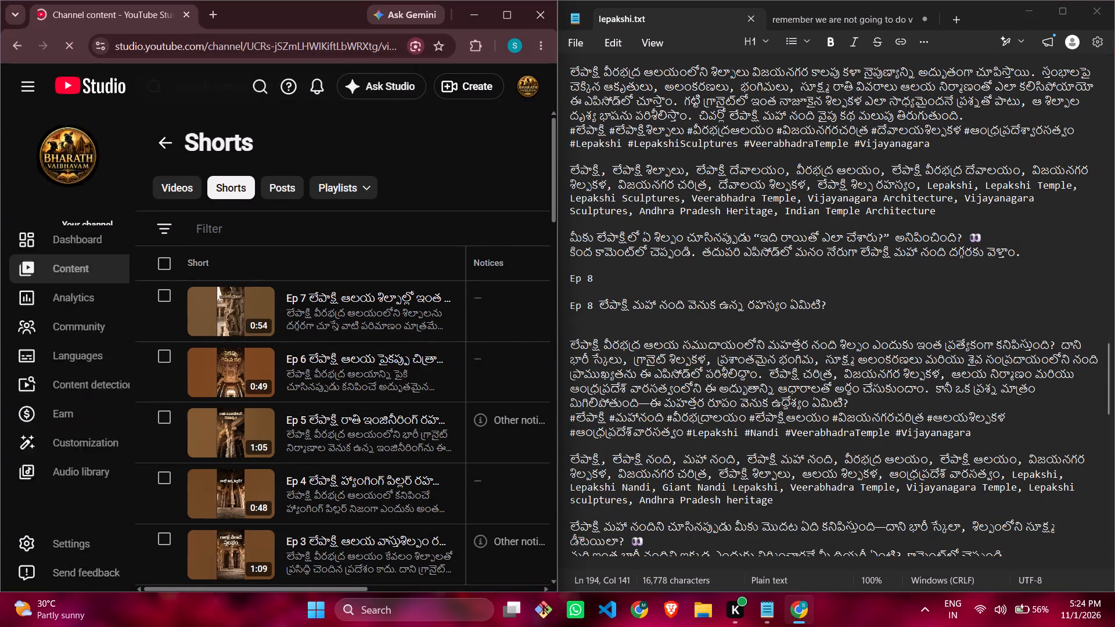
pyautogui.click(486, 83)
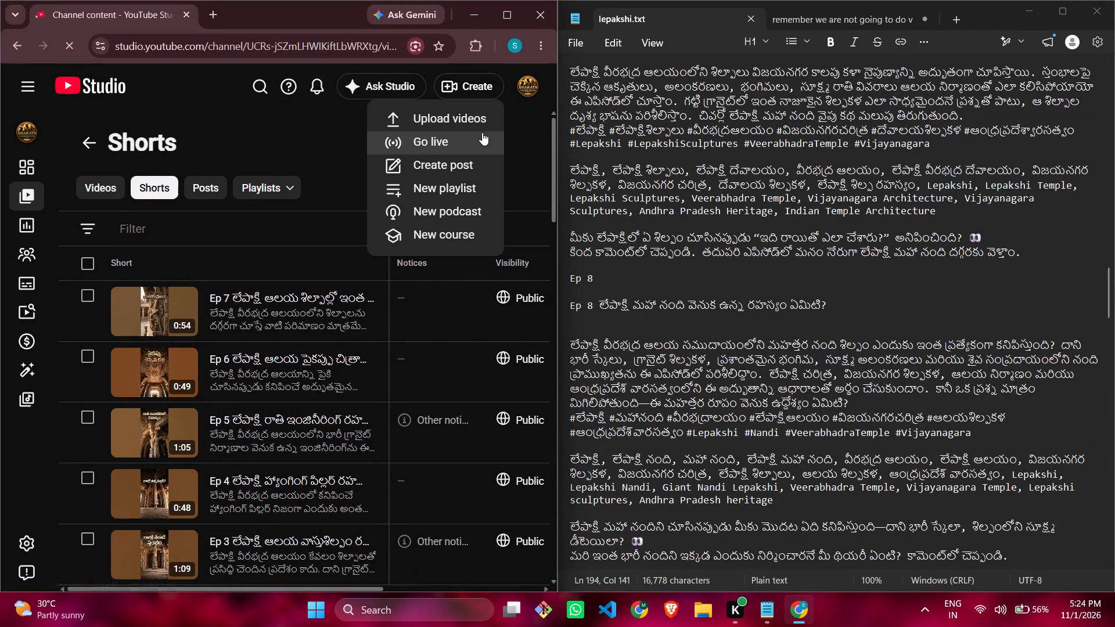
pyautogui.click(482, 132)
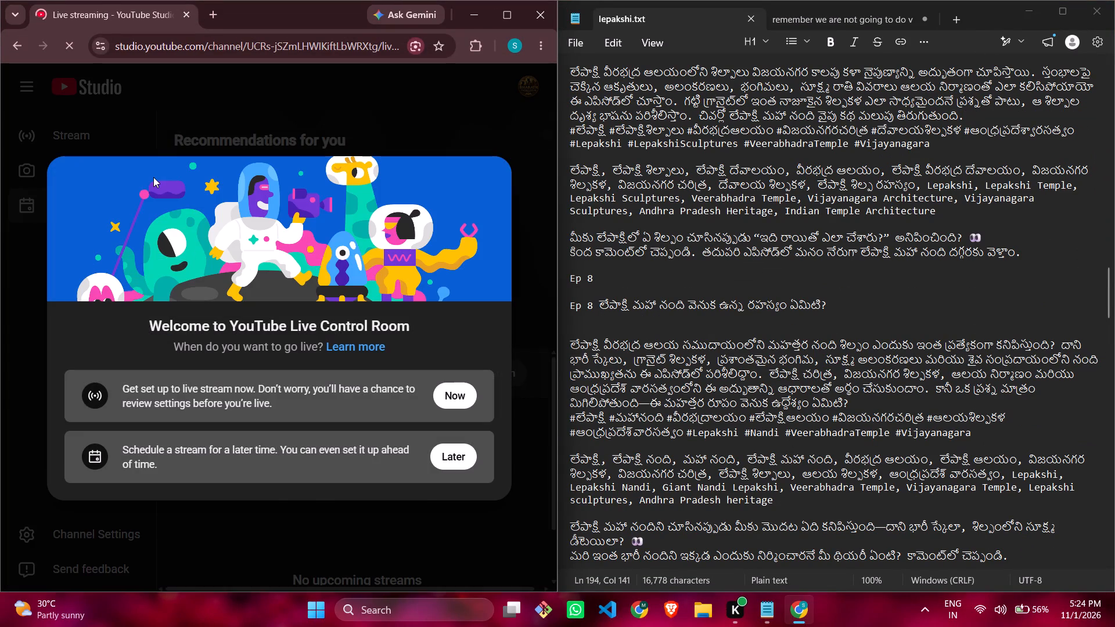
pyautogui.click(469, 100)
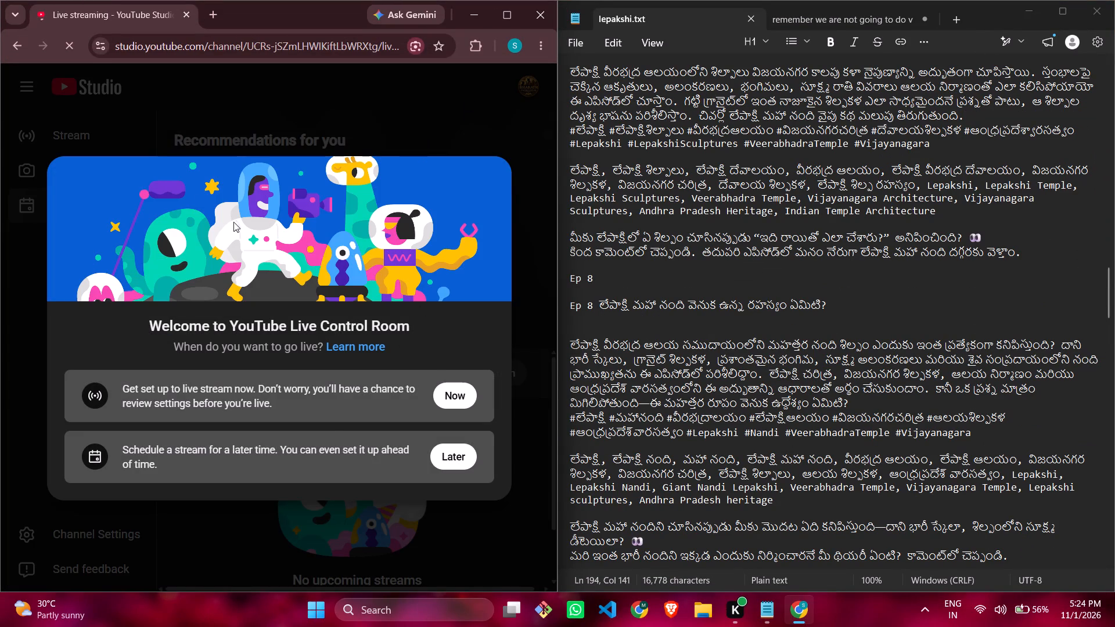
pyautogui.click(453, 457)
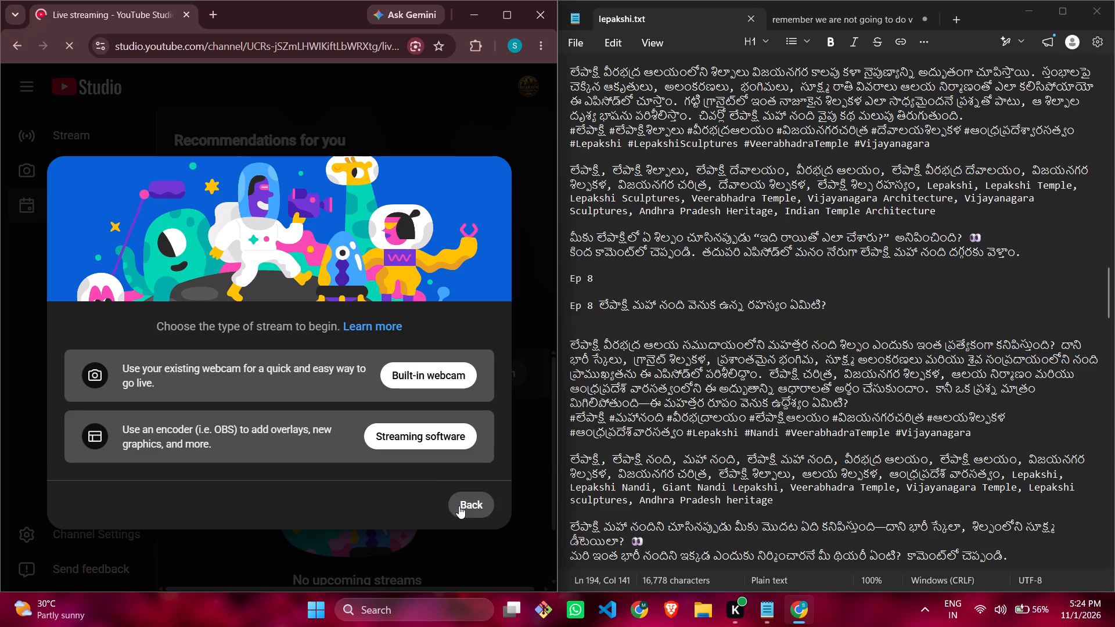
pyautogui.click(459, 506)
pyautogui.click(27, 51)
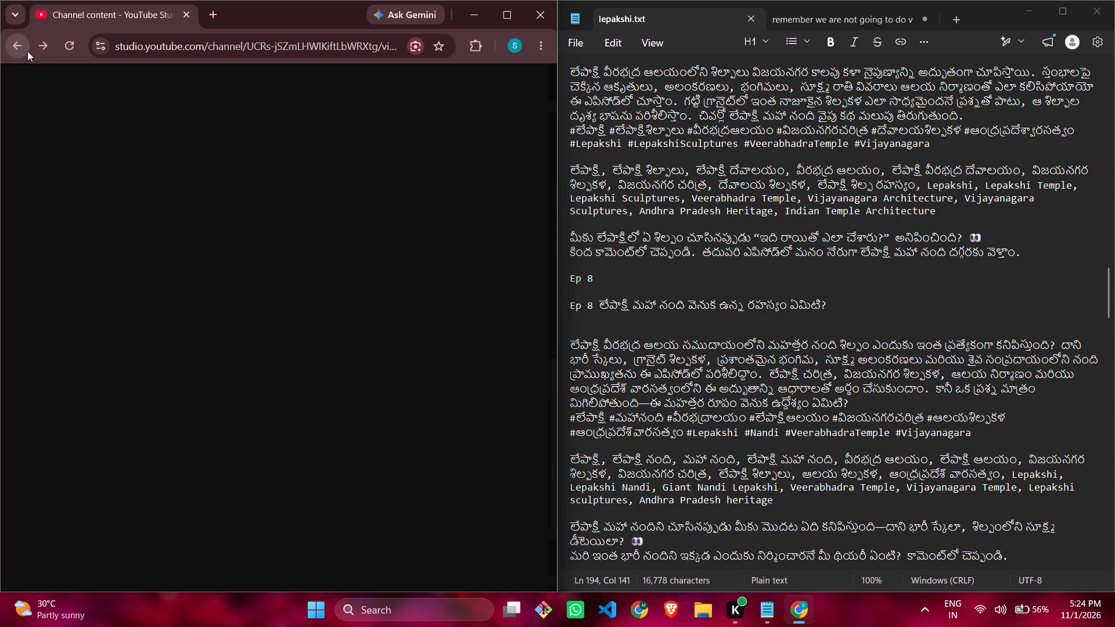
# Start a video upload, dismiss the survey request, and browse for files in the lepakshi_temple folder.
pyautogui.click(473, 89)
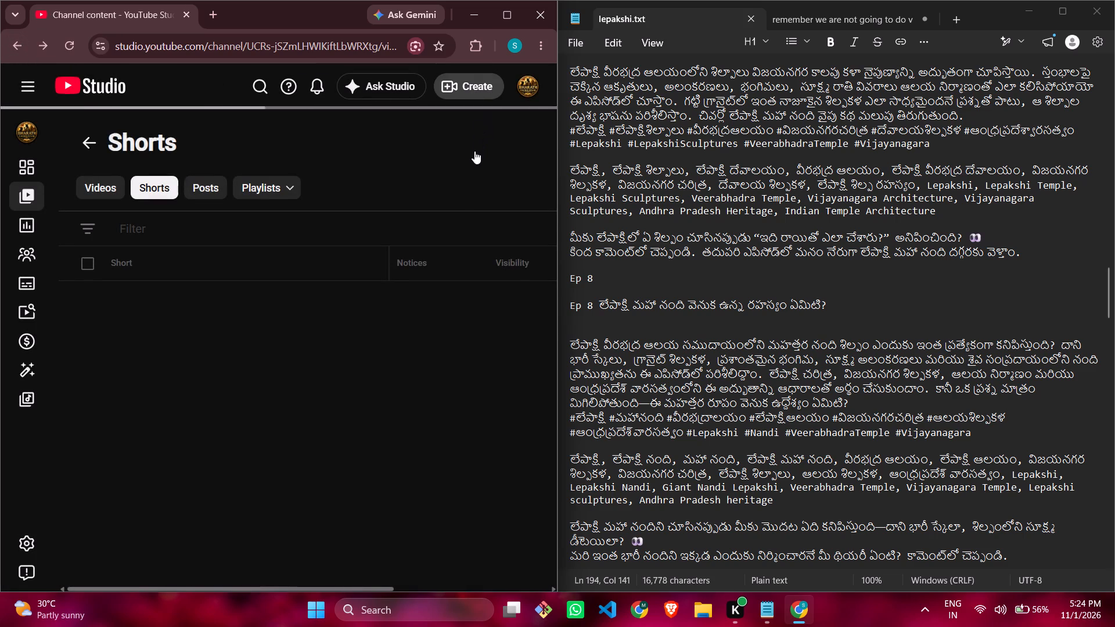
pyautogui.click(468, 122)
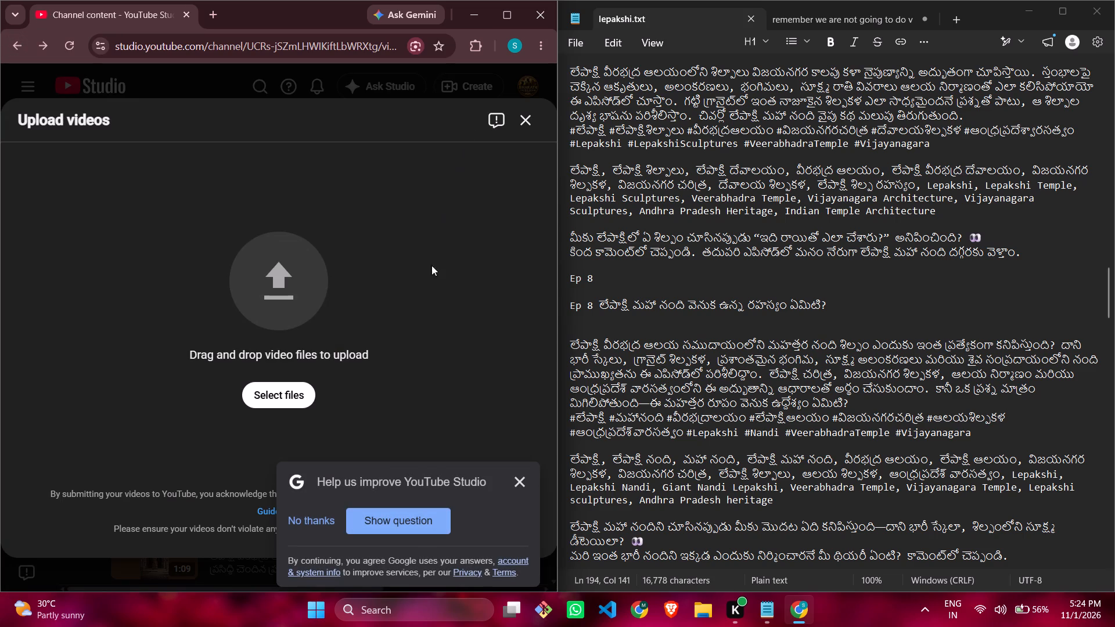
pyautogui.click(525, 481)
pyautogui.click(292, 391)
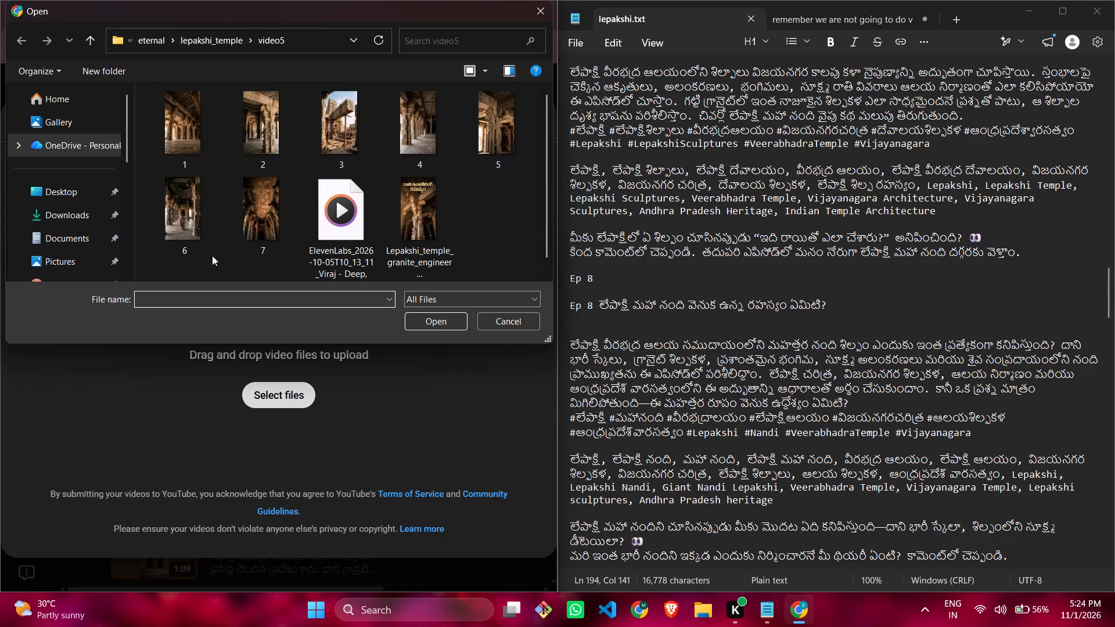
pyautogui.click(203, 46)
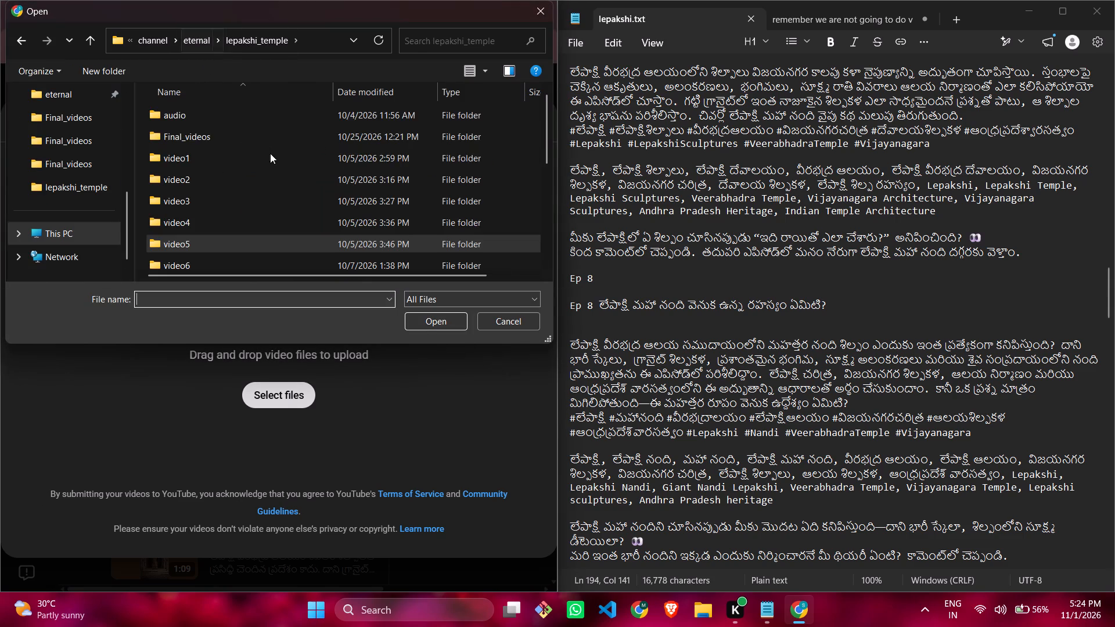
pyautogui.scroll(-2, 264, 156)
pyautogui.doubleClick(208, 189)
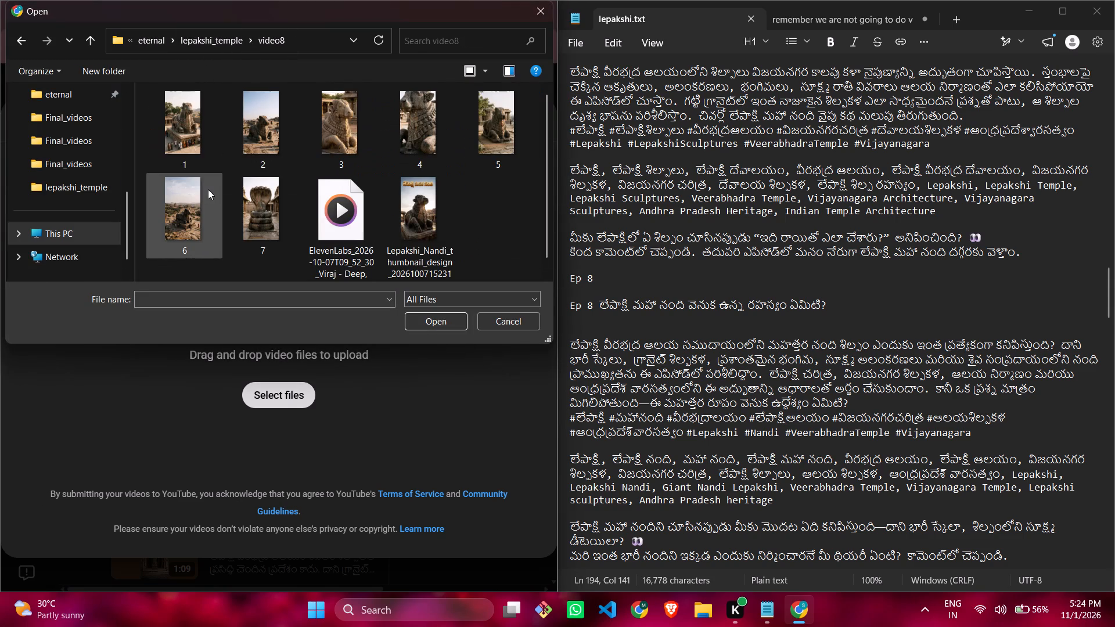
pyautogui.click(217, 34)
# Upload the episode8 video from the Final_videos folder inside lepakshi_temple.
pyautogui.scroll(2, 311, 205)
pyautogui.scroll(-1, 311, 205)
pyautogui.scroll(3, 311, 205)
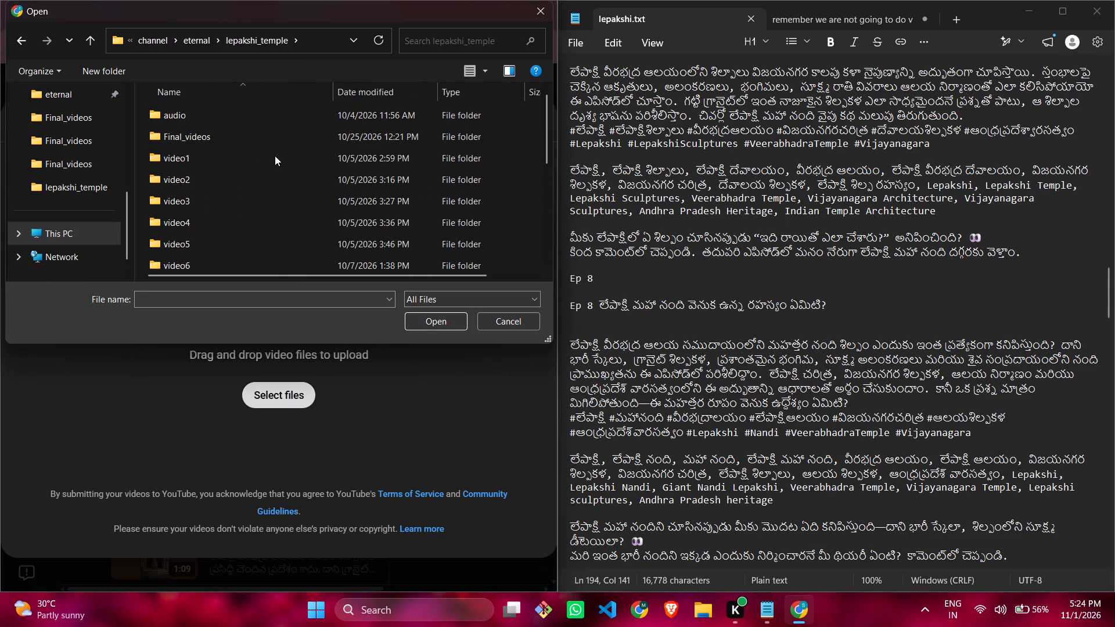
pyautogui.doubleClick(270, 138)
pyautogui.click(357, 239)
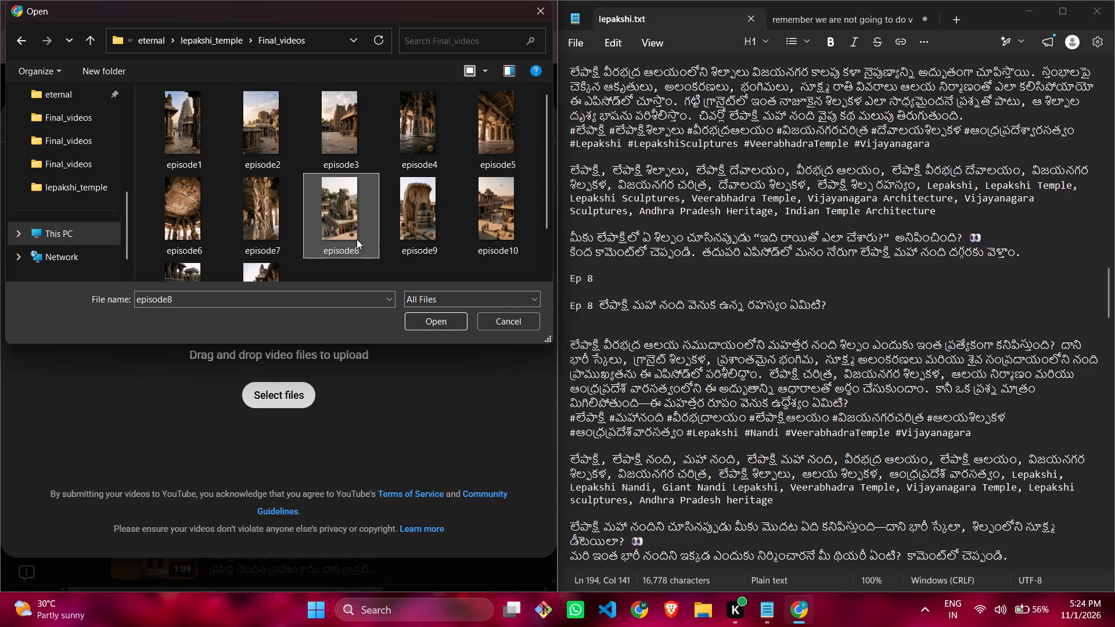
pyautogui.scroll(-2, 441, 201)
pyautogui.click(454, 325)
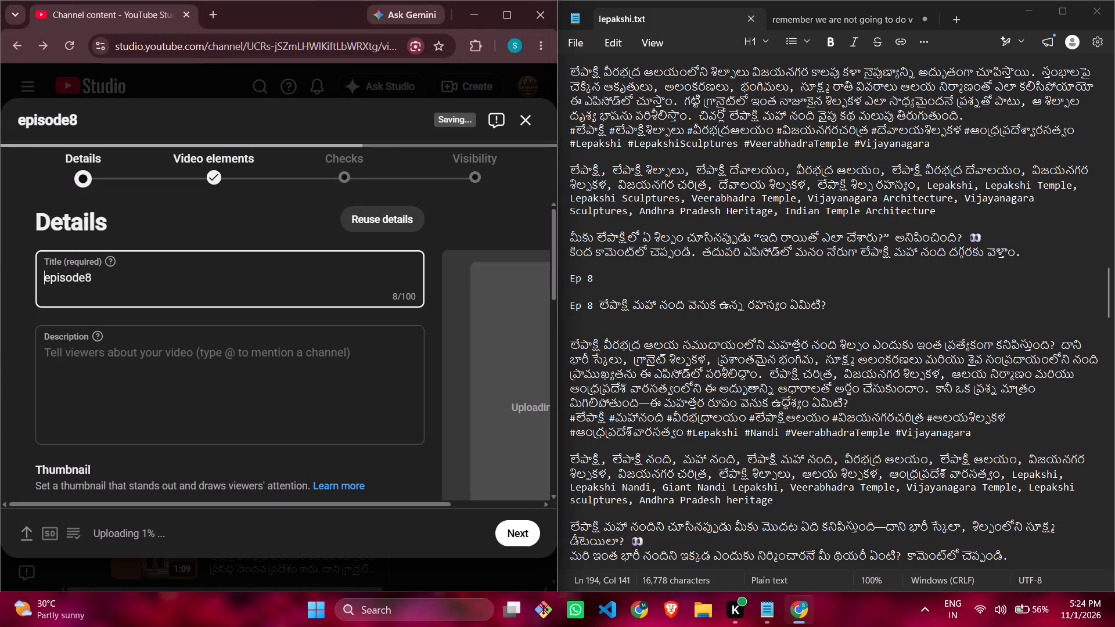
# Replace the video title with the Ep 8 title from lepakshi.txt, "Ep 8 లేపాక్షి మహా నంది వెనుక ఉన్న రహస్యం ఏమిటి?".
pyautogui.moveTo(835, 303); pyautogui.dragTo(576, 312)
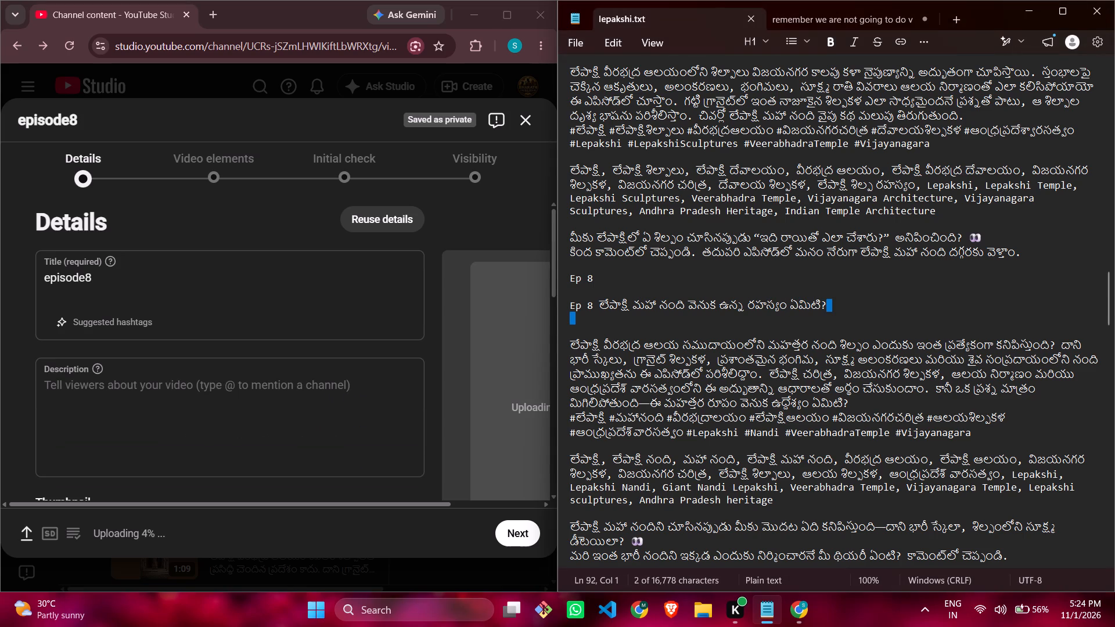
pyautogui.moveTo(576, 312); pyautogui.dragTo(566, 303)
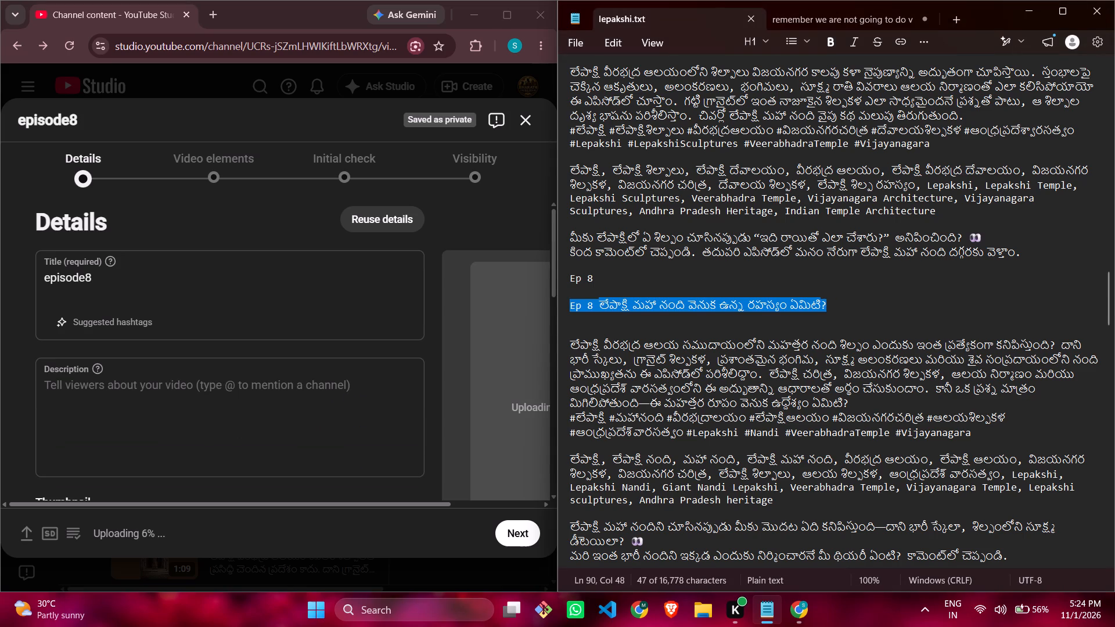
pyautogui.hotkey('ctrl', 'c')
pyautogui.click(125, 290)
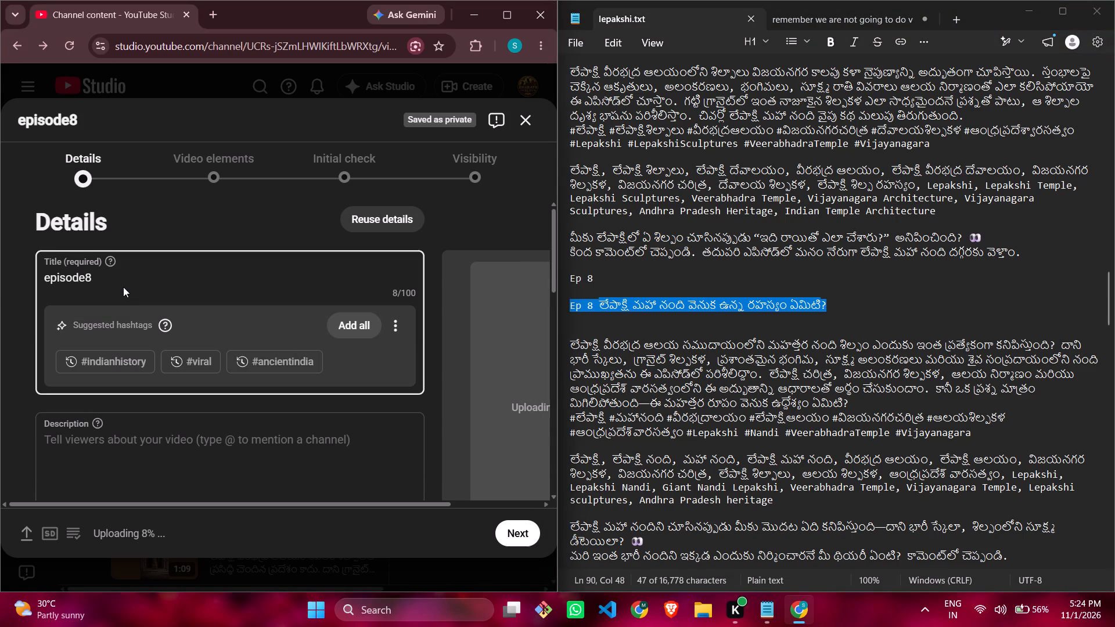
pyautogui.hotkey('ctrl', 'a')
pyautogui.hotkey('ctrl', 'v')
# Copy the Ep 8 description paragraph with its hashtags, through #Vijayanagara, from lepakshi.txt into the video's description.
pyautogui.scroll(-1, 125, 283)
pyautogui.scroll(1, 125, 283)
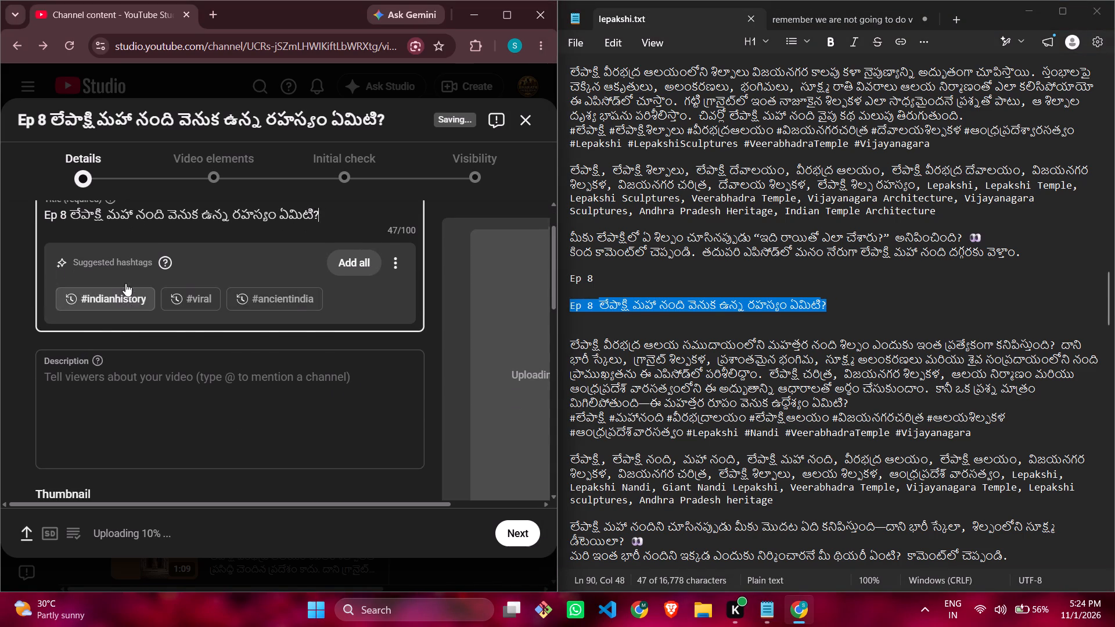
pyautogui.scroll(-1, 125, 283)
pyautogui.click(218, 389)
pyautogui.scroll(-1, 746, 269)
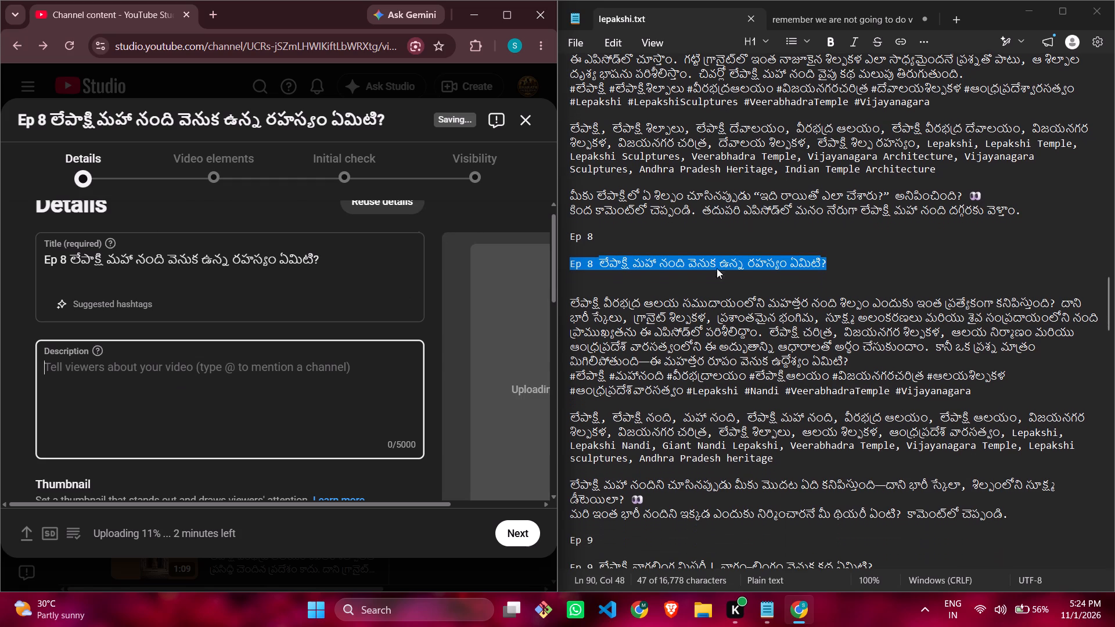
pyautogui.moveTo(571, 301); pyautogui.dragTo(866, 367)
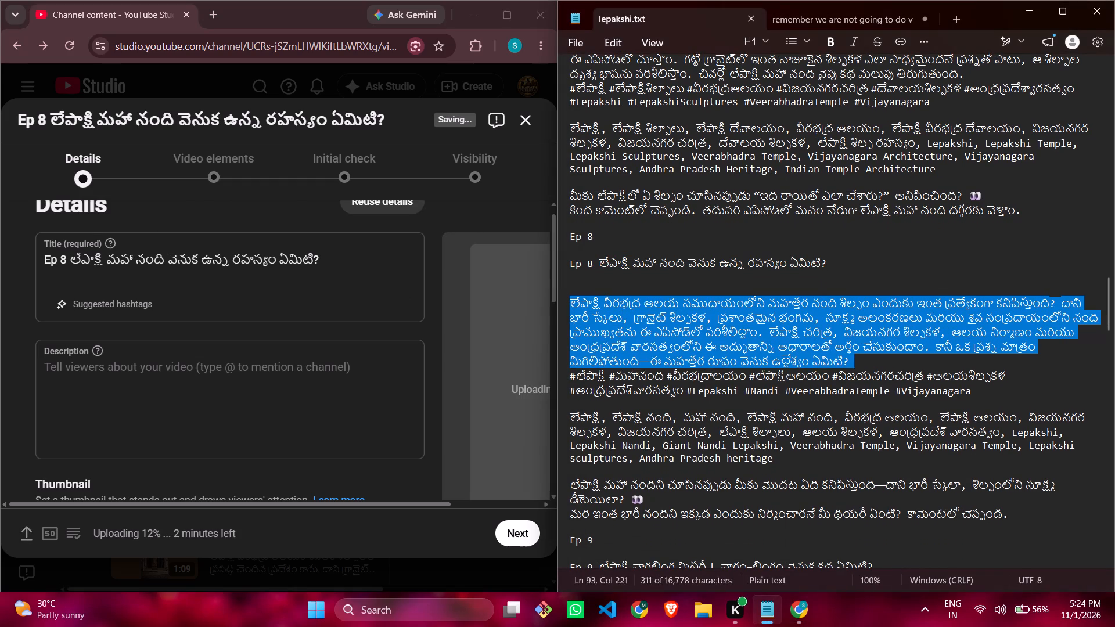
pyautogui.moveTo(866, 367); pyautogui.dragTo(990, 395)
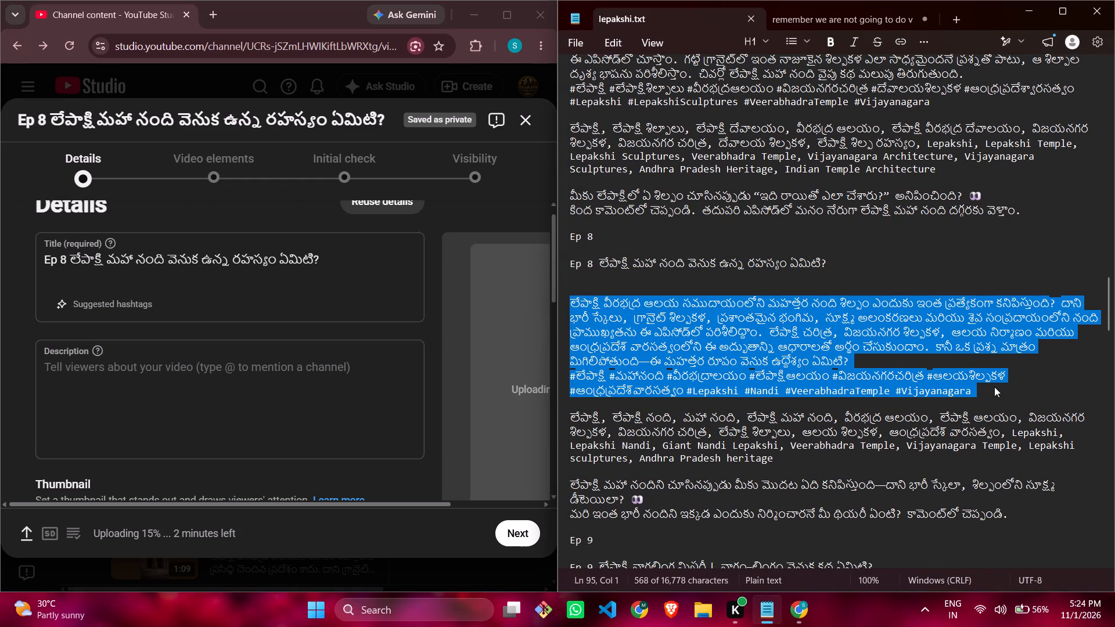
pyautogui.hotkey('ctrl', 'c')
pyautogui.click(197, 388)
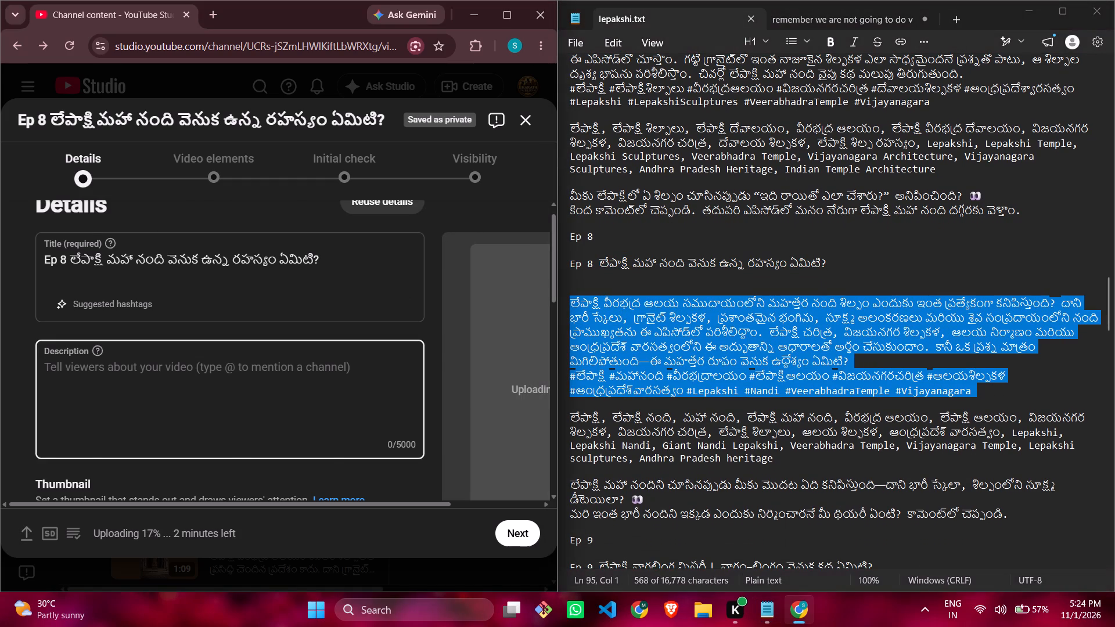
pyautogui.hotkey('ctrl', 'v')
pyautogui.scroll(-3, 304, 331)
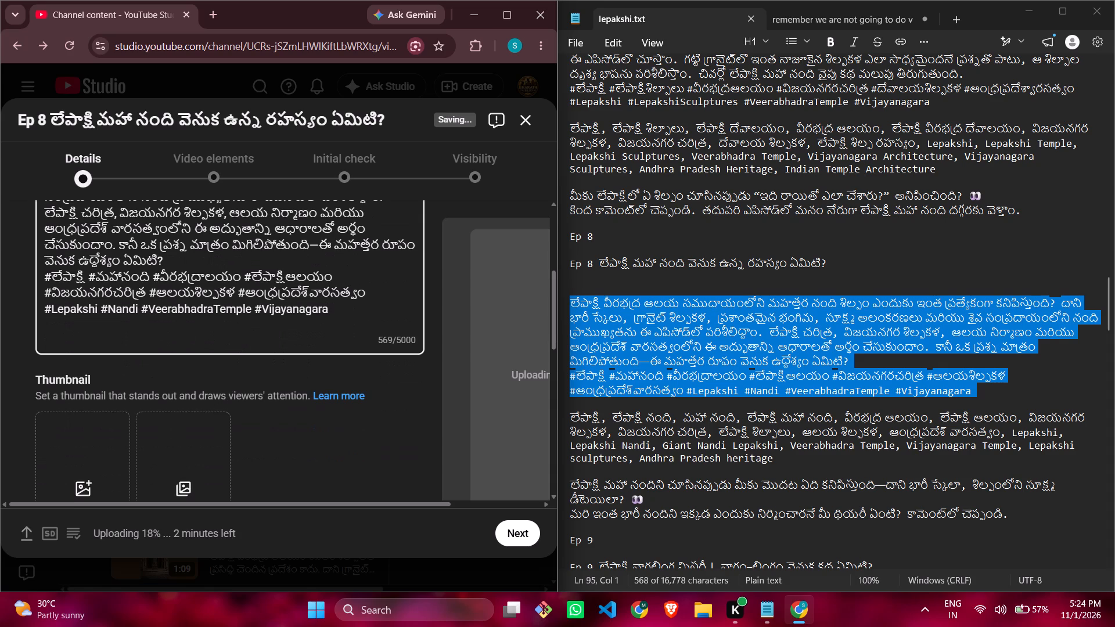
pyautogui.scroll(-2, 302, 326)
pyautogui.click(82, 388)
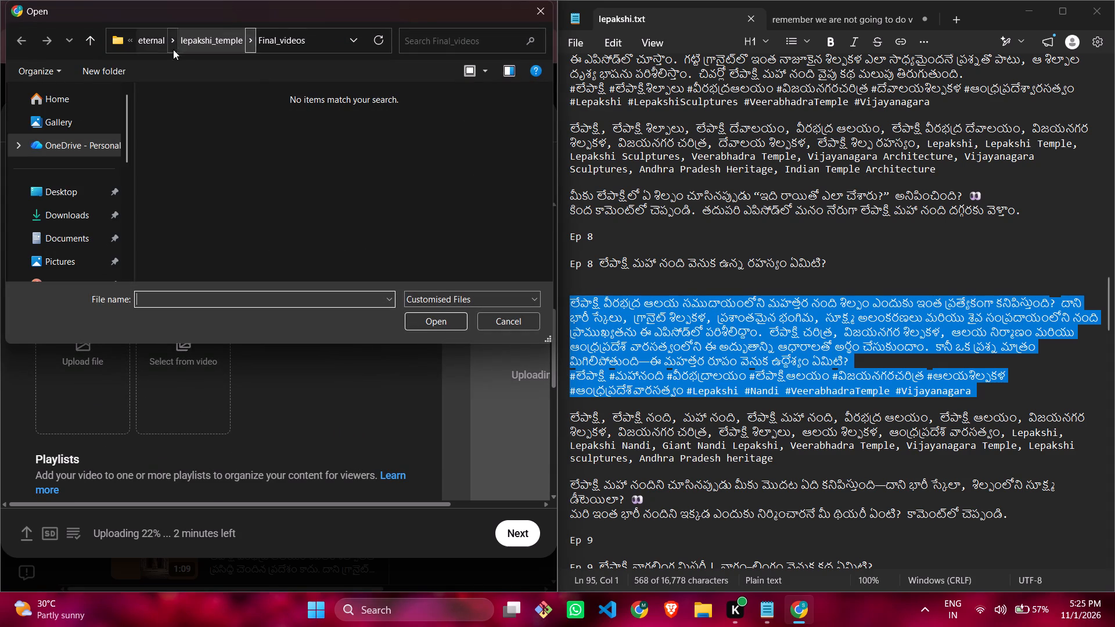
pyautogui.click(233, 34)
pyautogui.scroll(-1, 236, 163)
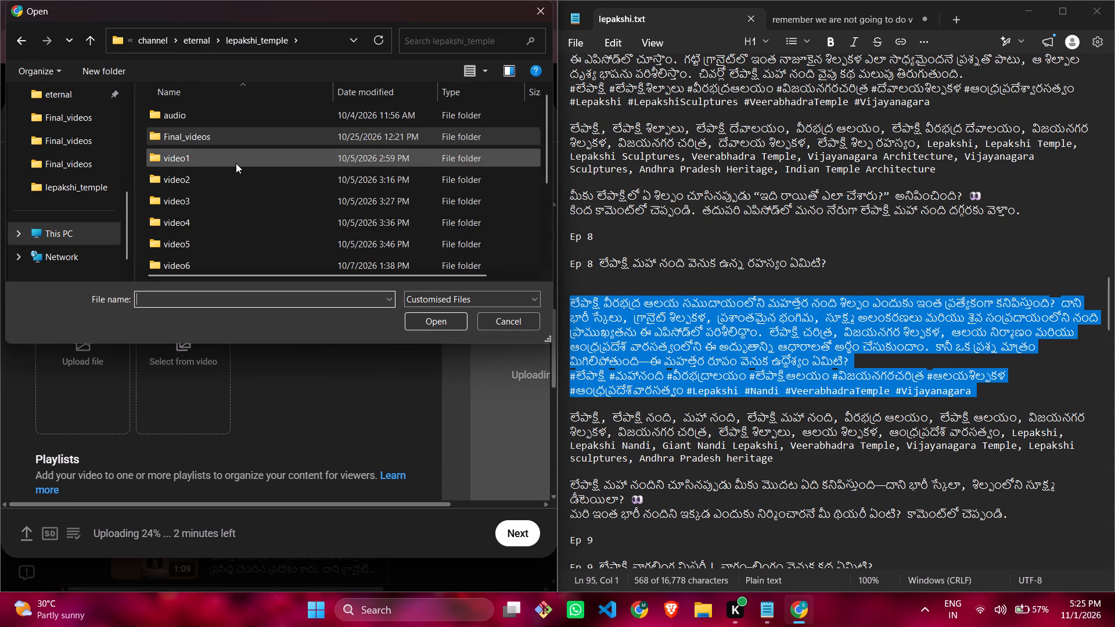
pyautogui.scroll(-1, 236, 163)
pyautogui.doubleClick(226, 194)
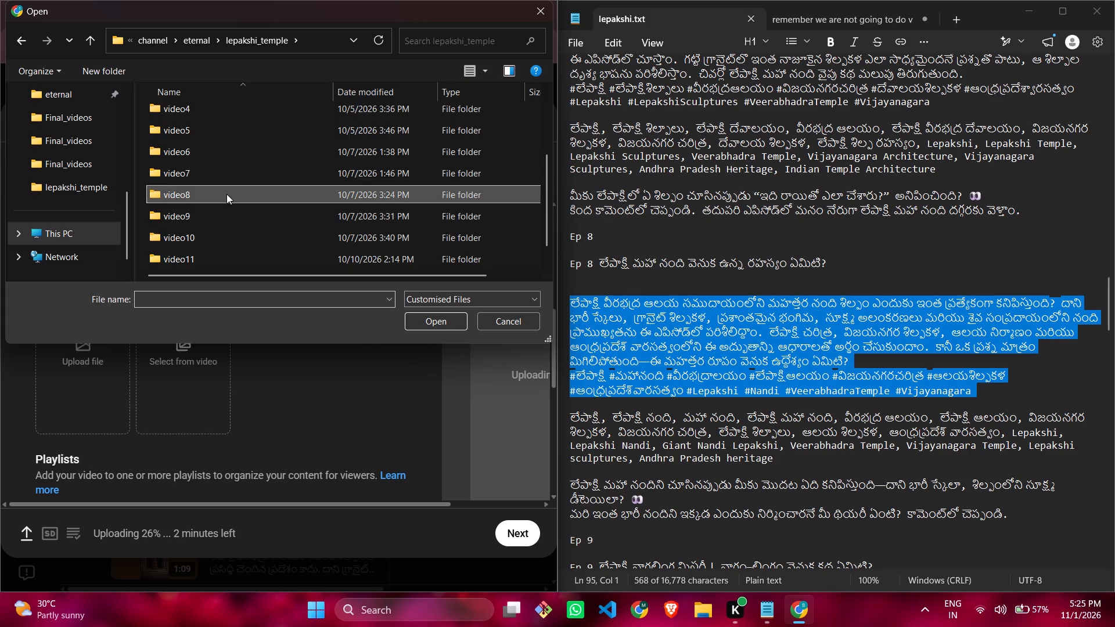
pyautogui.click(193, 158)
pyautogui.click(451, 323)
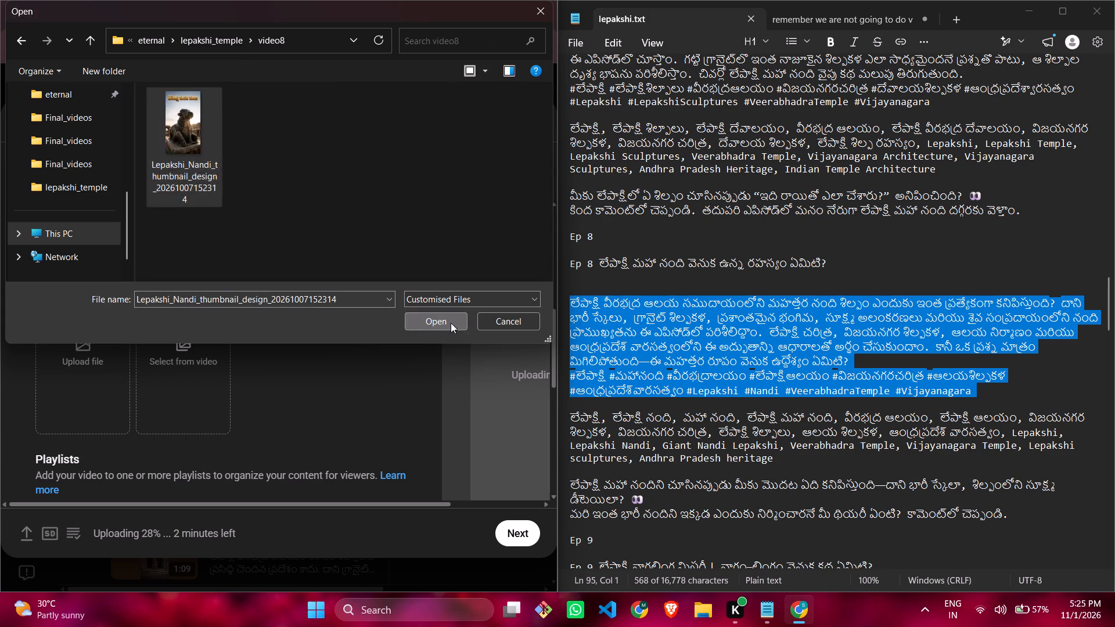
pyautogui.scroll(-1, 419, 333)
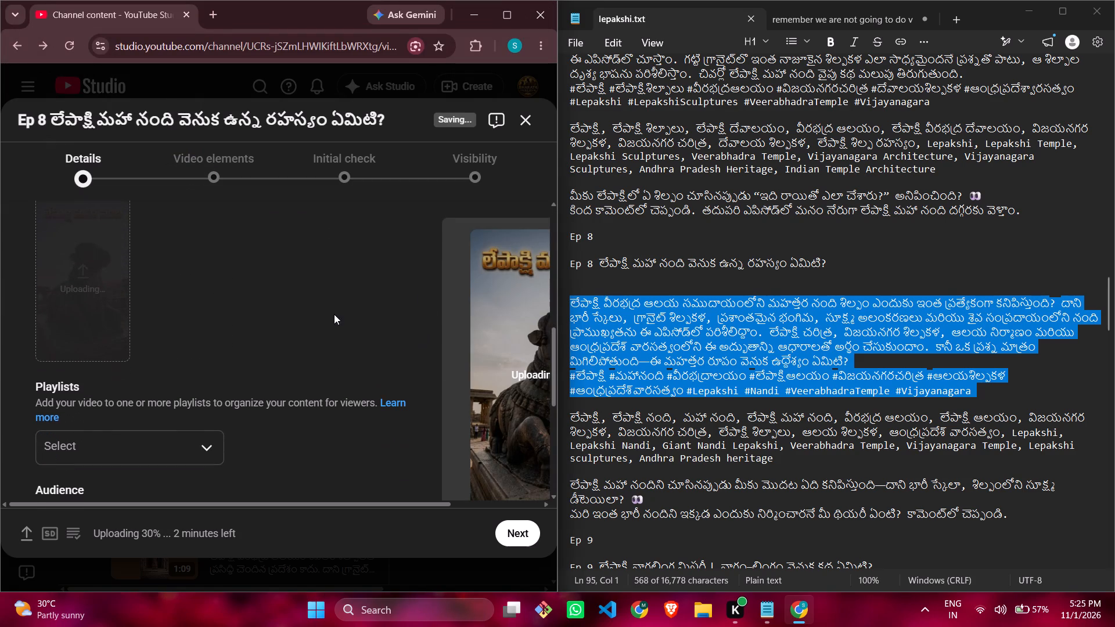
pyautogui.scroll(1, 347, 301)
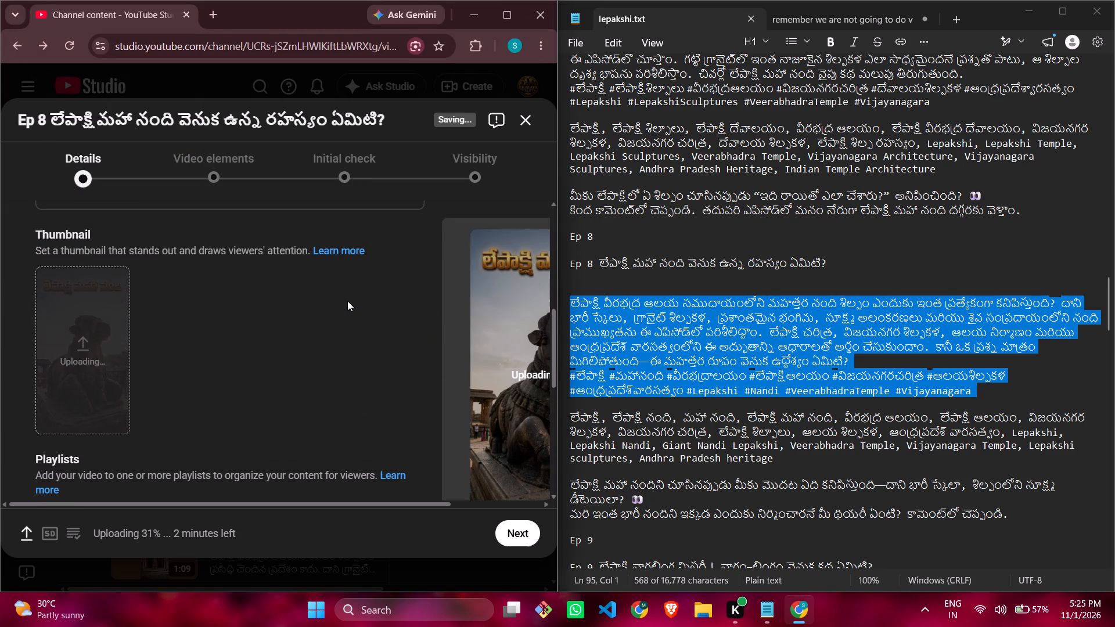
# Expand the additional video details and fill the tags with the Ep 8 keyword list from lepakshi.txt, ending with Andhra Pradesh heritage.
pyautogui.scroll(-3, 347, 301)
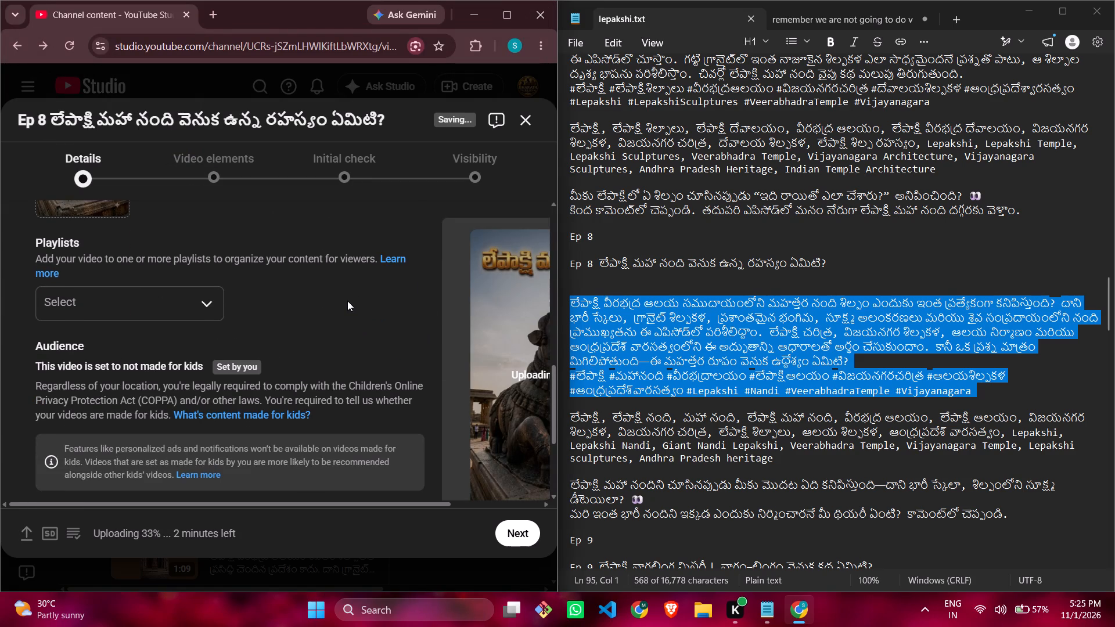
pyautogui.scroll(-6, 347, 301)
pyautogui.click(69, 426)
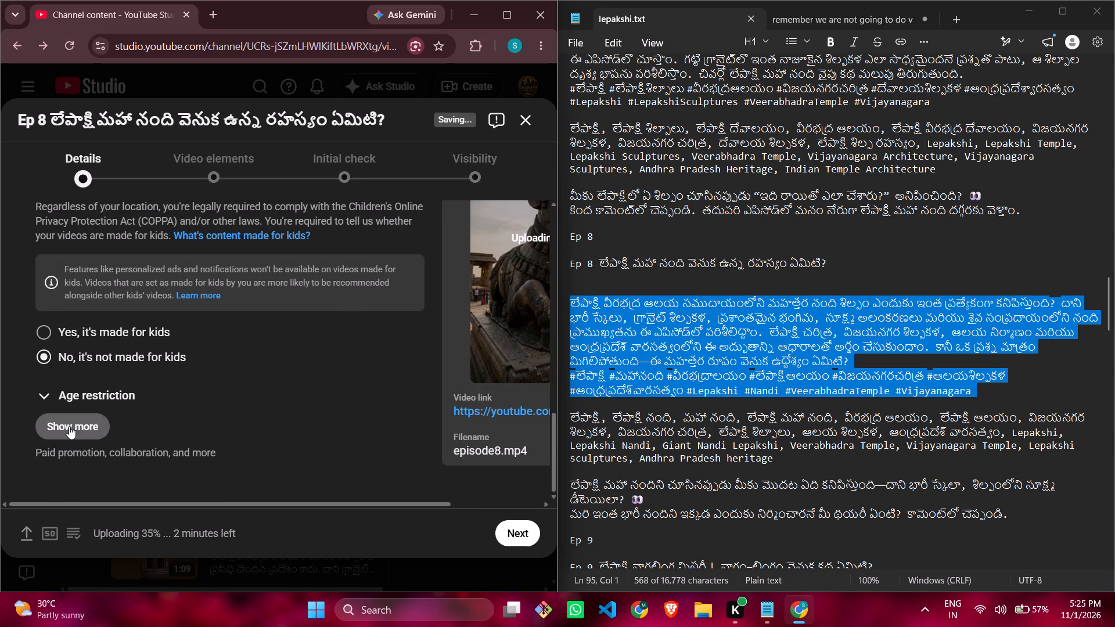
pyautogui.scroll(-2, 324, 304)
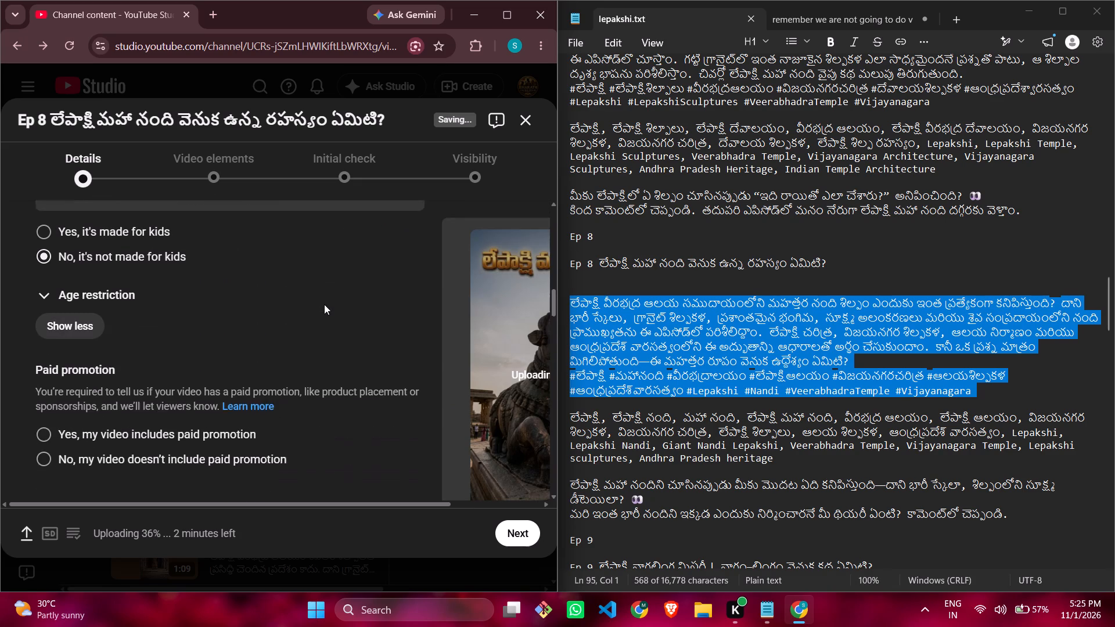
pyautogui.scroll(-4, 324, 304)
pyautogui.scroll(1, 325, 298)
pyautogui.scroll(-3, 325, 298)
pyautogui.scroll(1, 329, 284)
pyautogui.scroll(-7, 329, 284)
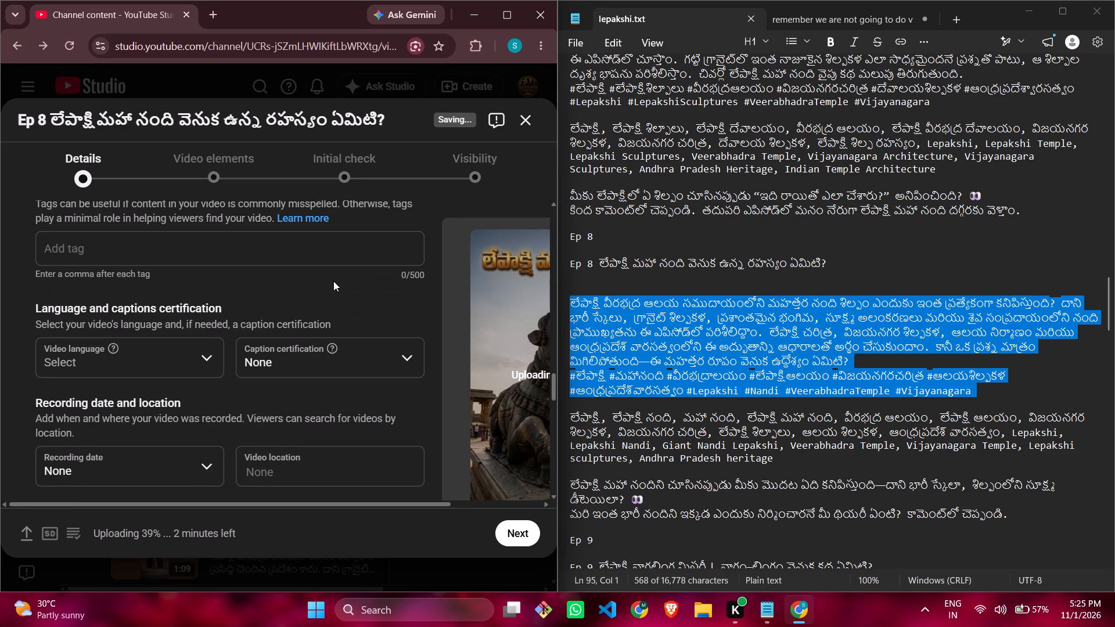
pyautogui.scroll(1, 333, 281)
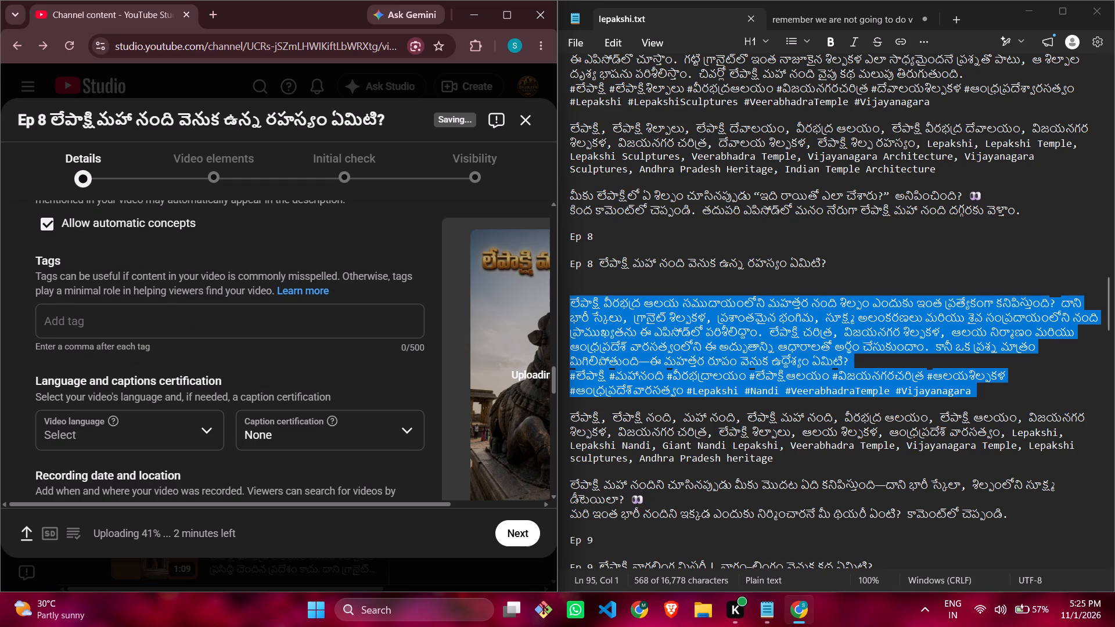
pyautogui.moveTo(574, 419); pyautogui.dragTo(749, 436)
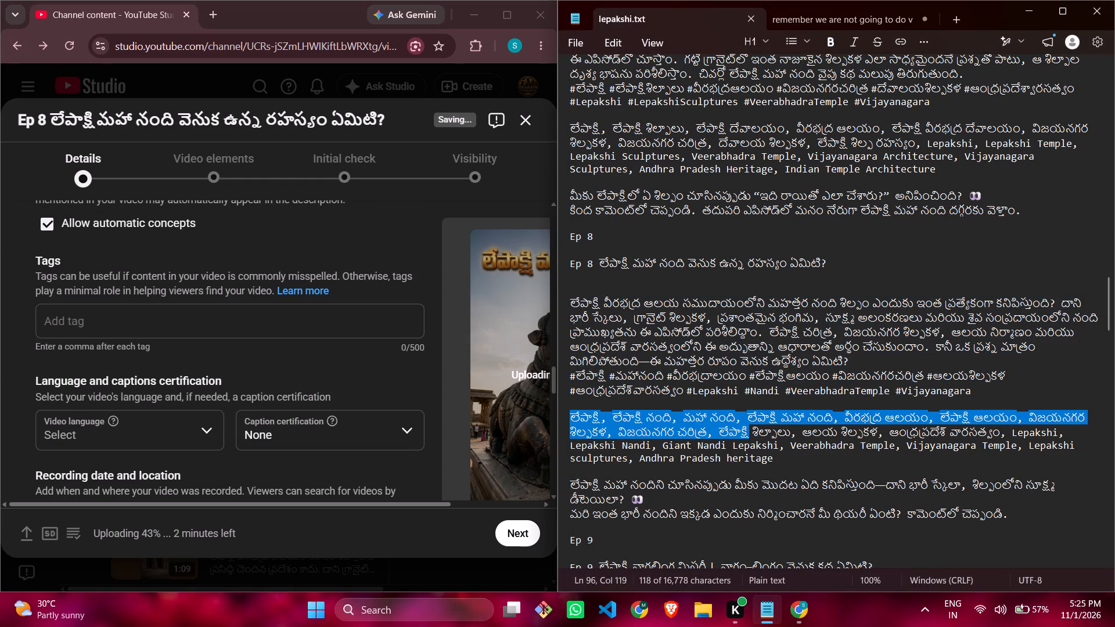
pyautogui.moveTo(749, 436); pyautogui.dragTo(796, 457)
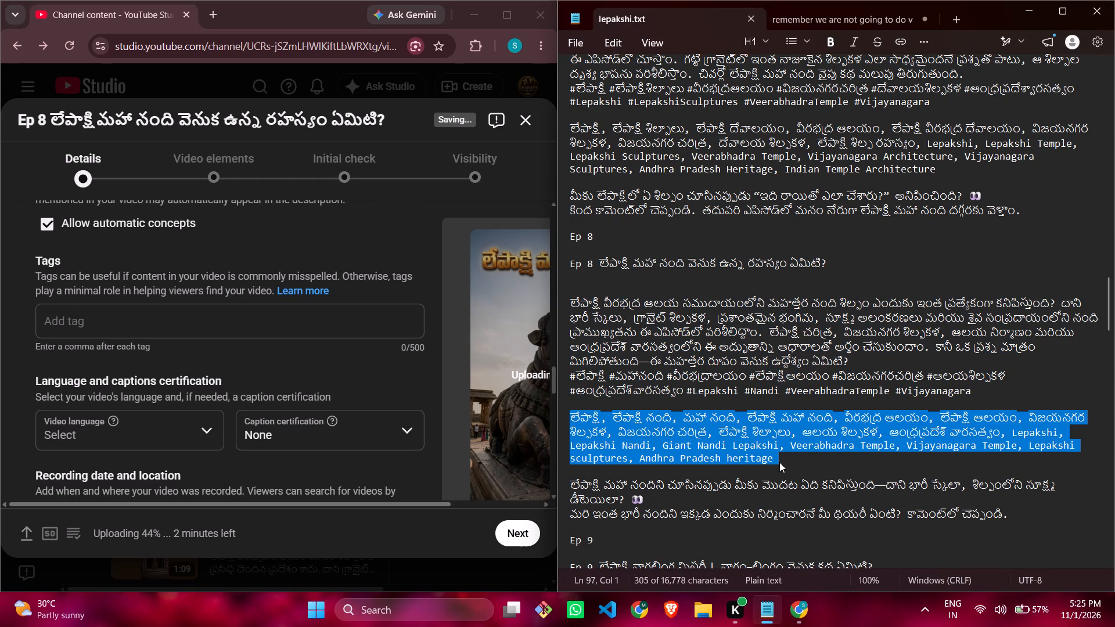
pyautogui.hotkey('ctrl', 'c')
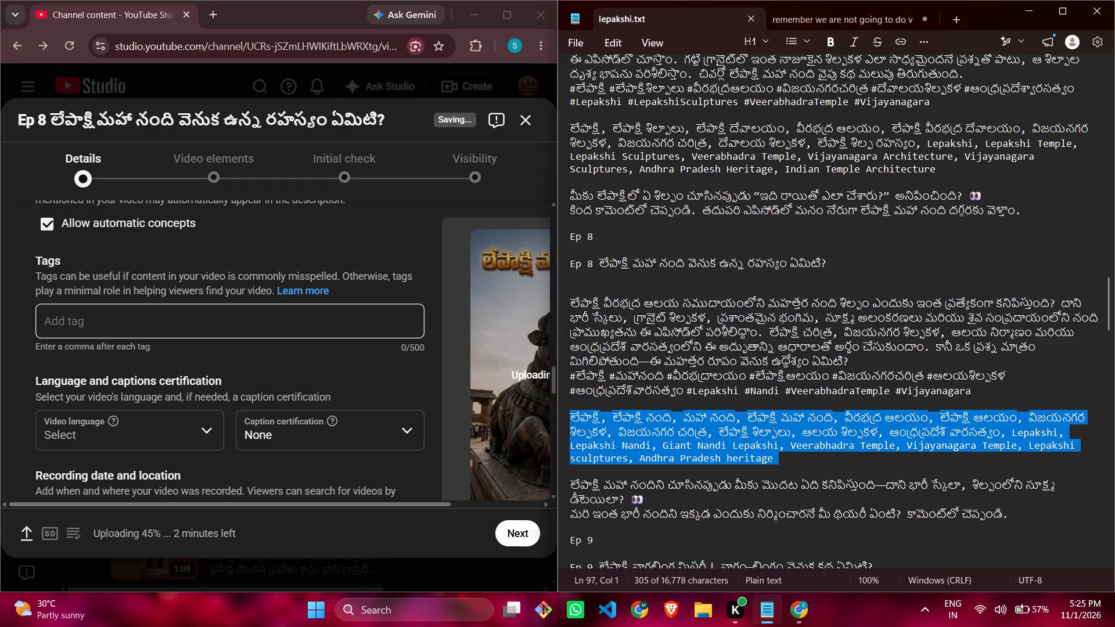
pyautogui.click(149, 313)
pyautogui.hotkey('ctrl', 'v')
# Review the filled-in video details from the tags back up to the title and description.
pyautogui.scroll(-2, 429, 374)
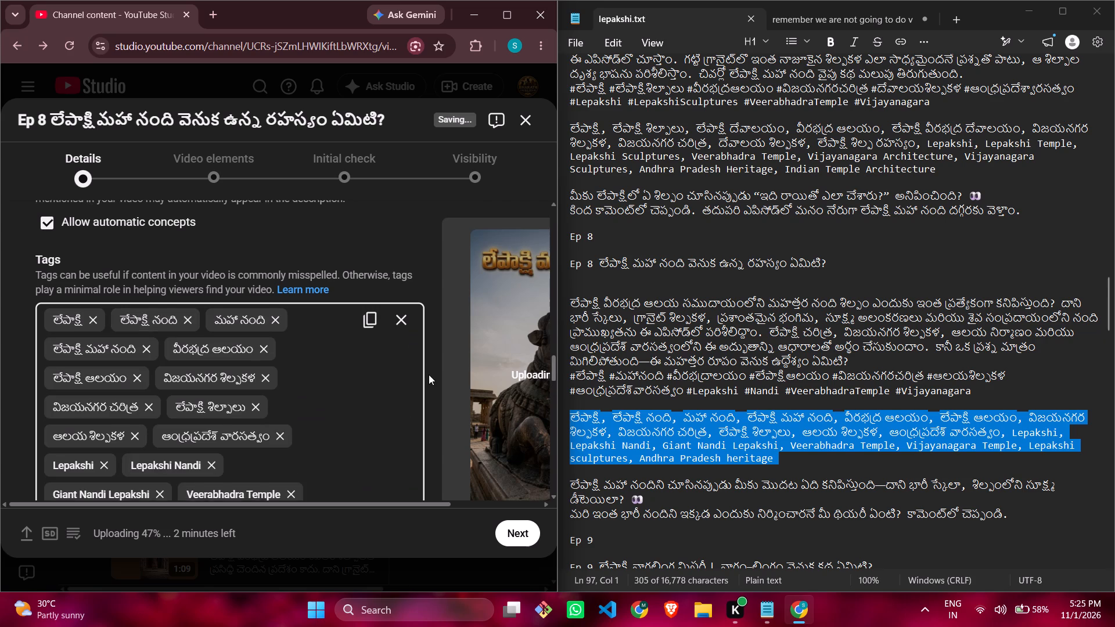
pyautogui.scroll(8, 429, 374)
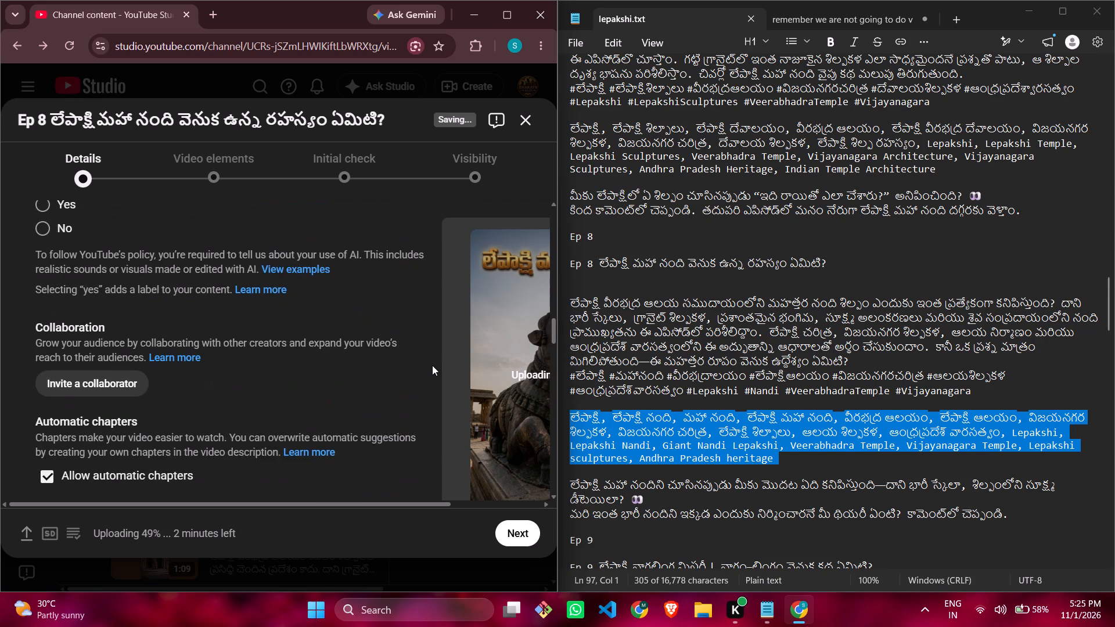
pyautogui.scroll(15, 432, 365)
pyautogui.scroll(-1, 443, 368)
pyautogui.scroll(5, 443, 368)
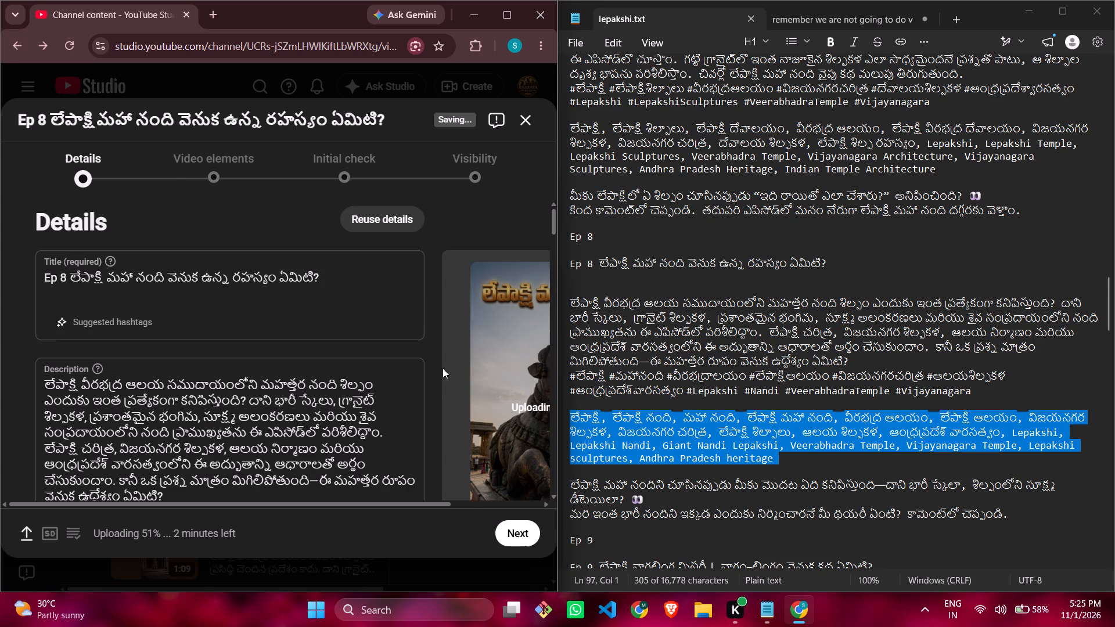
pyautogui.scroll(2, 443, 368)
pyautogui.scroll(-1, 443, 368)
pyautogui.scroll(3, 443, 368)
# Proceed past the video elements and initial check to the visibility settings and choose Public.
pyautogui.click(507, 527)
pyautogui.click(507, 527)
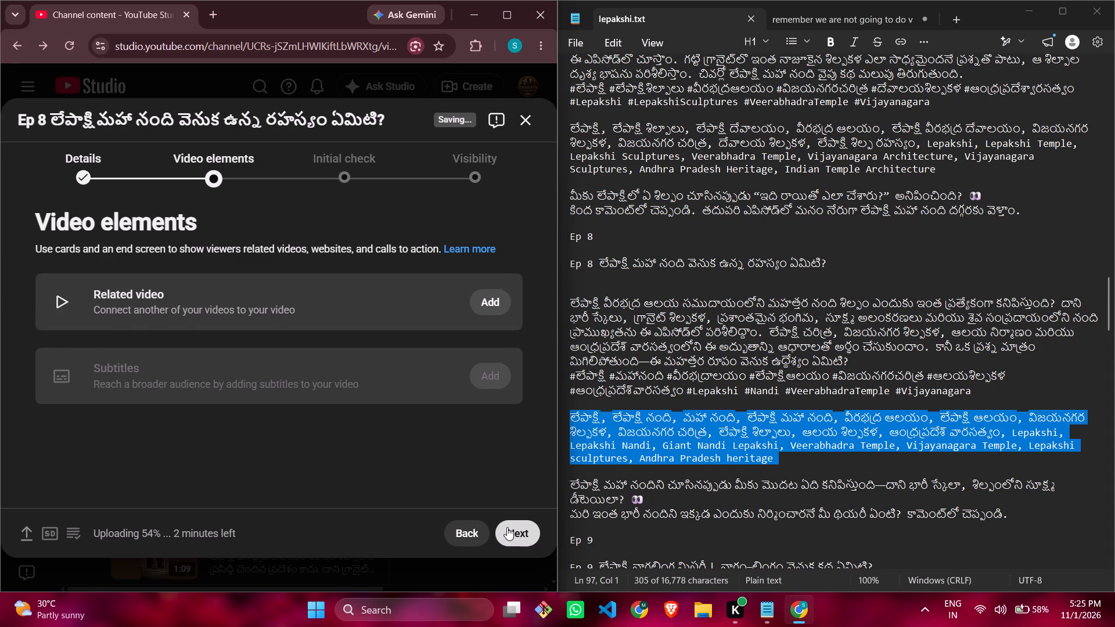
pyautogui.click(507, 527)
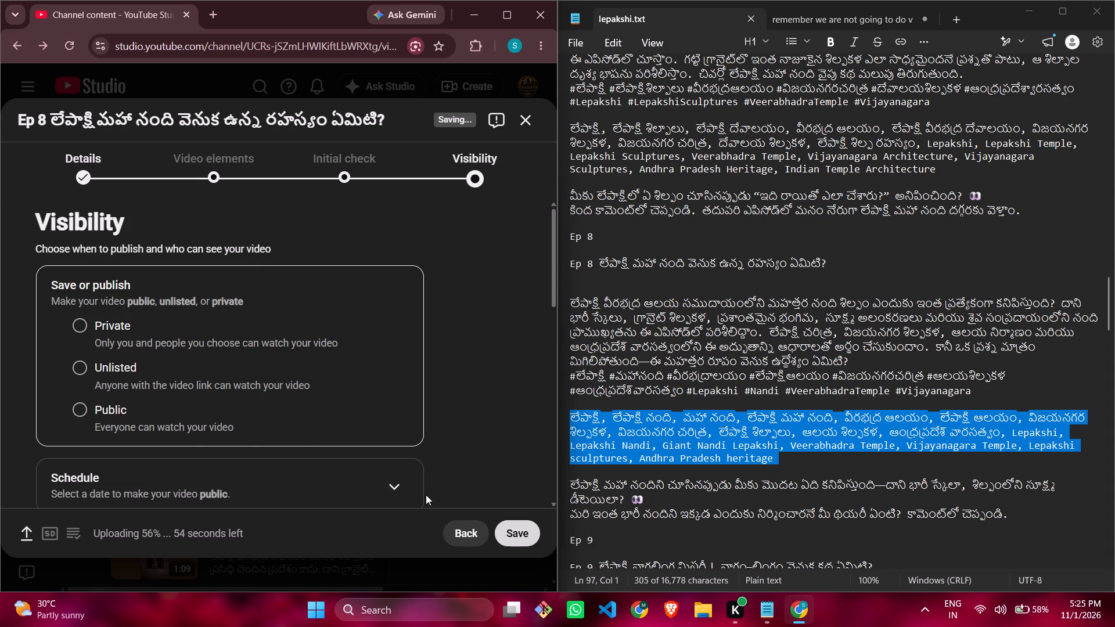
pyautogui.click(81, 416)
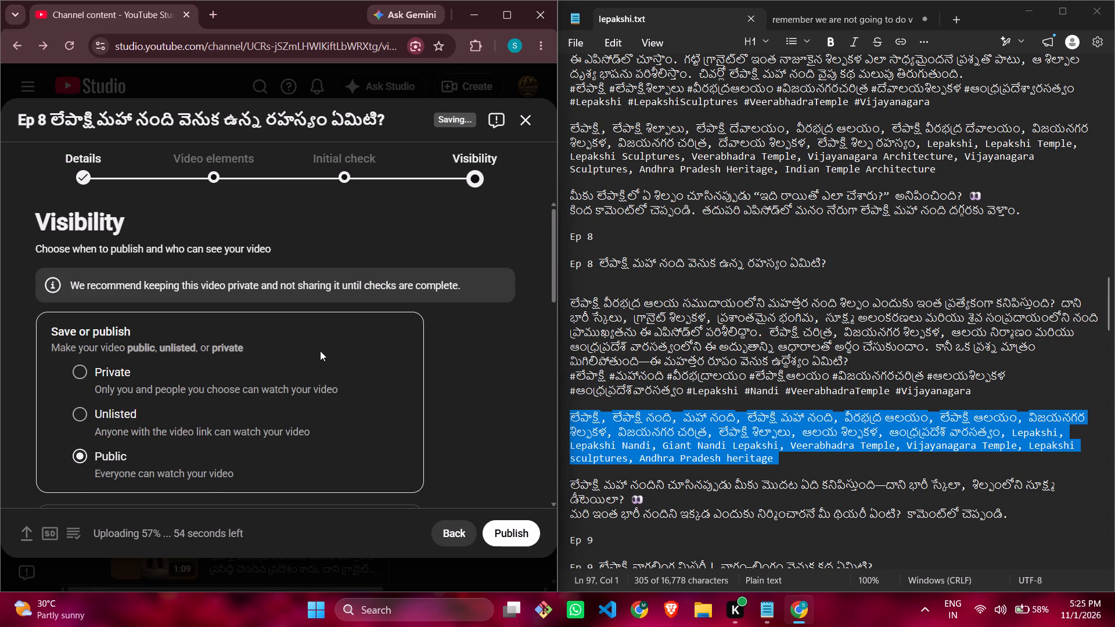
# Switch the release to a scheduled public one and set its date to Nov 1, 2026.
pyautogui.scroll(-3, 320, 351)
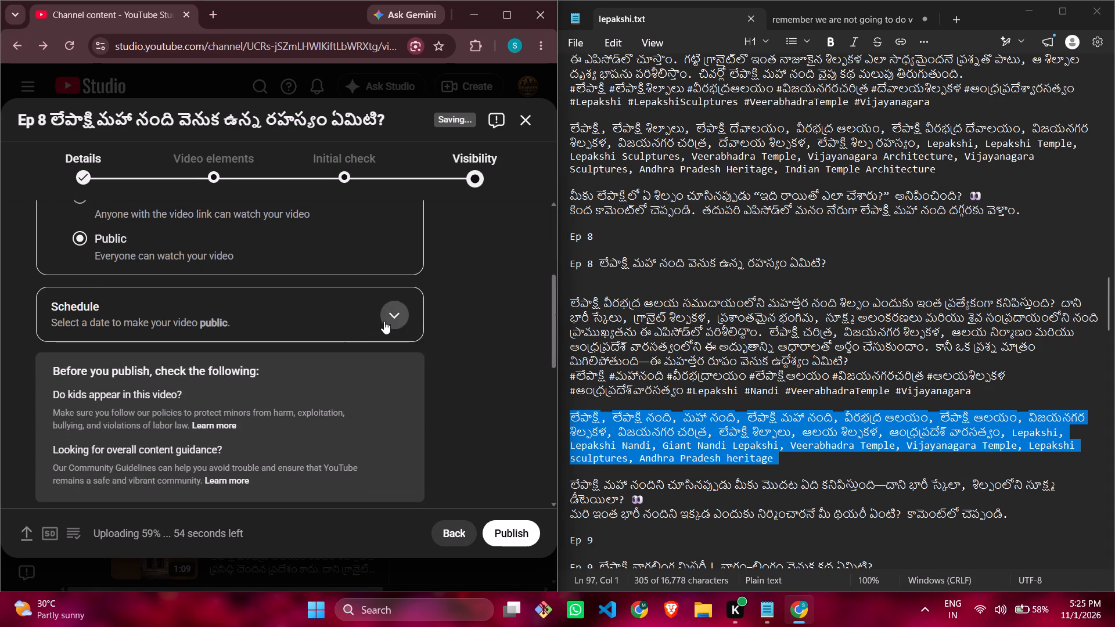
pyautogui.click(384, 320)
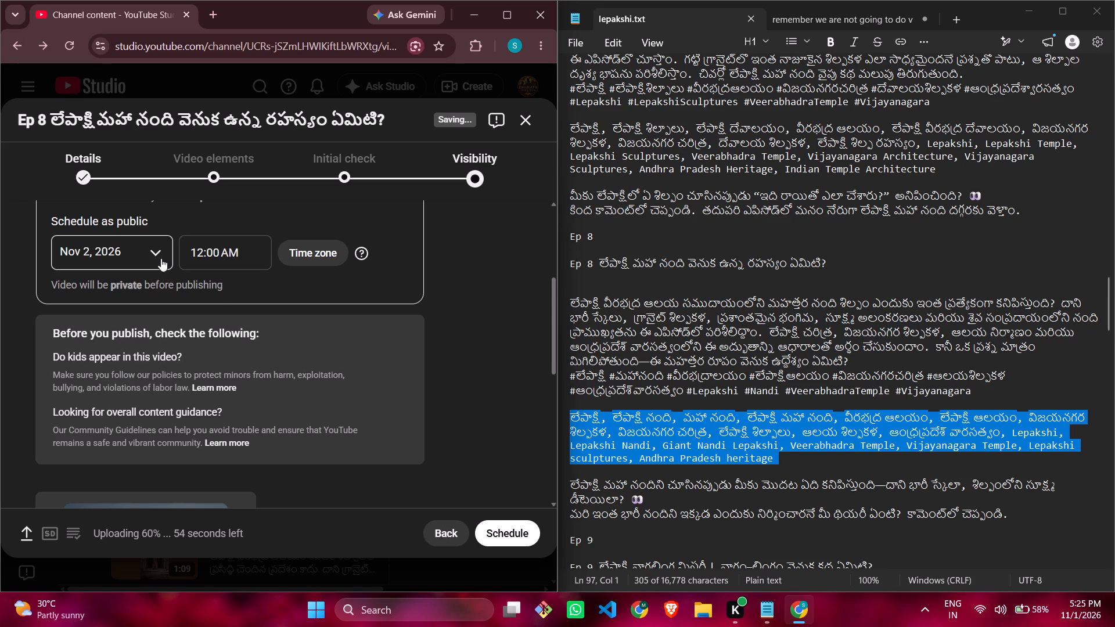
pyautogui.click(159, 254)
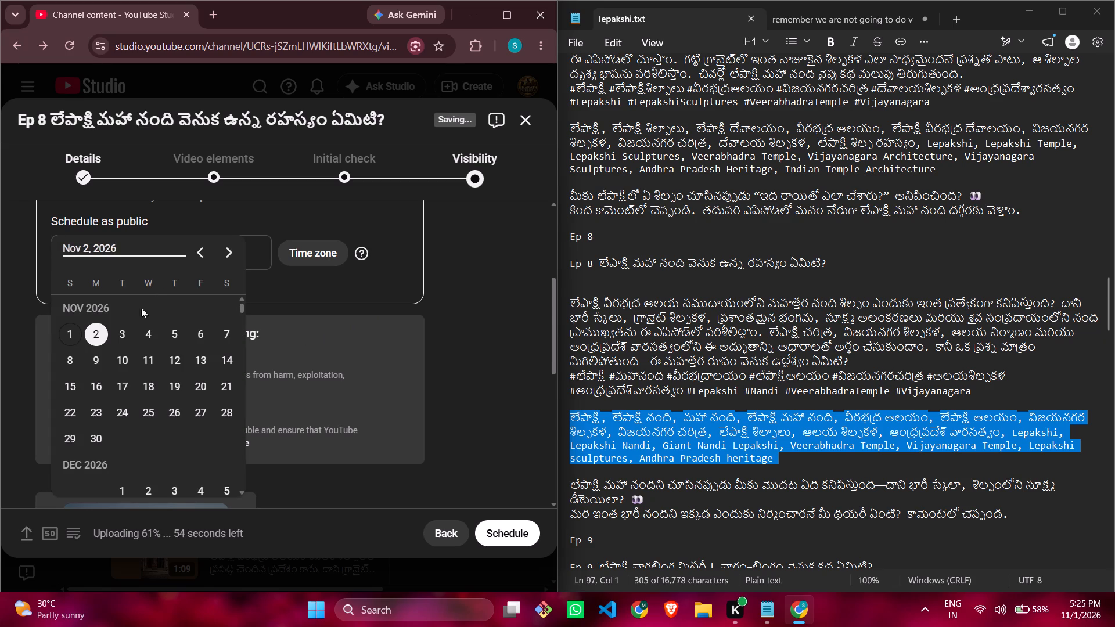
pyautogui.click(74, 331)
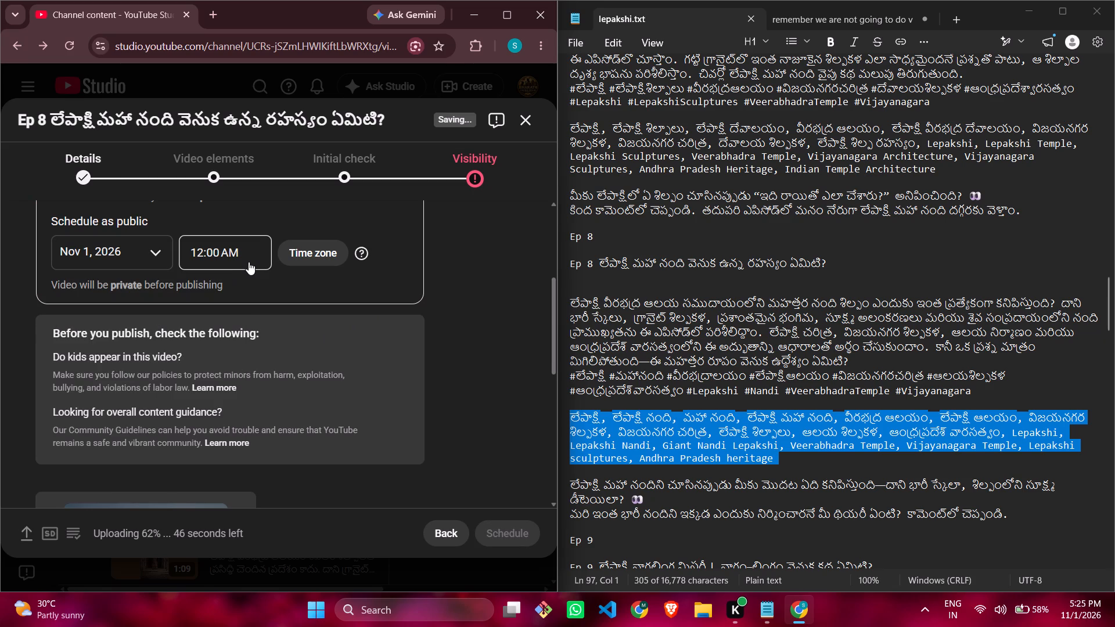
# Set the scheduled public release time to 6:00 PM.
pyautogui.click(249, 260)
pyautogui.scroll(-3, 245, 347)
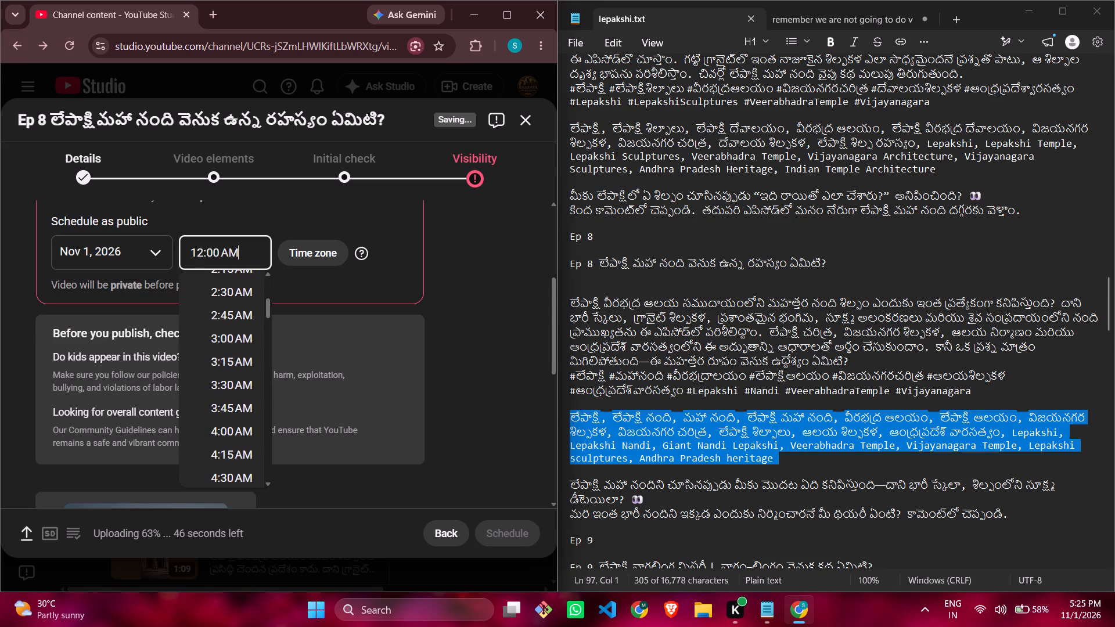
pyautogui.scroll(-2, 215, 348)
pyautogui.scroll(1, 215, 348)
pyautogui.scroll(-1, 215, 348)
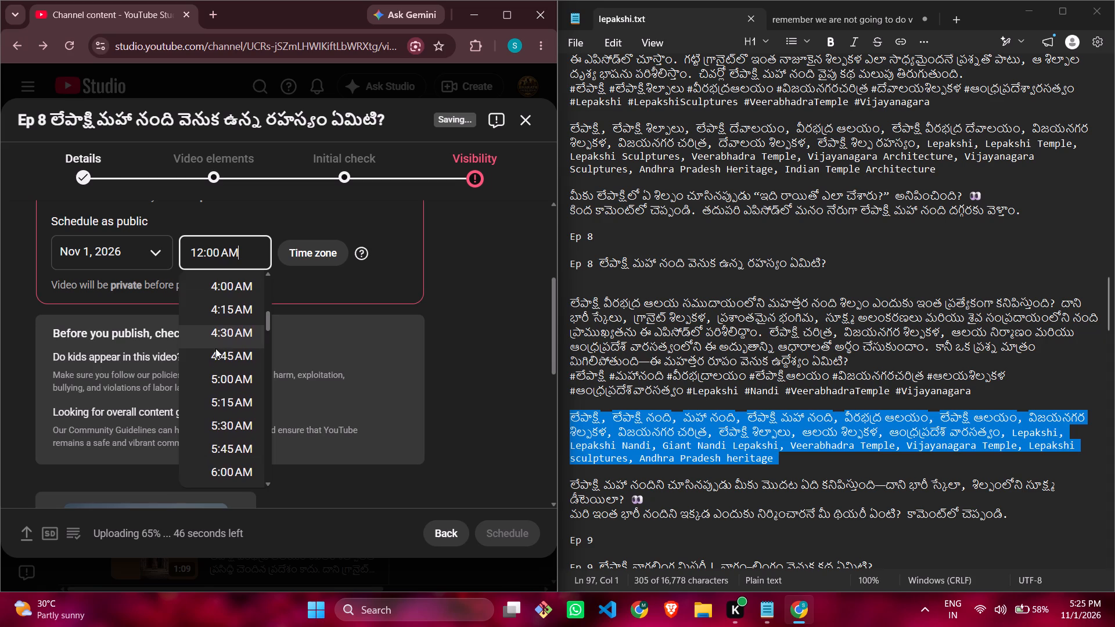
pyautogui.scroll(-5, 215, 348)
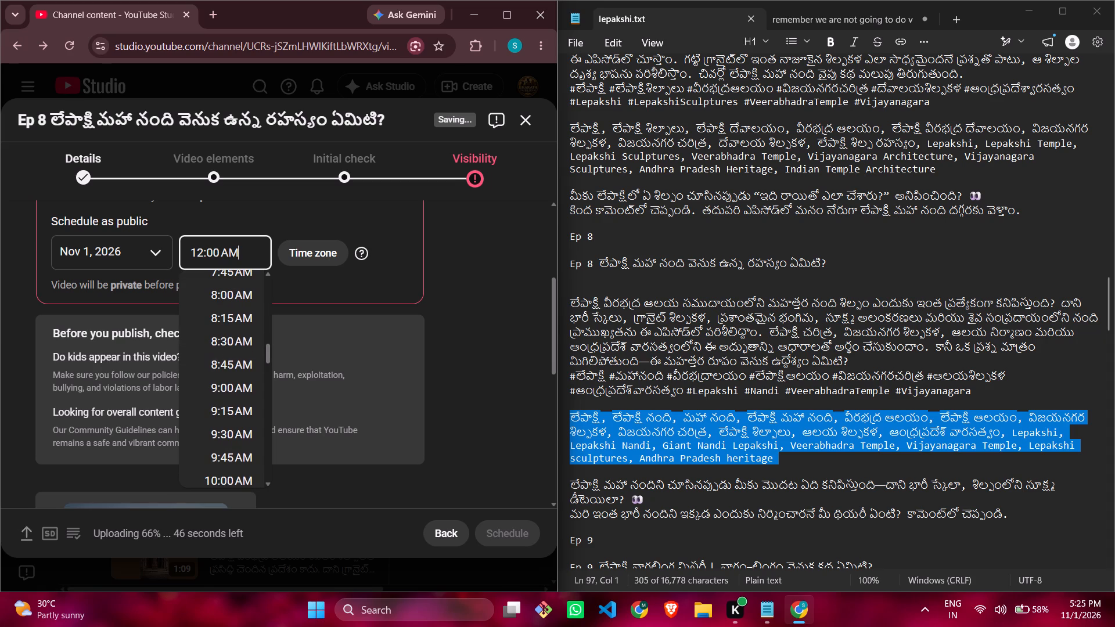
pyautogui.scroll(-2, 215, 348)
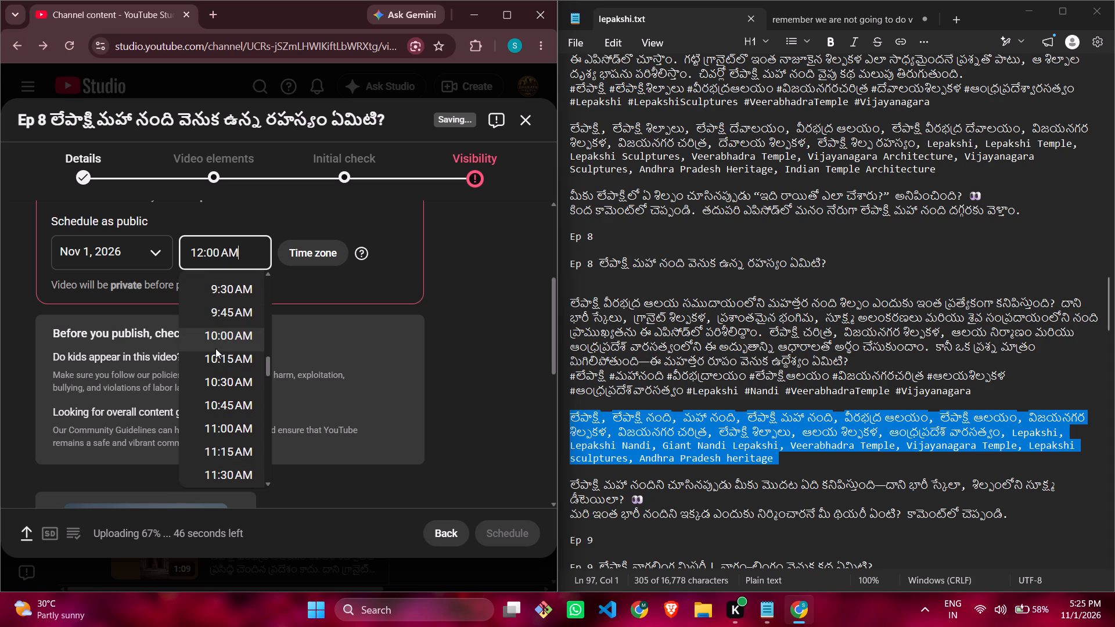
pyautogui.scroll(-11, 215, 348)
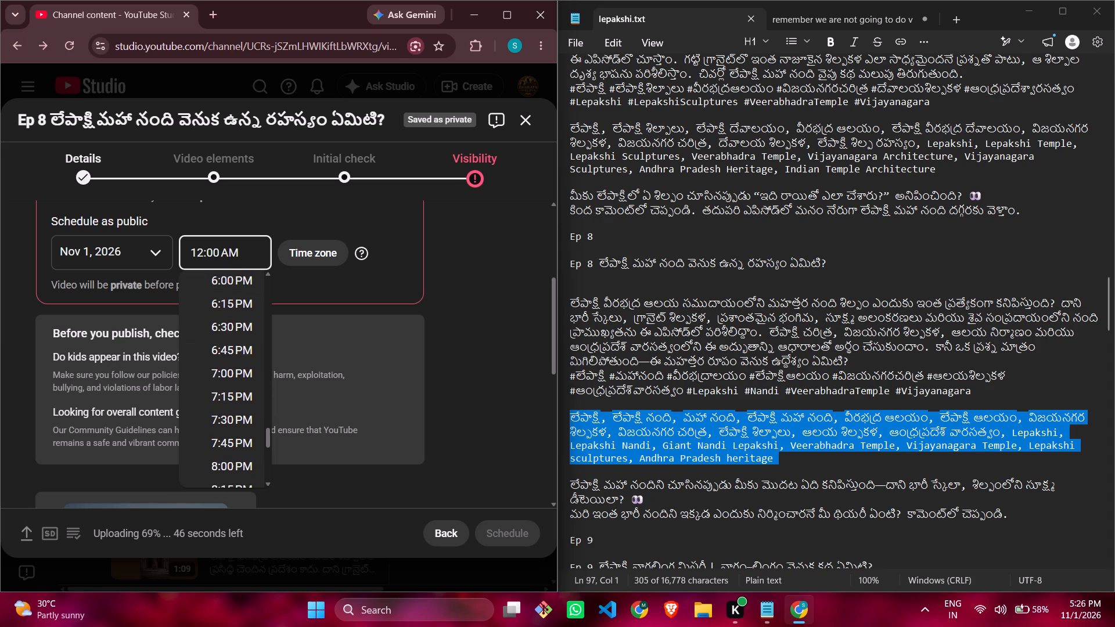
pyautogui.scroll(-3, 215, 348)
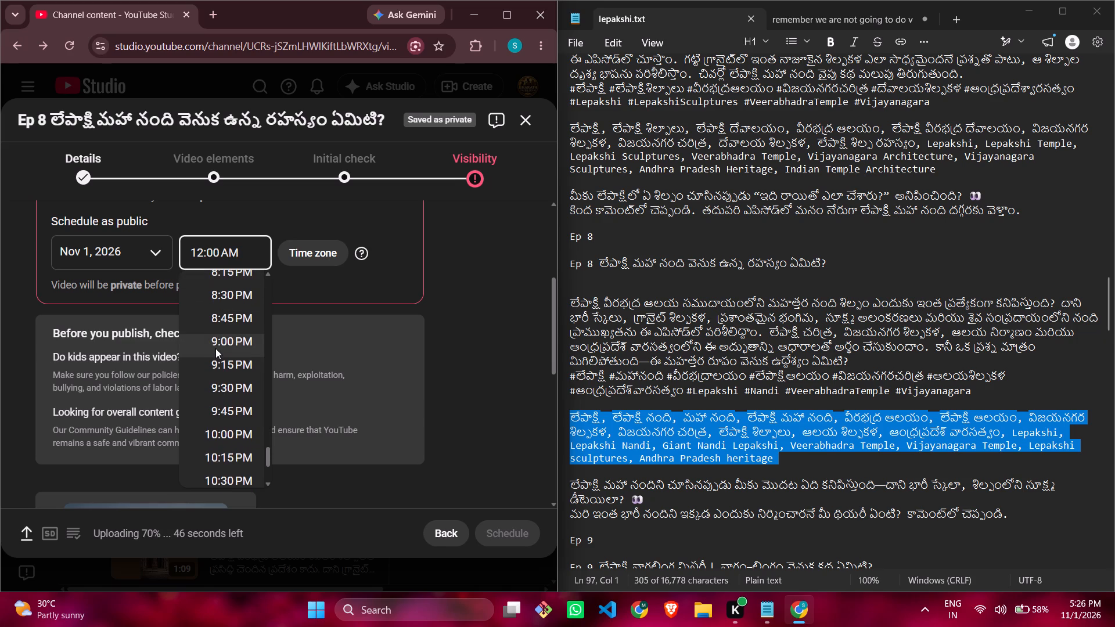
pyautogui.scroll(-3, 215, 348)
pyautogui.scroll(5, 215, 348)
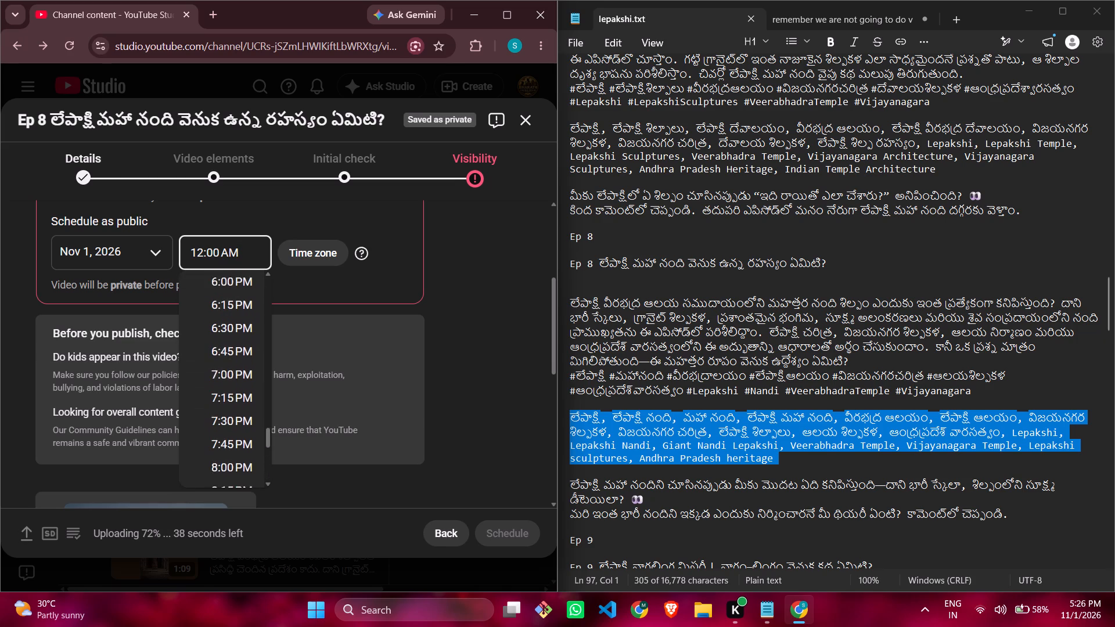
pyautogui.click(239, 303)
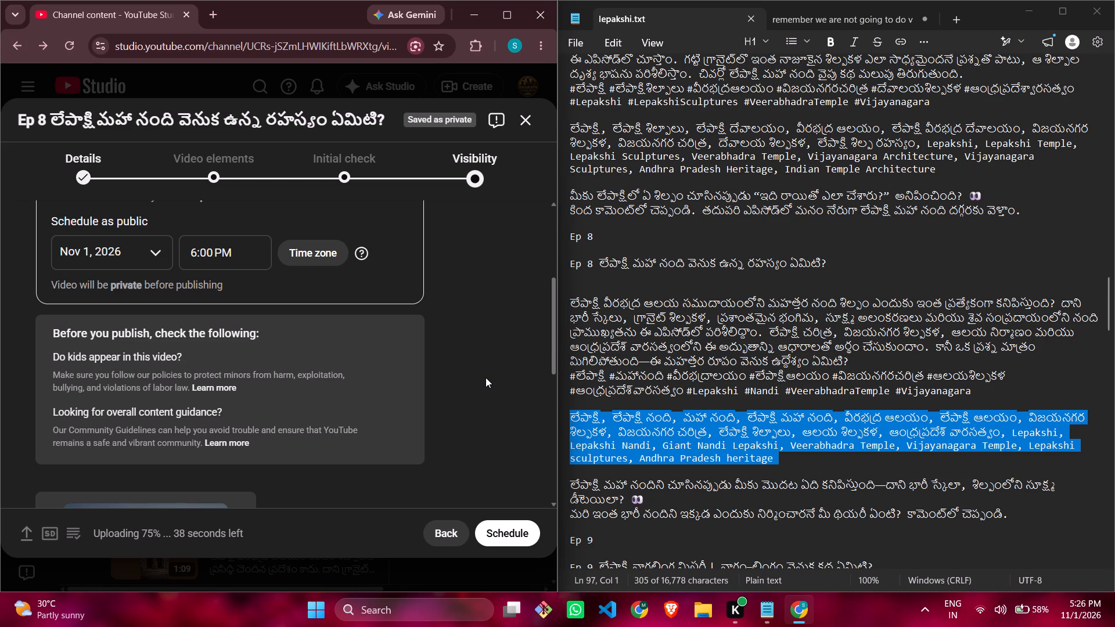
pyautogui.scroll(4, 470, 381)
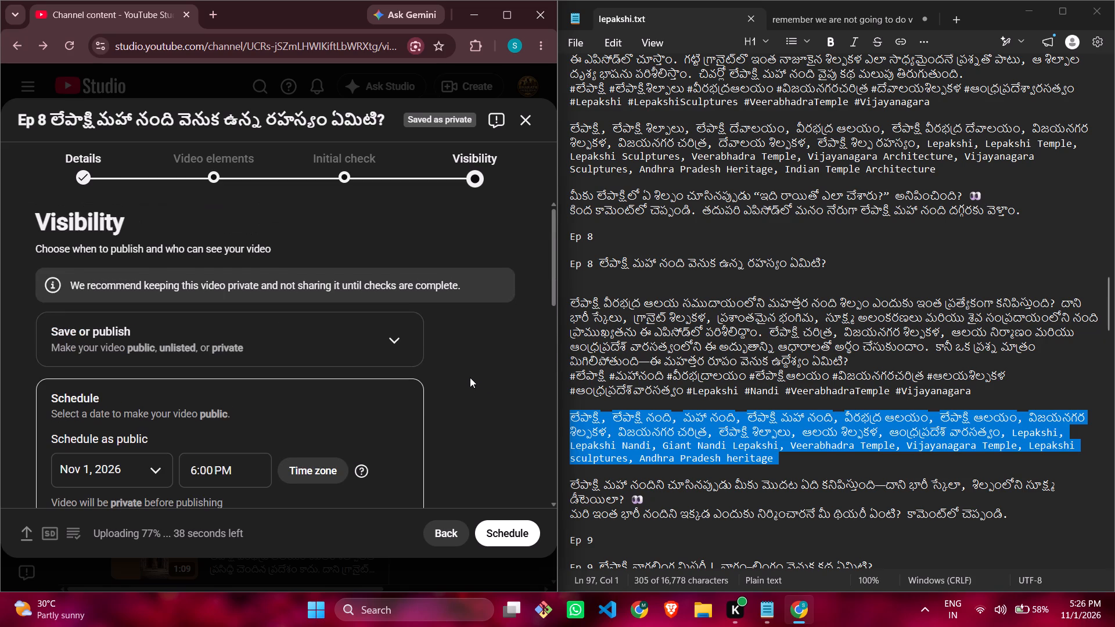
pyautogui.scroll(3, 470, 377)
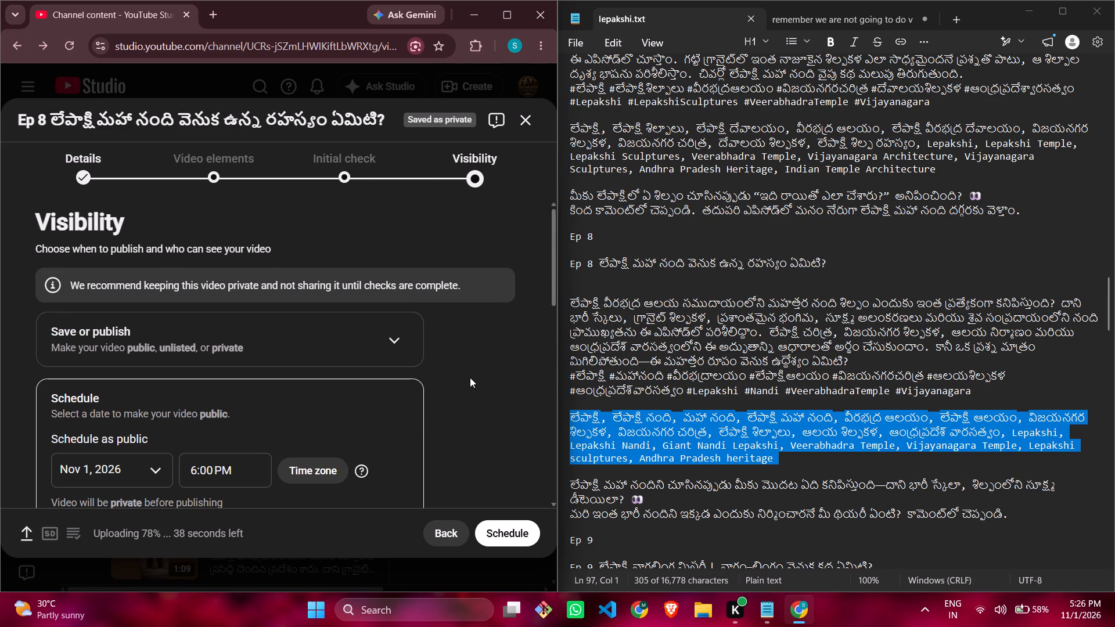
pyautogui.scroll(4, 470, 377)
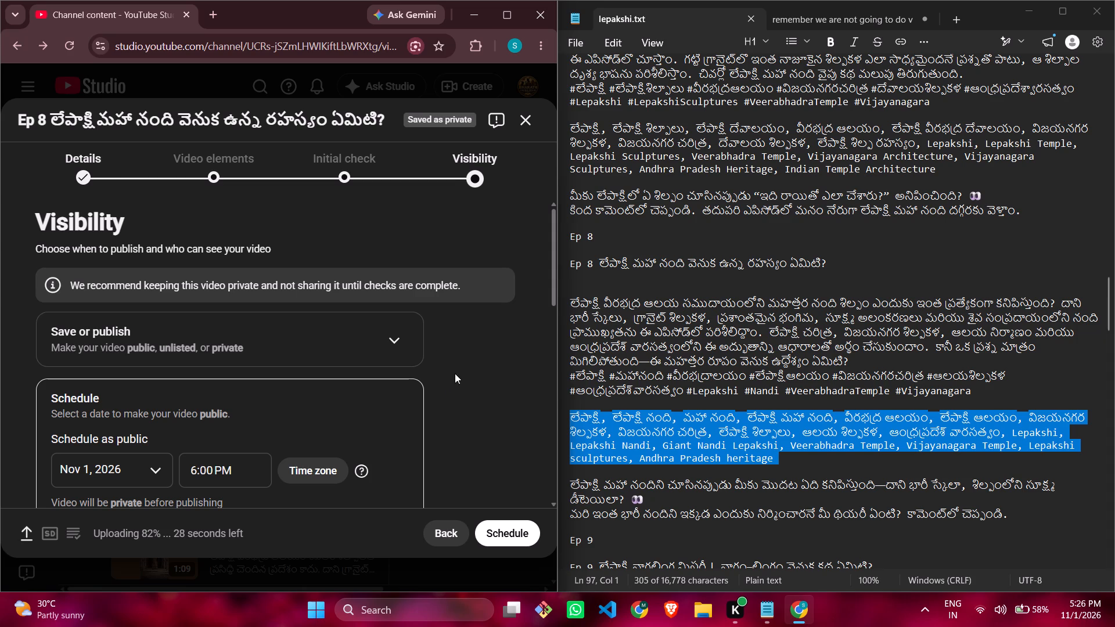
# Switch to WhatsApp while the video upload continues.
pyautogui.click(577, 616)
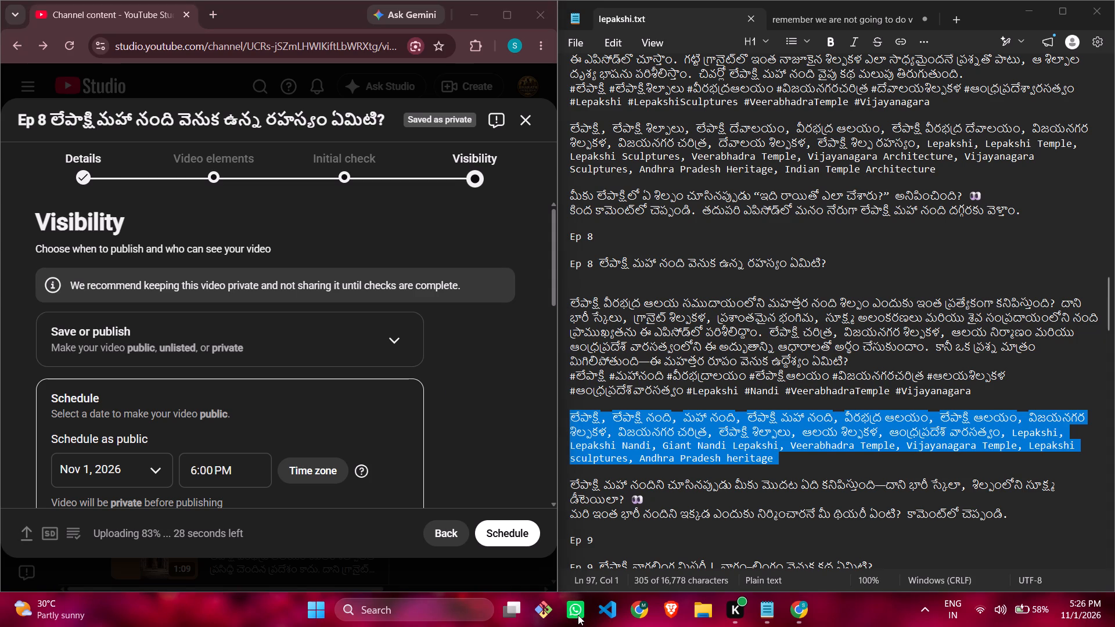
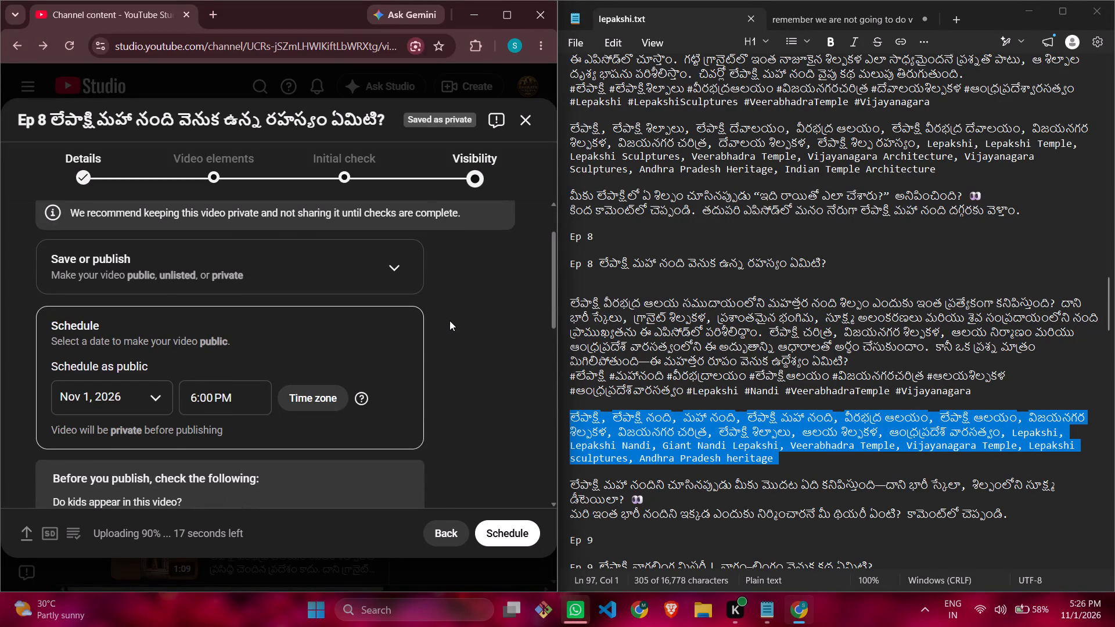
# Review the episode 8 visibility page, including the public schedule, the pre-publish checks and the video preview.
pyautogui.scroll(-2, 449, 320)
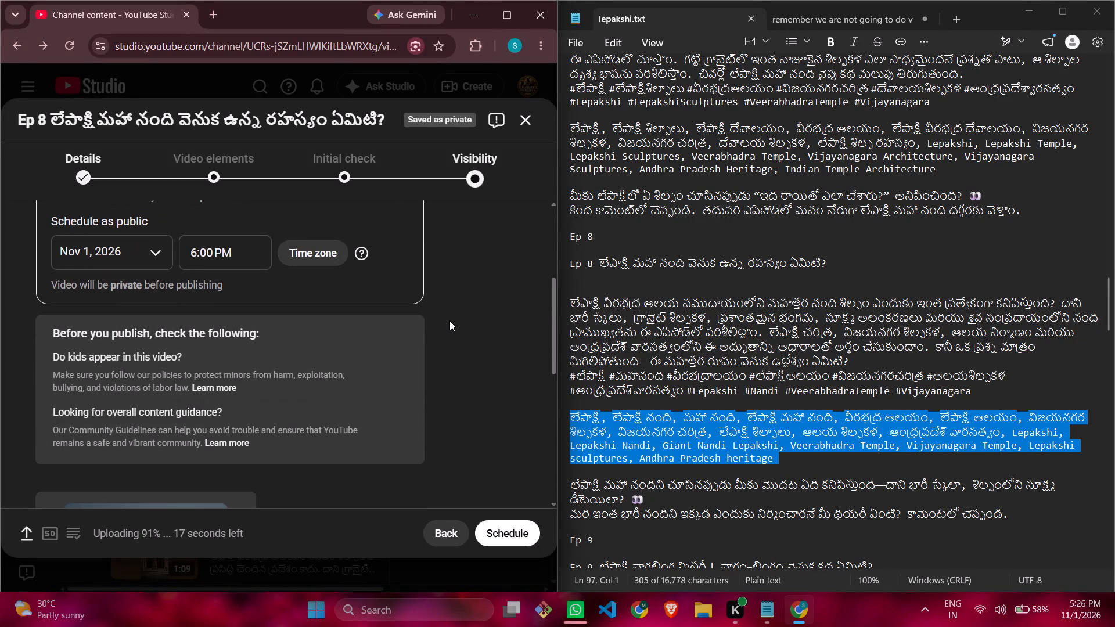
pyautogui.scroll(-4, 449, 320)
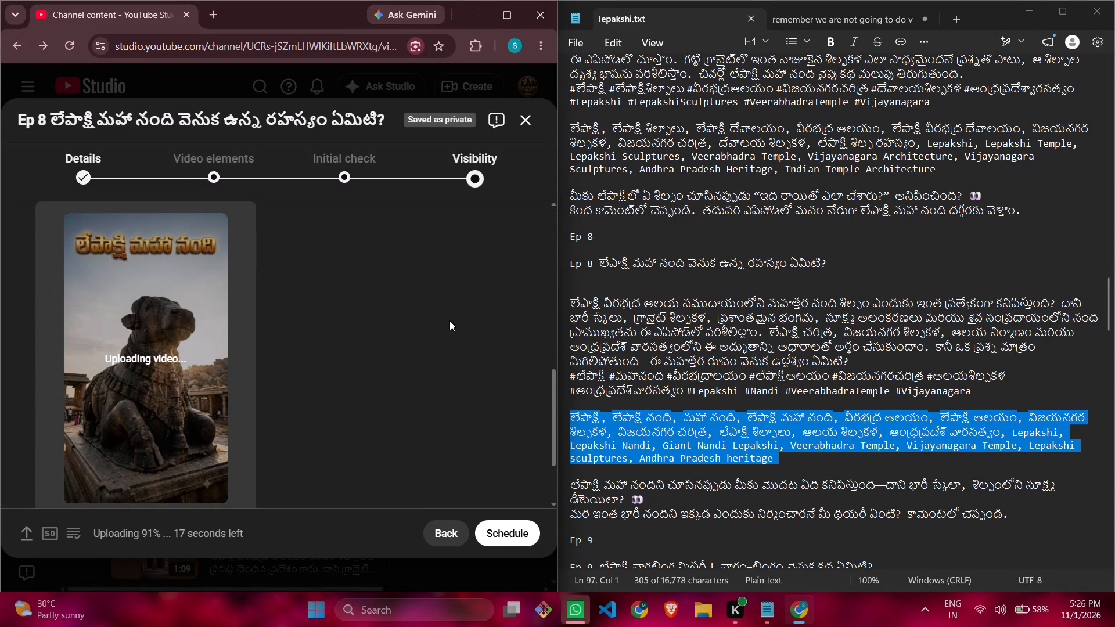
pyautogui.scroll(4, 449, 320)
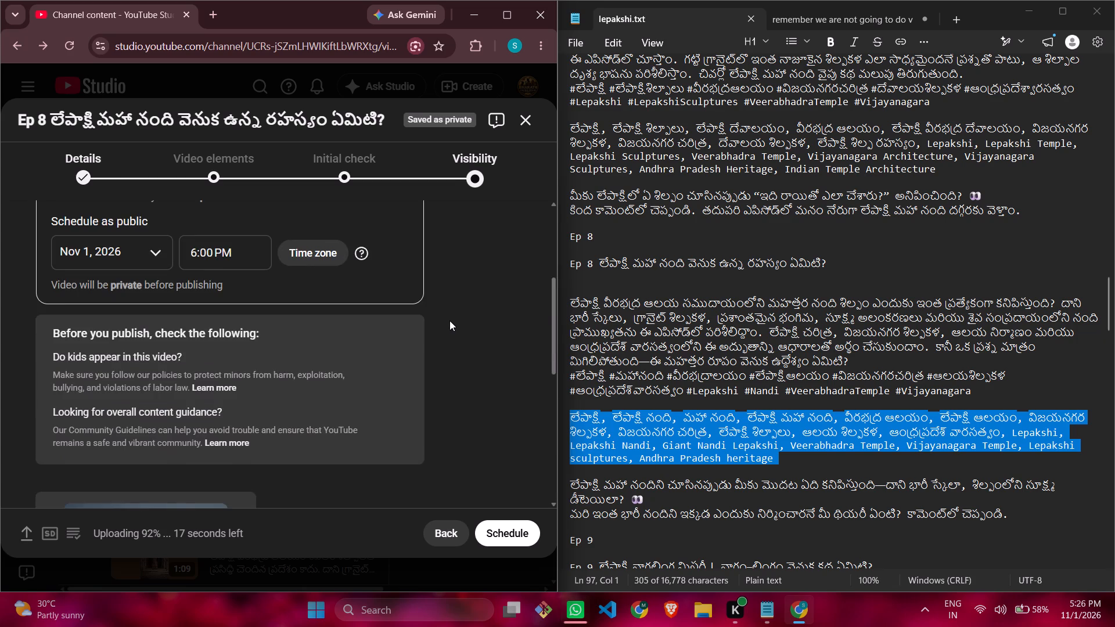
pyautogui.scroll(7, 449, 320)
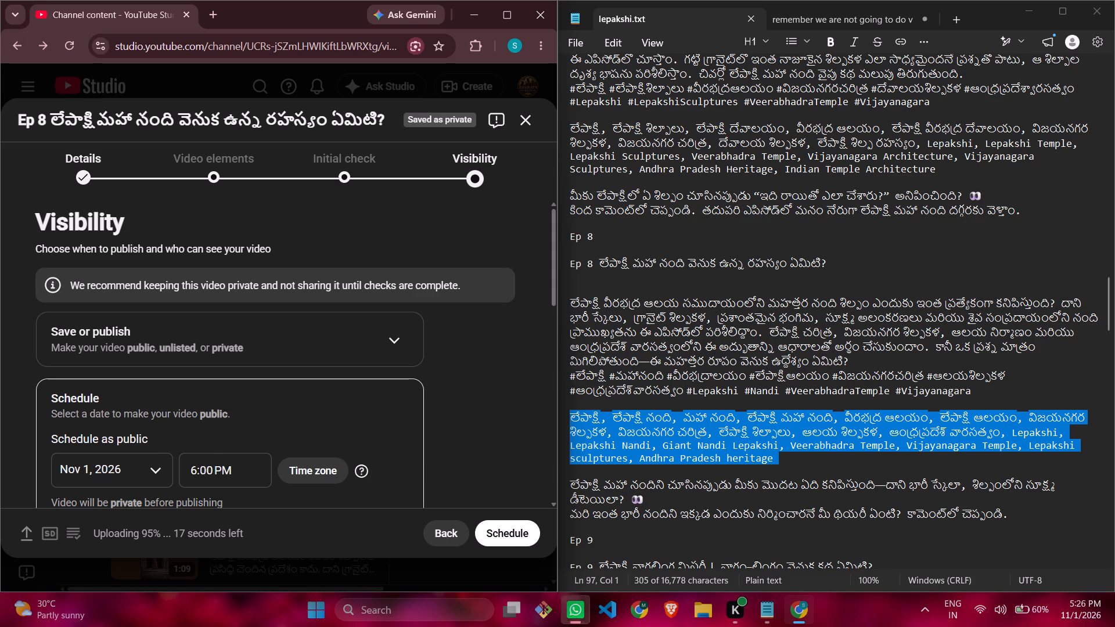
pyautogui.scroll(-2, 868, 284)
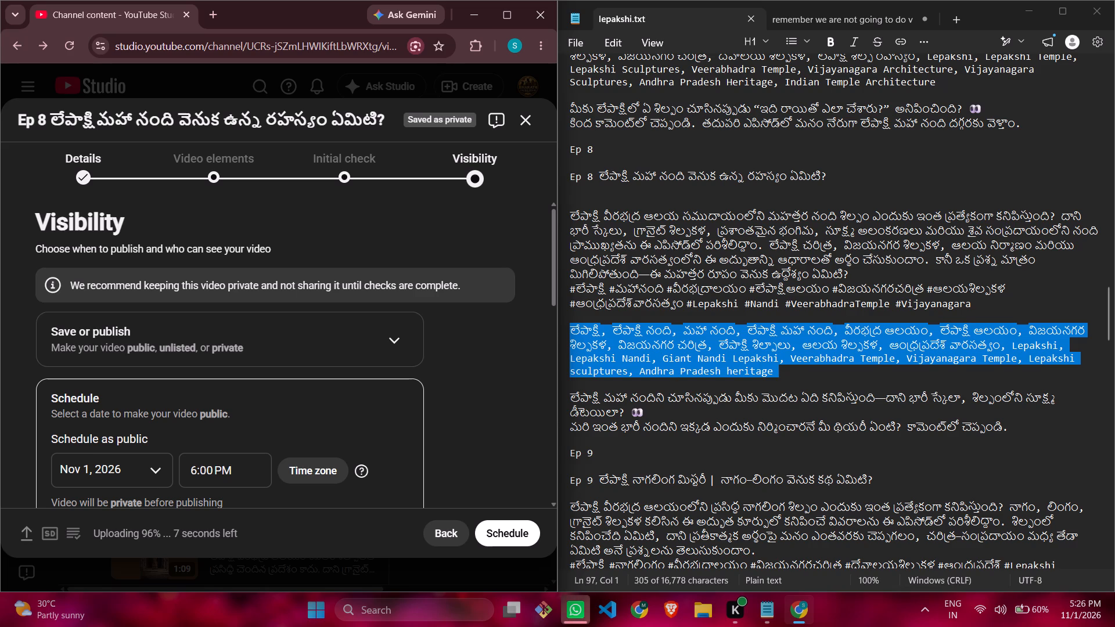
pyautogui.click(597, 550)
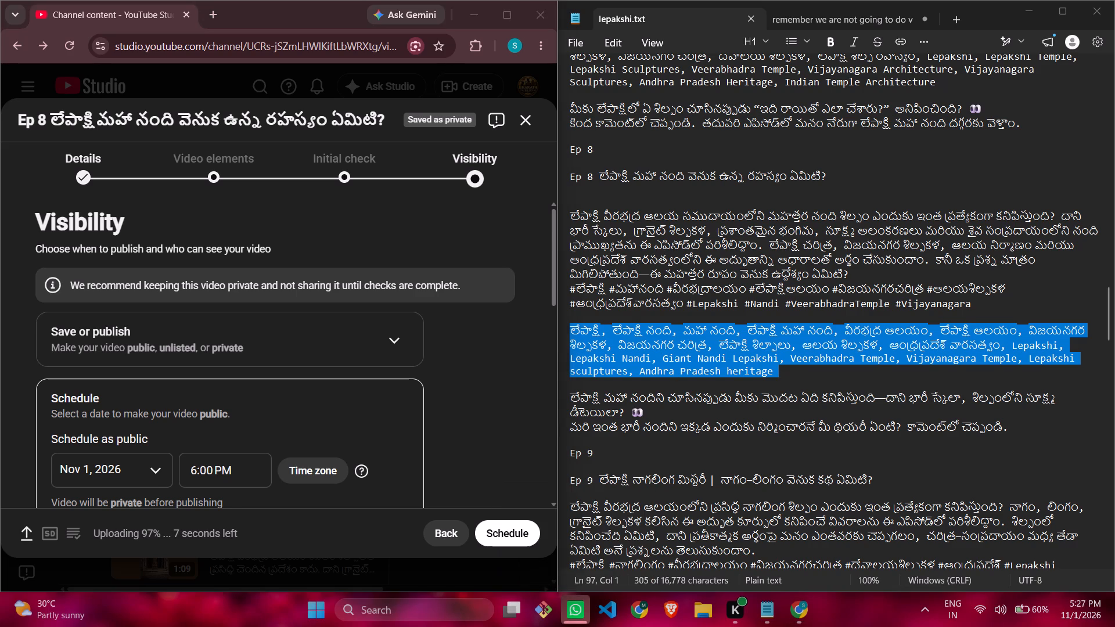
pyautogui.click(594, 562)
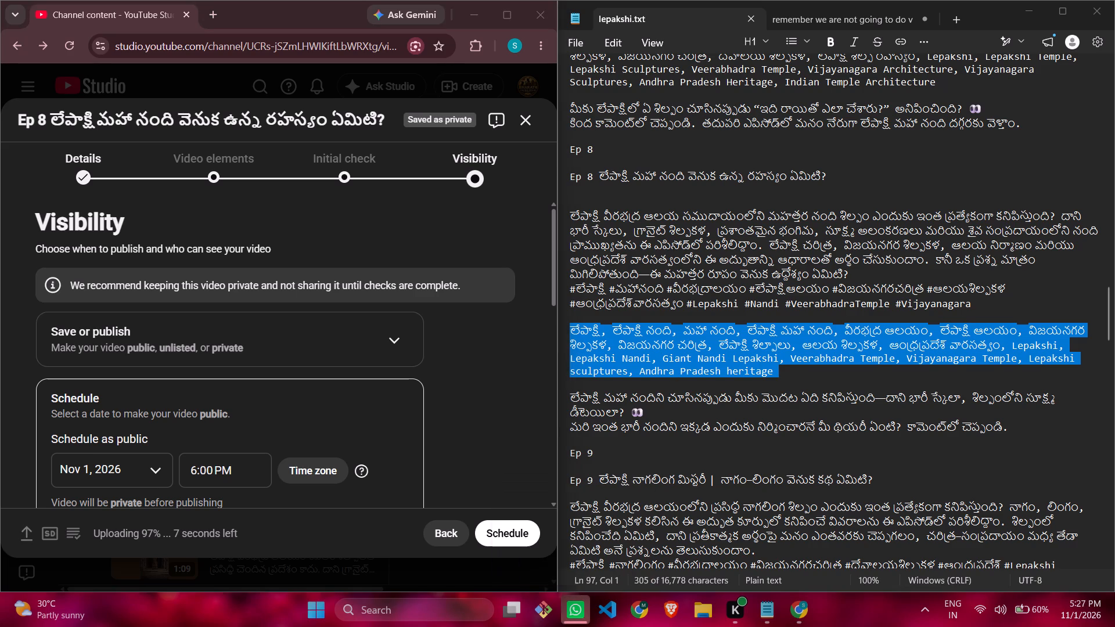
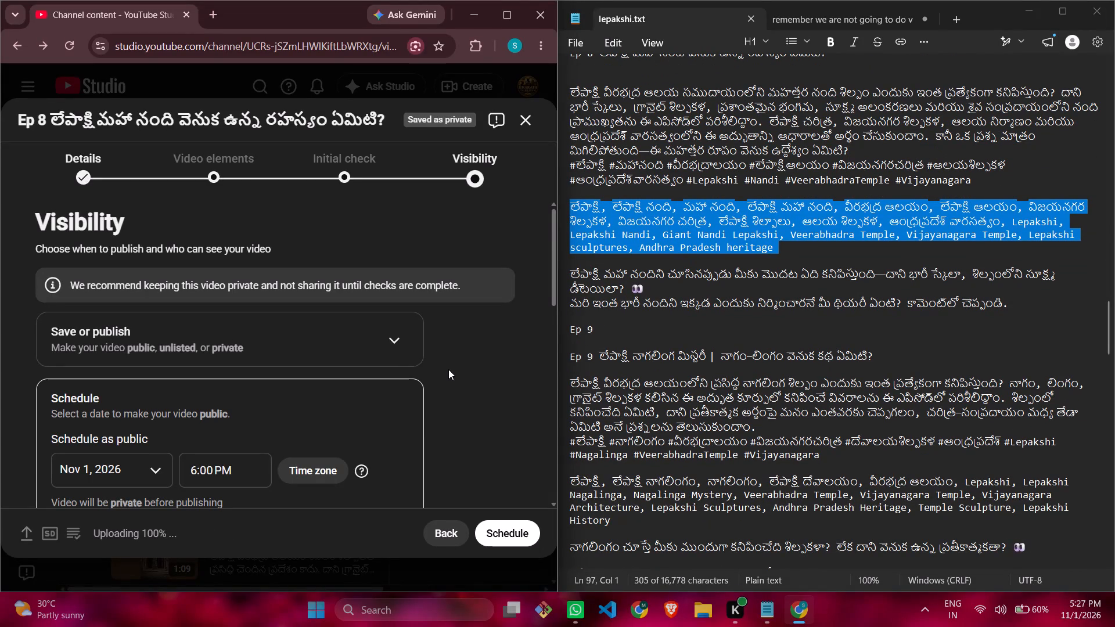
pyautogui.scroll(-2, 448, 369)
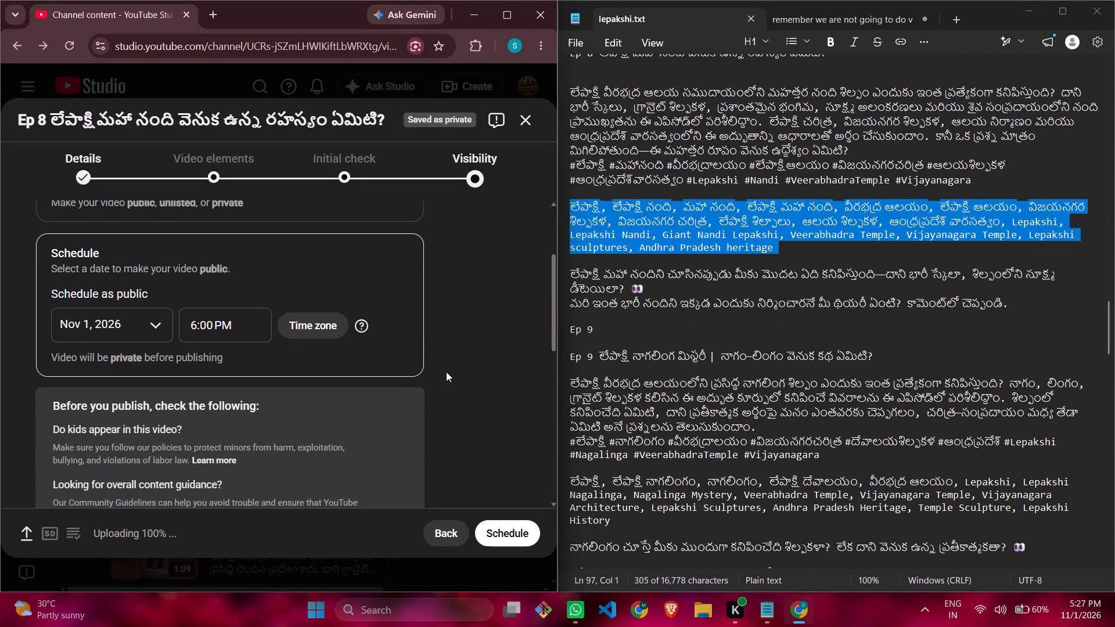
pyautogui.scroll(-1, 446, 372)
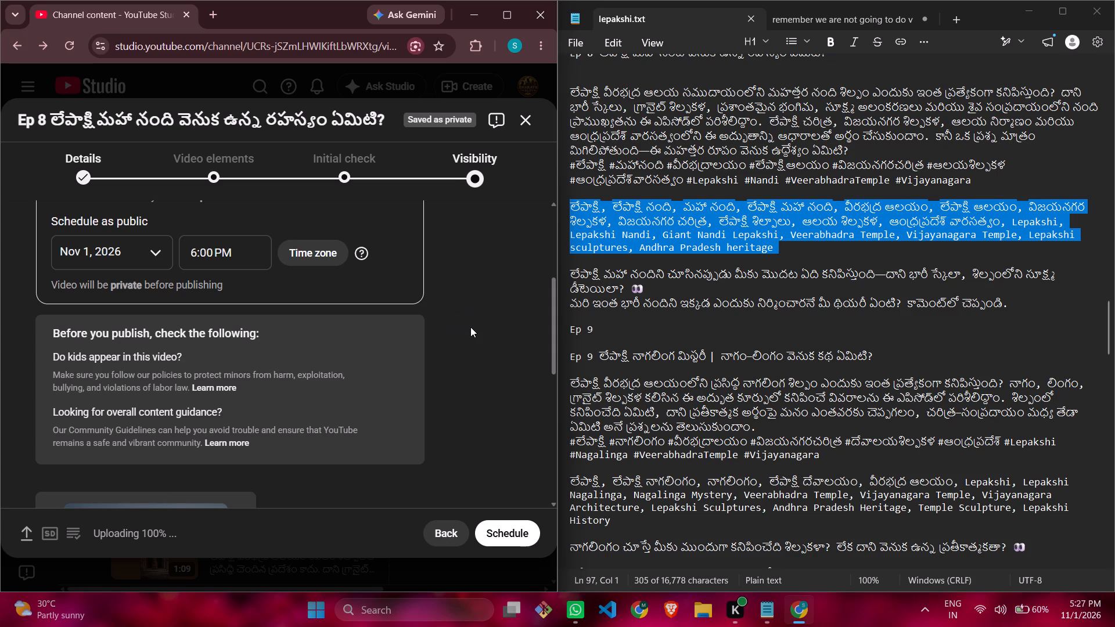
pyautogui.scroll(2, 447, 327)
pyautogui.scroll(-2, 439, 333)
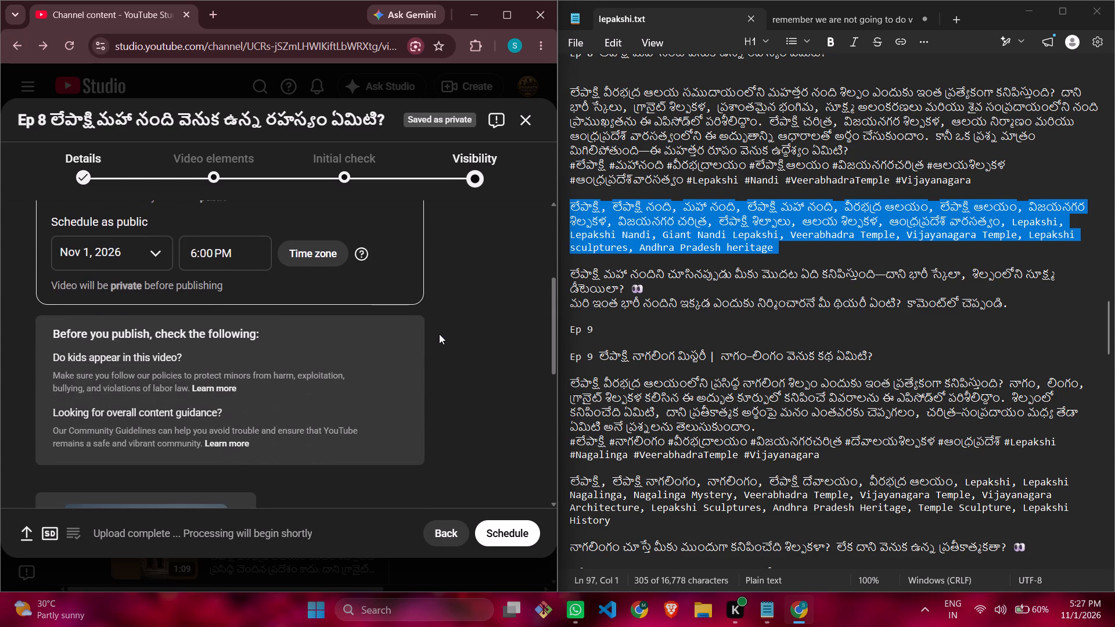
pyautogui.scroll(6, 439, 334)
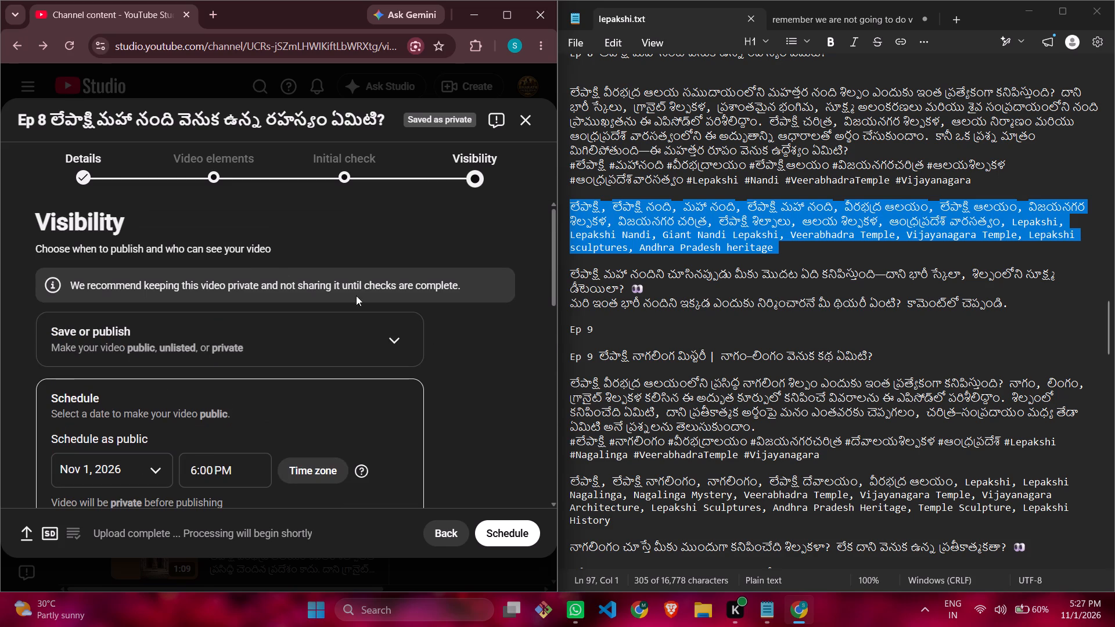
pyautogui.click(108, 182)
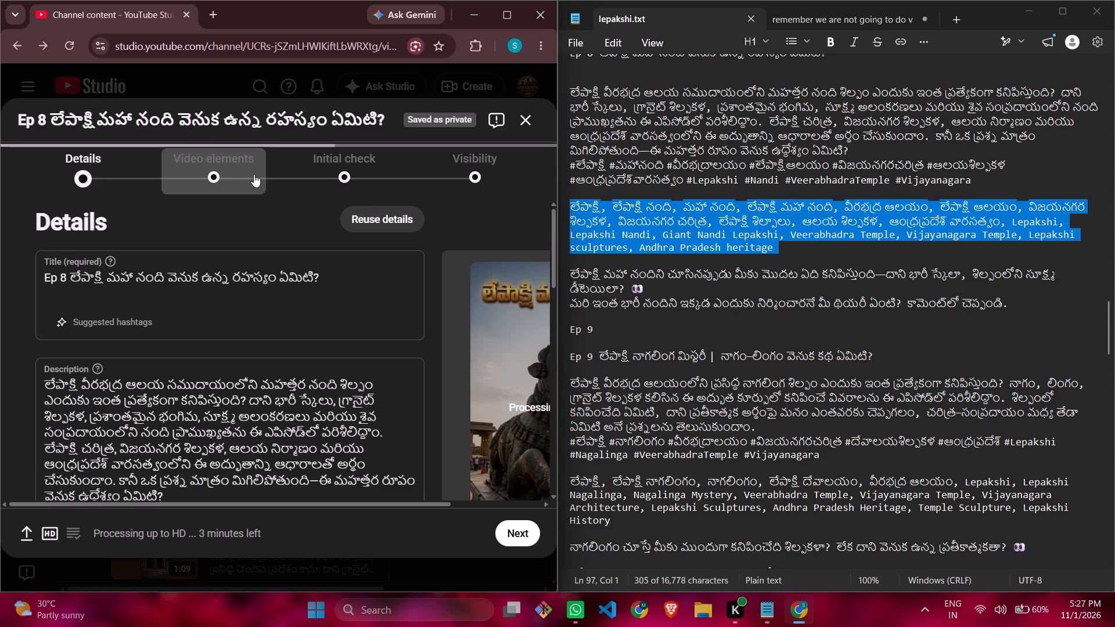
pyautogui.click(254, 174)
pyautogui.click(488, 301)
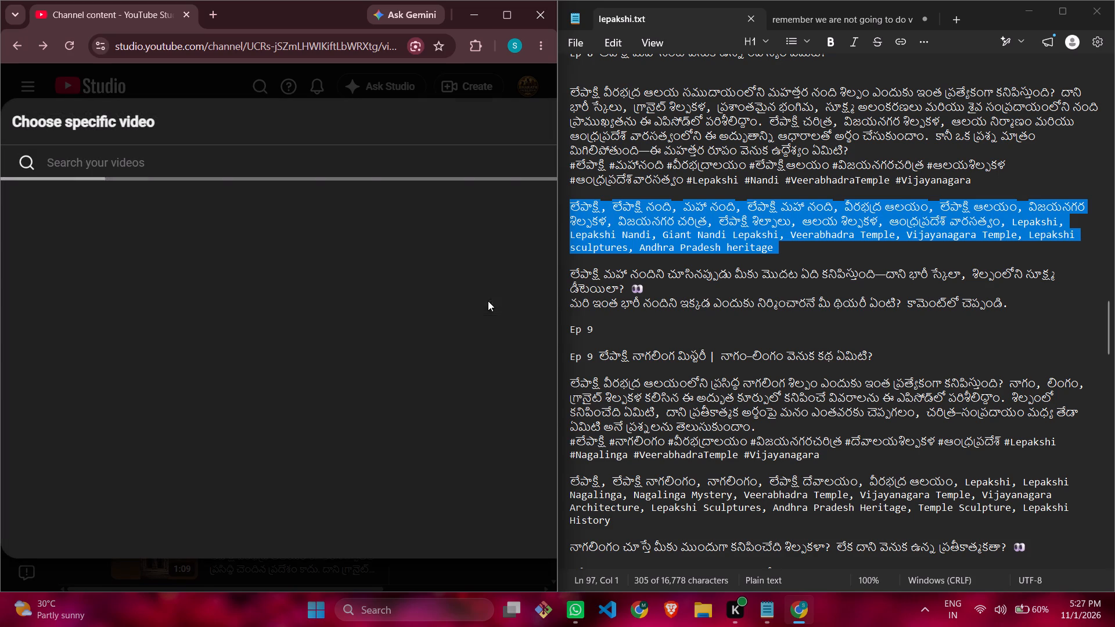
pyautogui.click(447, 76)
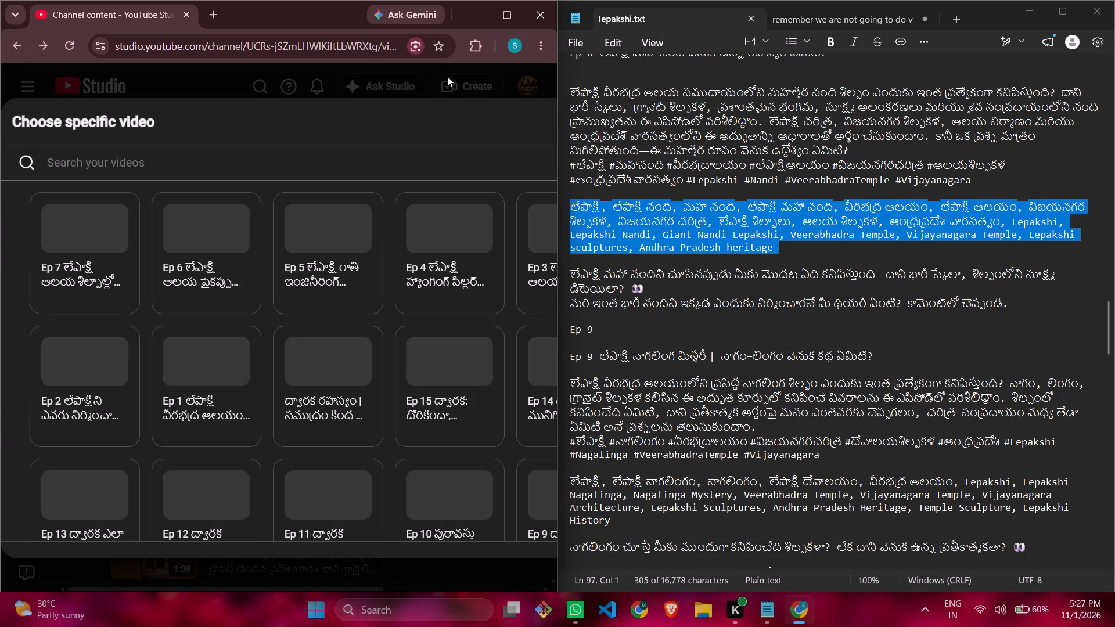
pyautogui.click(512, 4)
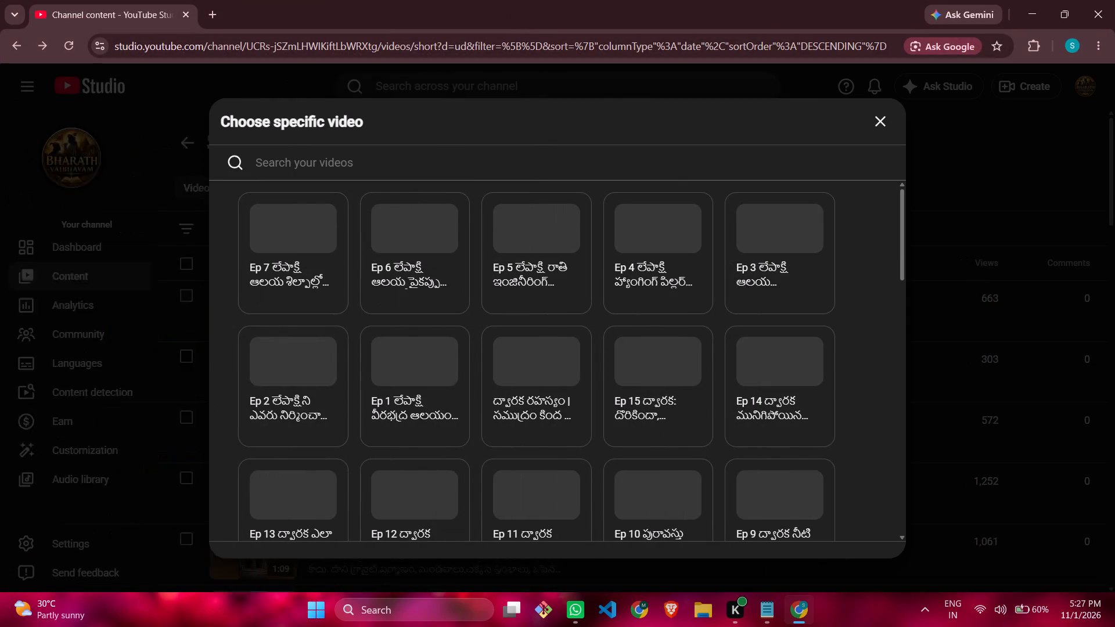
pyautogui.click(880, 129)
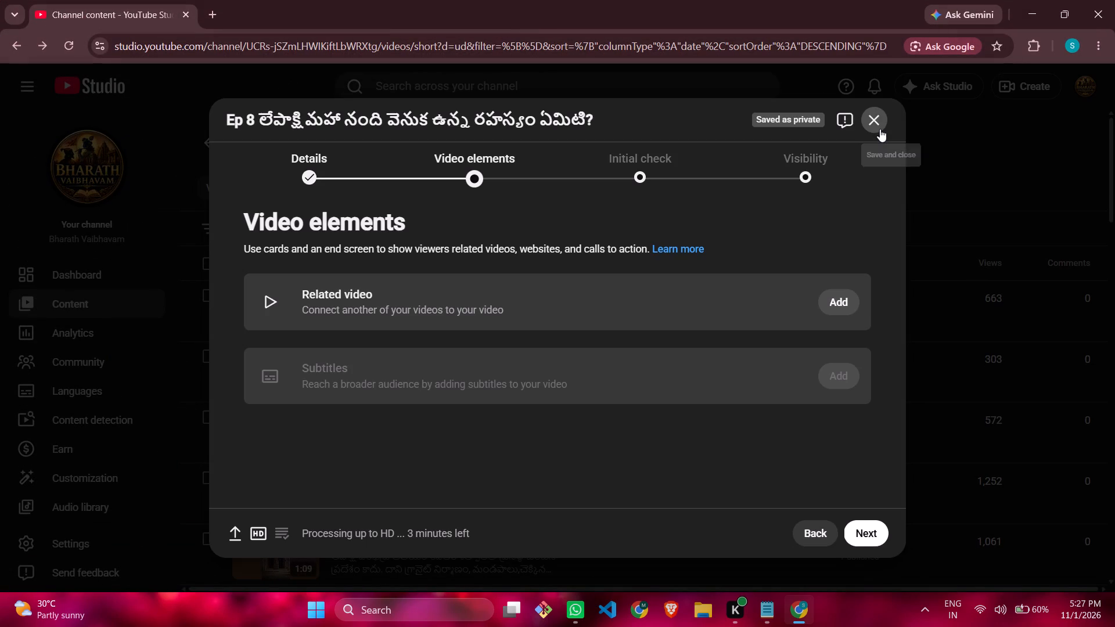
# Arrange the windows side by side, with lepakshi.txt in the left half and YouTube Studio in the right half.
pyautogui.click(1067, 15)
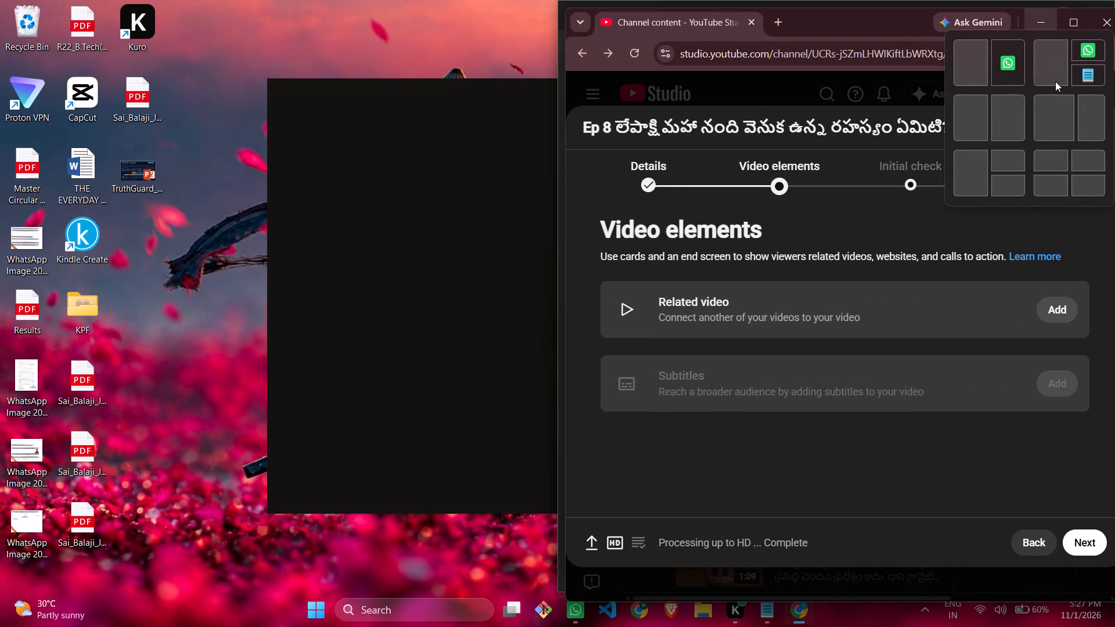
pyautogui.click(846, 607)
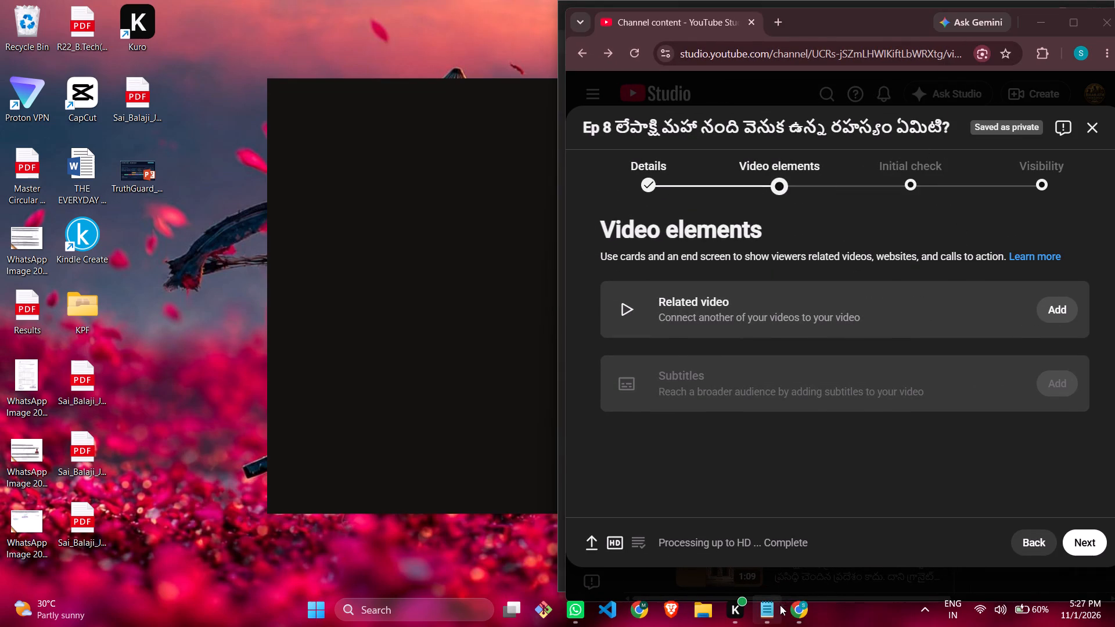
pyautogui.click(769, 611)
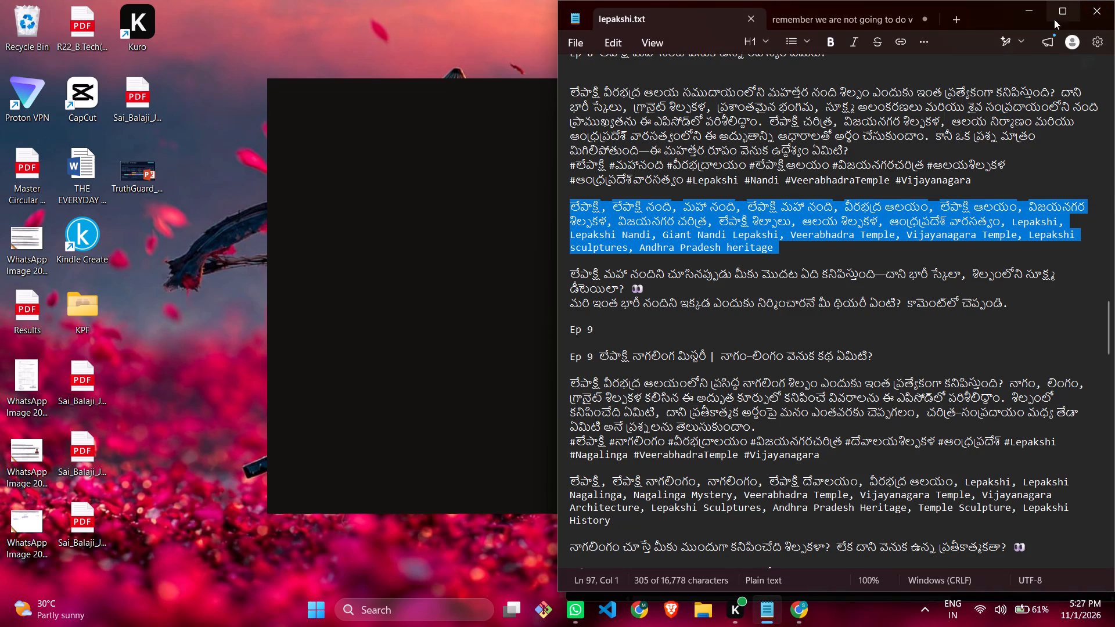
pyautogui.click(983, 57)
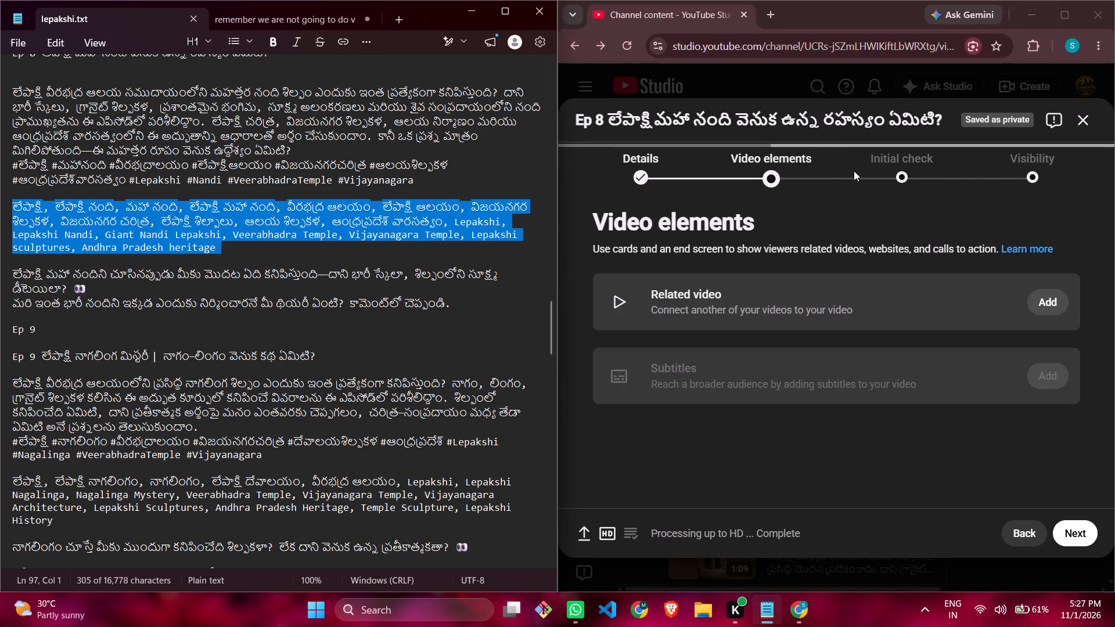
# Go through the initial copyright and Community Guidelines checks and schedule episode 8 as public for Nov 1, 2026 at 6:00 PM.
pyautogui.click(934, 189)
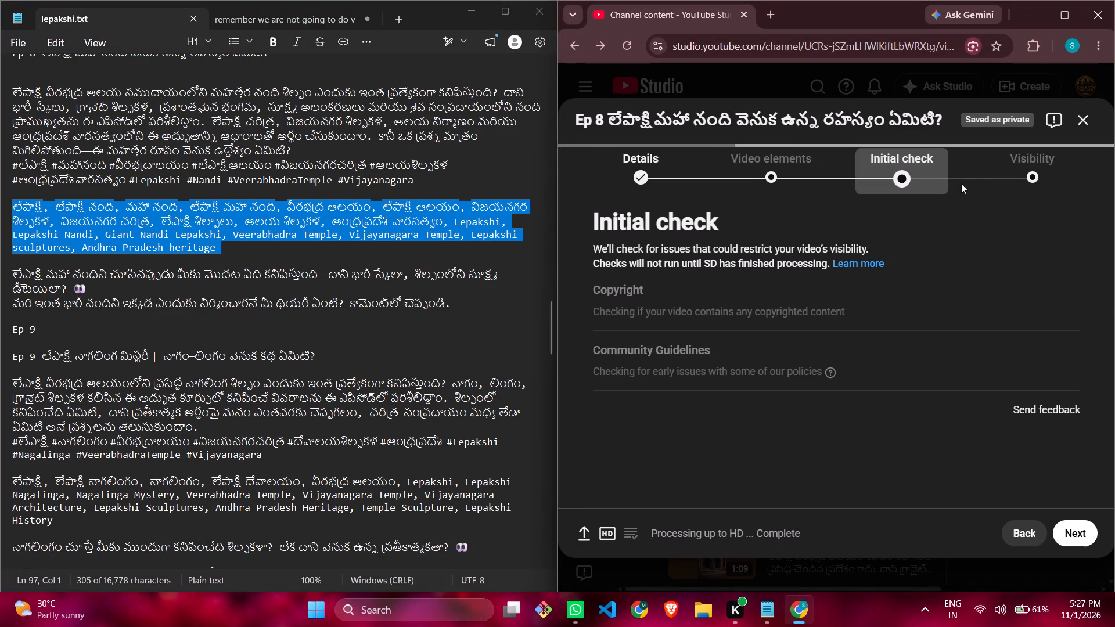
pyautogui.click(1008, 170)
pyautogui.click(921, 172)
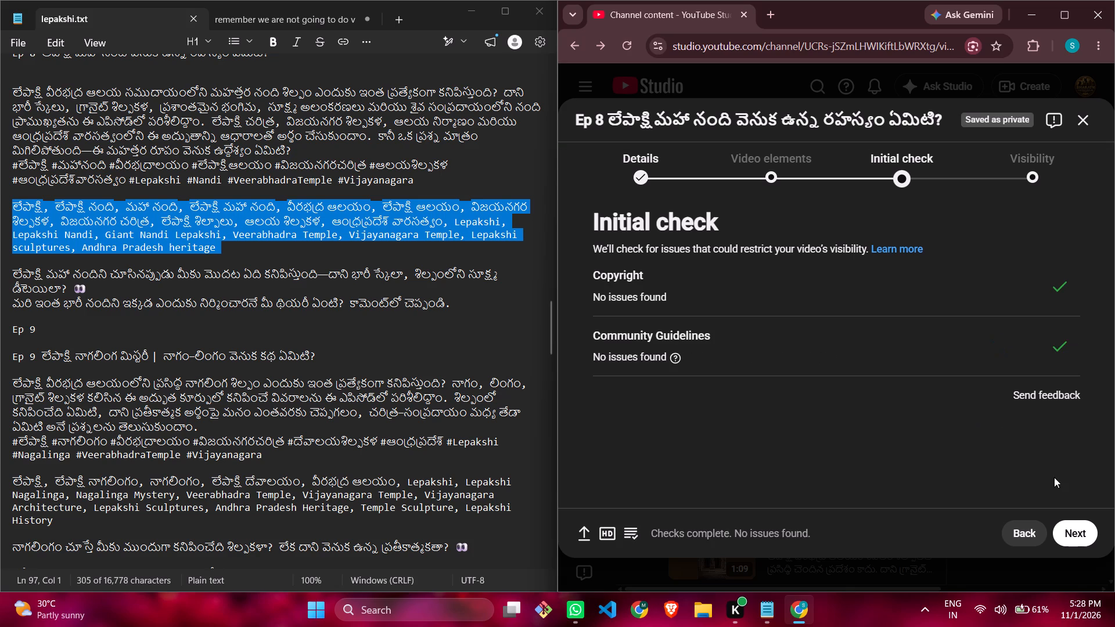
pyautogui.click(1064, 534)
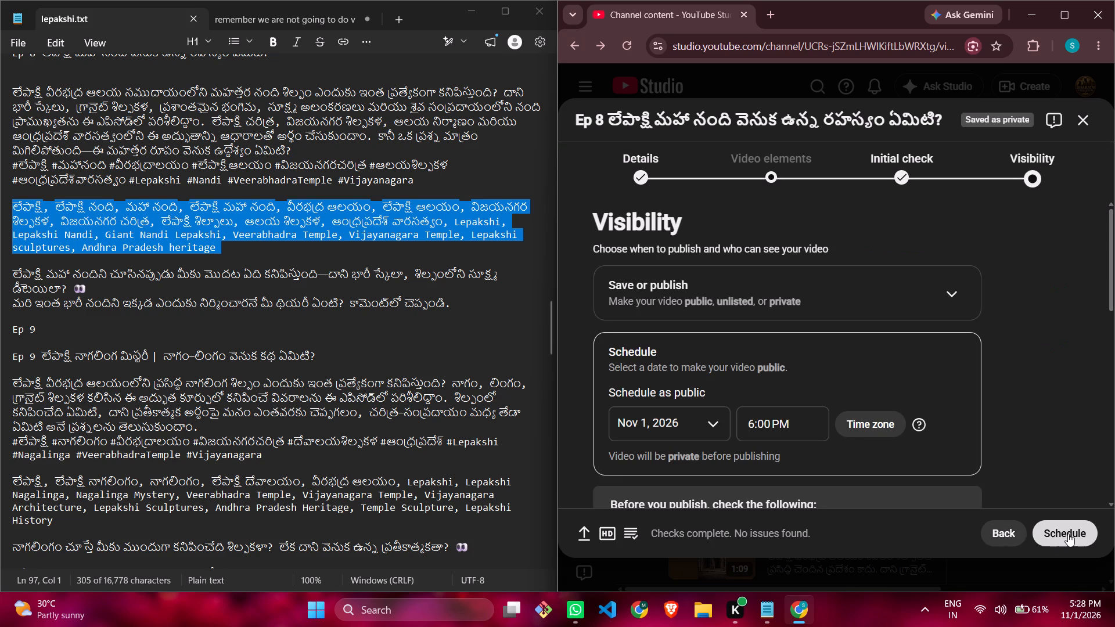
pyautogui.click(1068, 534)
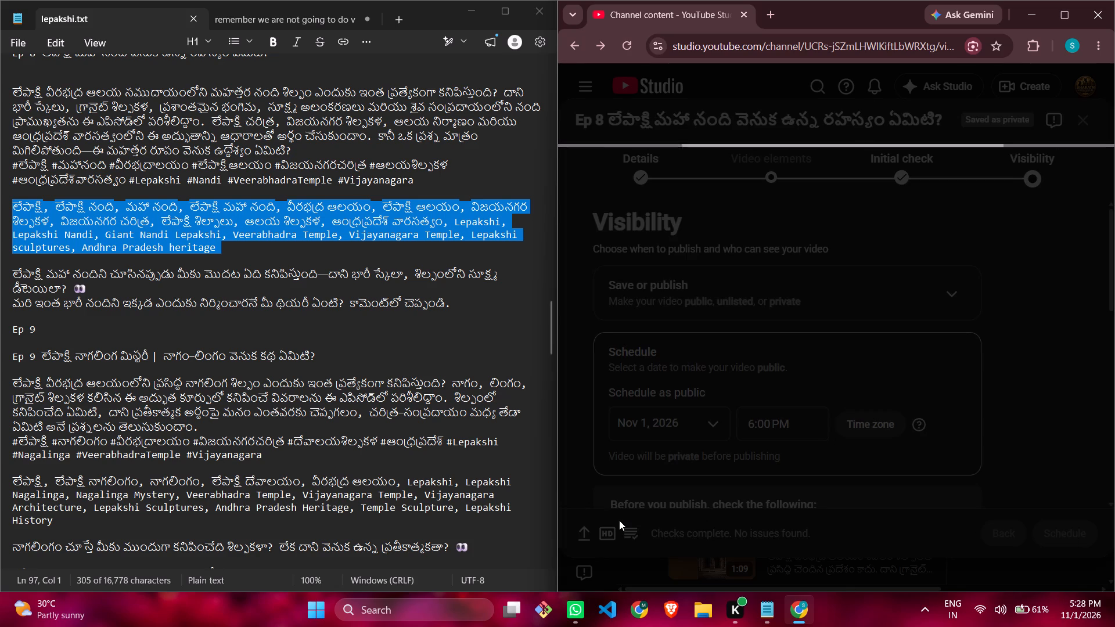
# Bring up the Ep 9 text in lepakshi.txt and upload episode9 from the Final_videos folder of lepakshi_temple as a new video.
pyautogui.scroll(-2, 480, 423)
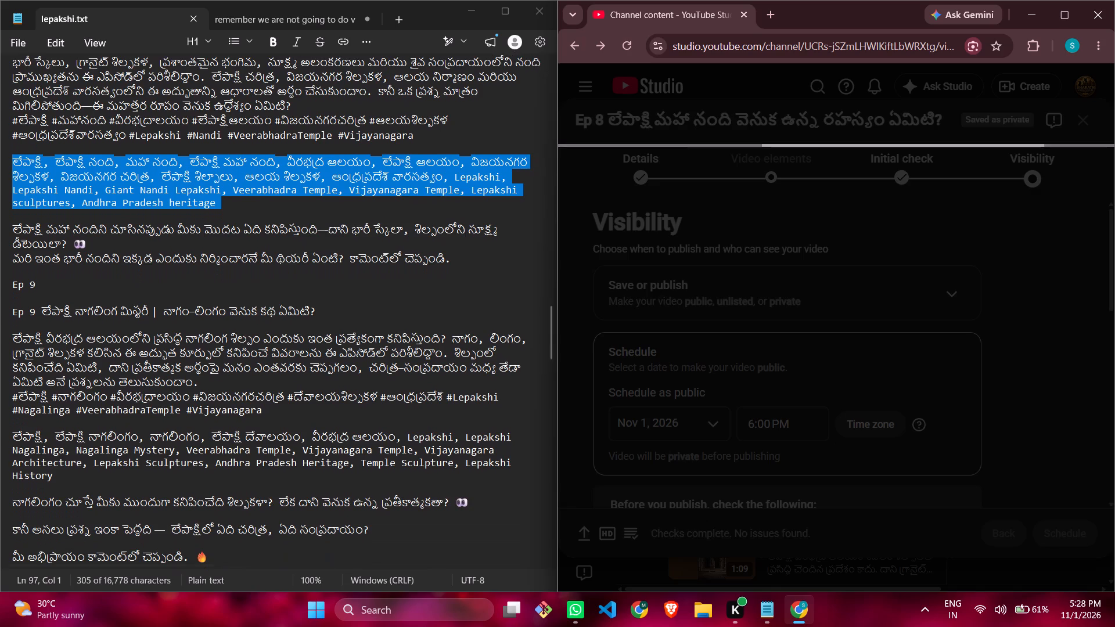
pyautogui.scroll(-1, 480, 423)
pyautogui.click(989, 219)
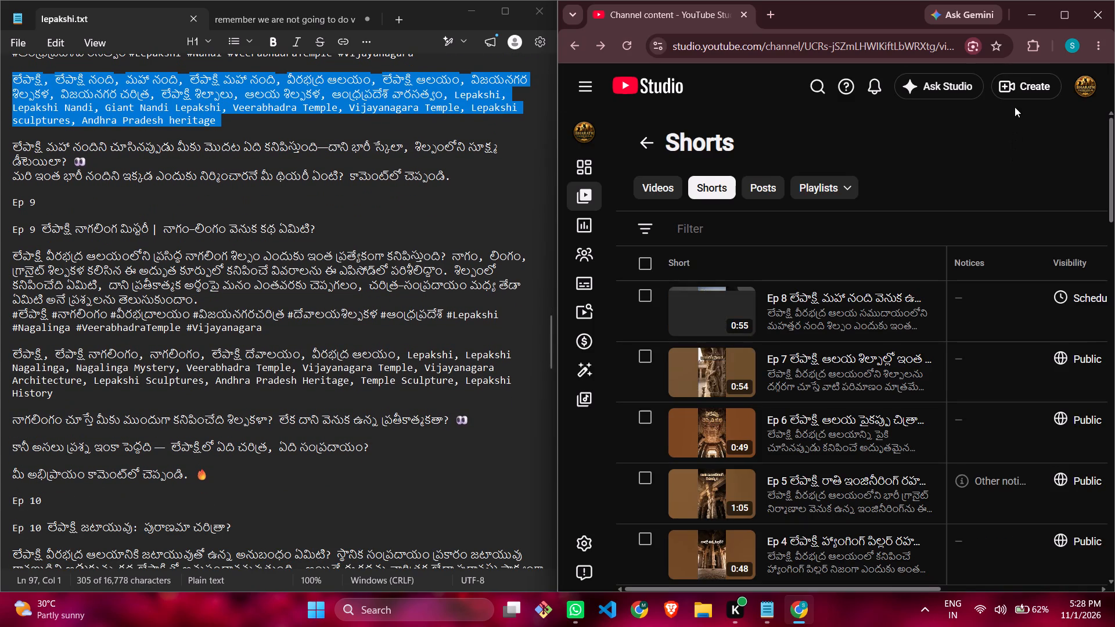
pyautogui.click(1017, 98)
pyautogui.click(1012, 123)
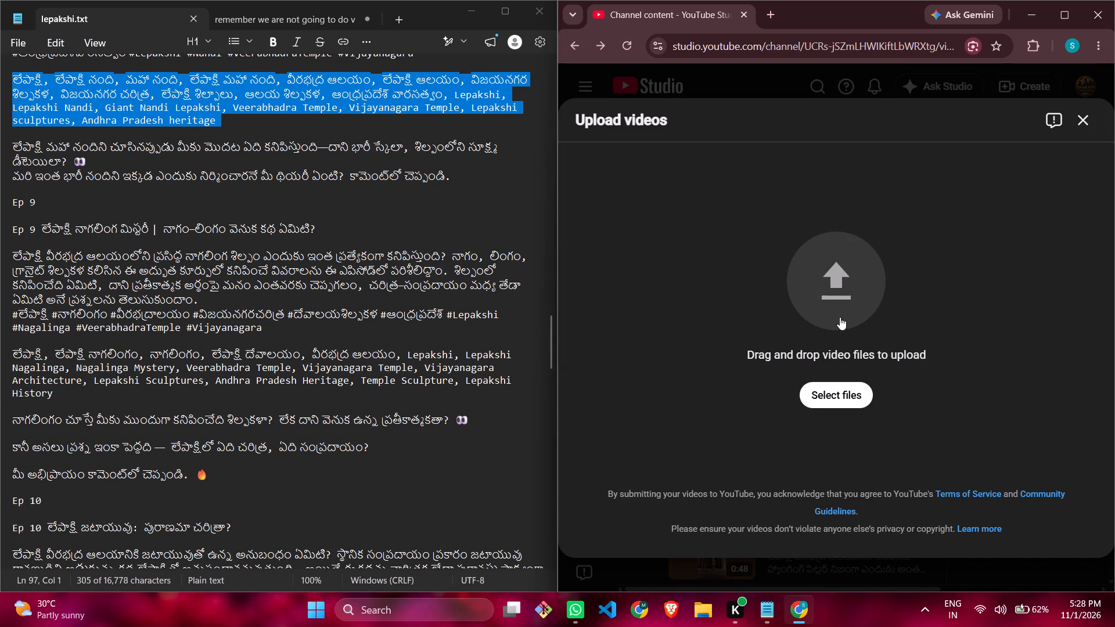
pyautogui.click(846, 389)
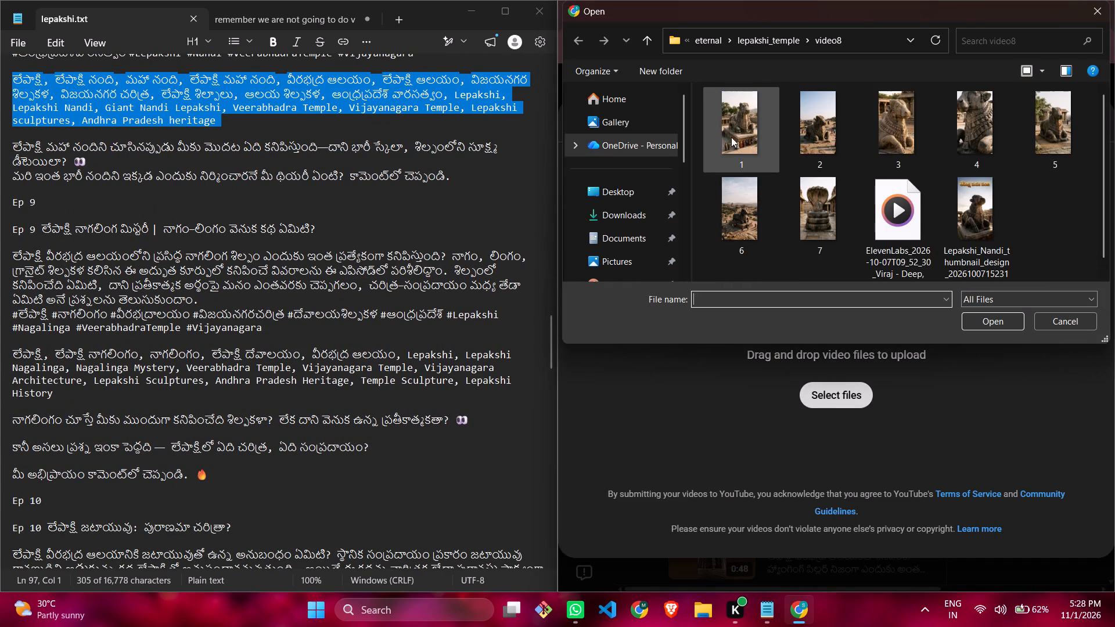
pyautogui.click(779, 38)
pyautogui.scroll(-1, 807, 112)
pyautogui.scroll(1, 807, 112)
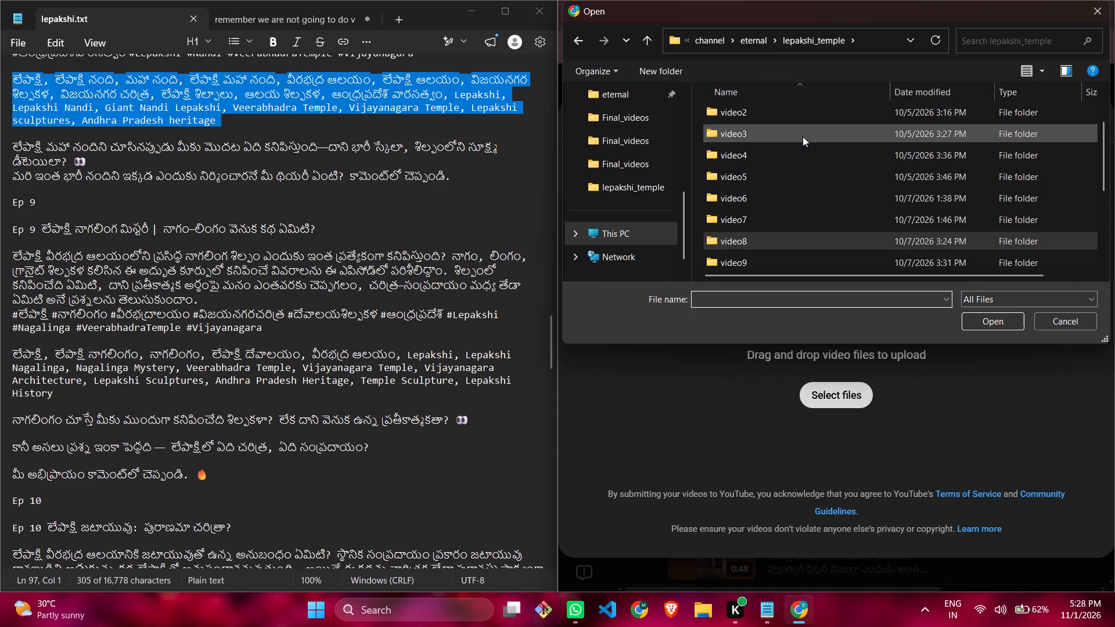
pyautogui.scroll(4, 801, 131)
pyautogui.doubleClick(801, 131)
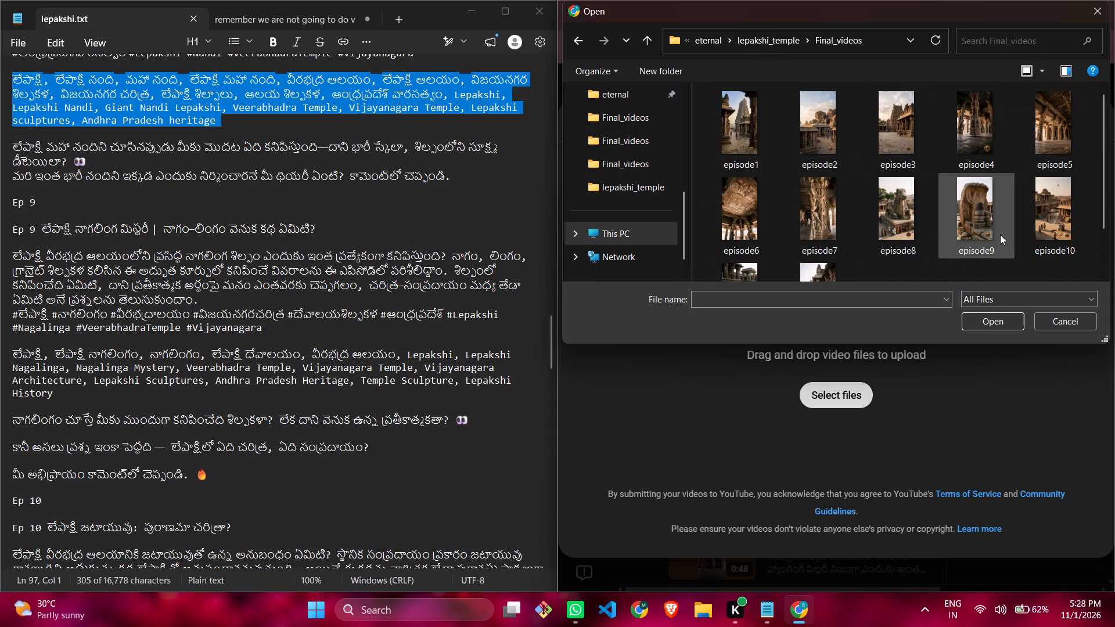
pyautogui.click(1000, 235)
pyautogui.click(987, 323)
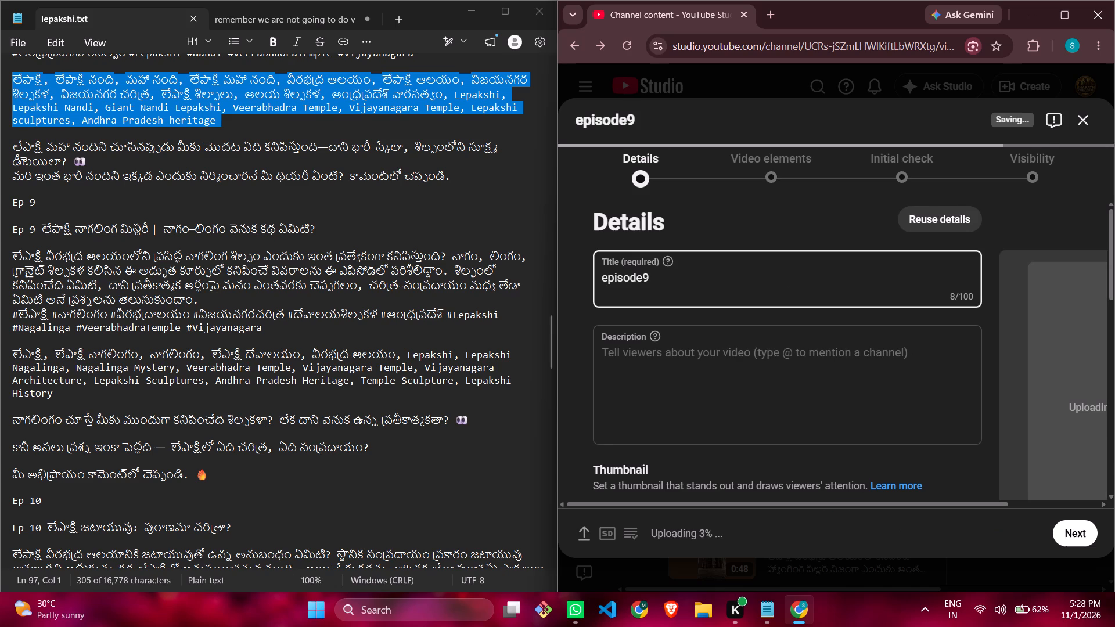
# Replace the video title with the Ep 9 title line from lepakshi.txt, "Ep 9 లేపాక్షి నాగలింగ మిస్టరీ | నాగం–లింగం వెనుక కథ ఏమిటి?".
pyautogui.moveTo(17, 227); pyautogui.dragTo(98, 227)
pyautogui.click(245, 227)
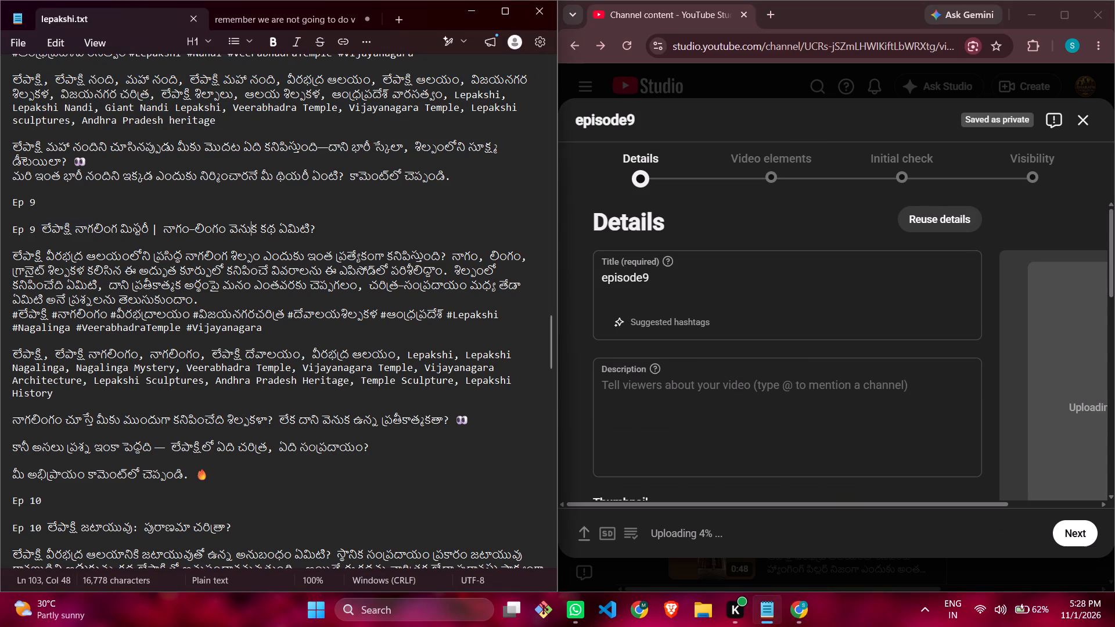
pyautogui.tripleClick(290, 230)
pyautogui.hotkey('ctrl', 'c')
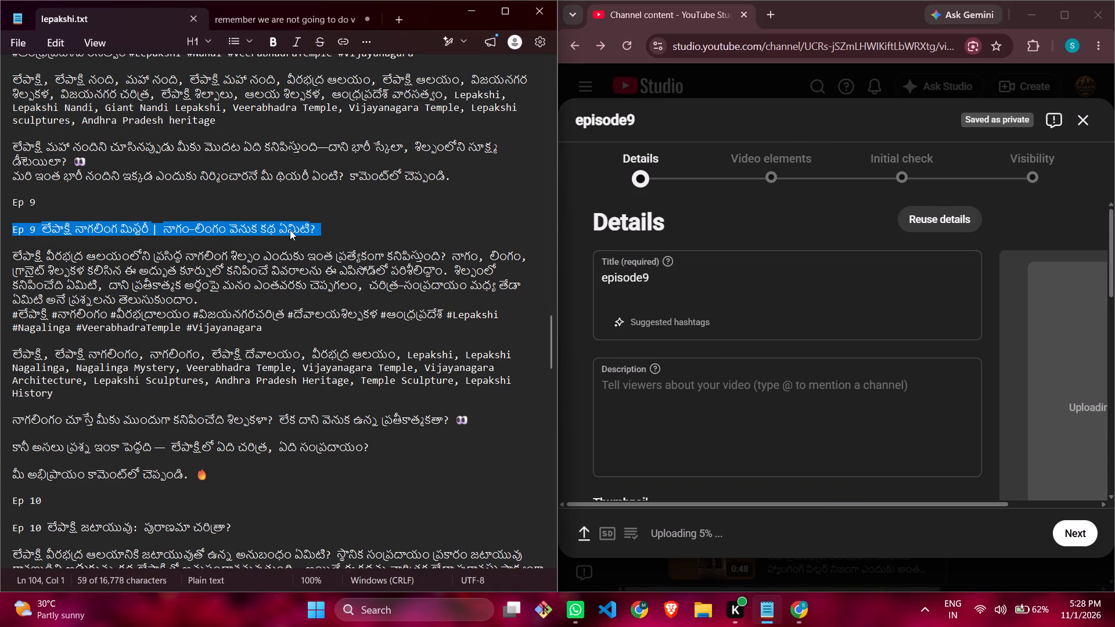
pyautogui.click(793, 269)
pyautogui.click(769, 302)
pyautogui.click(754, 292)
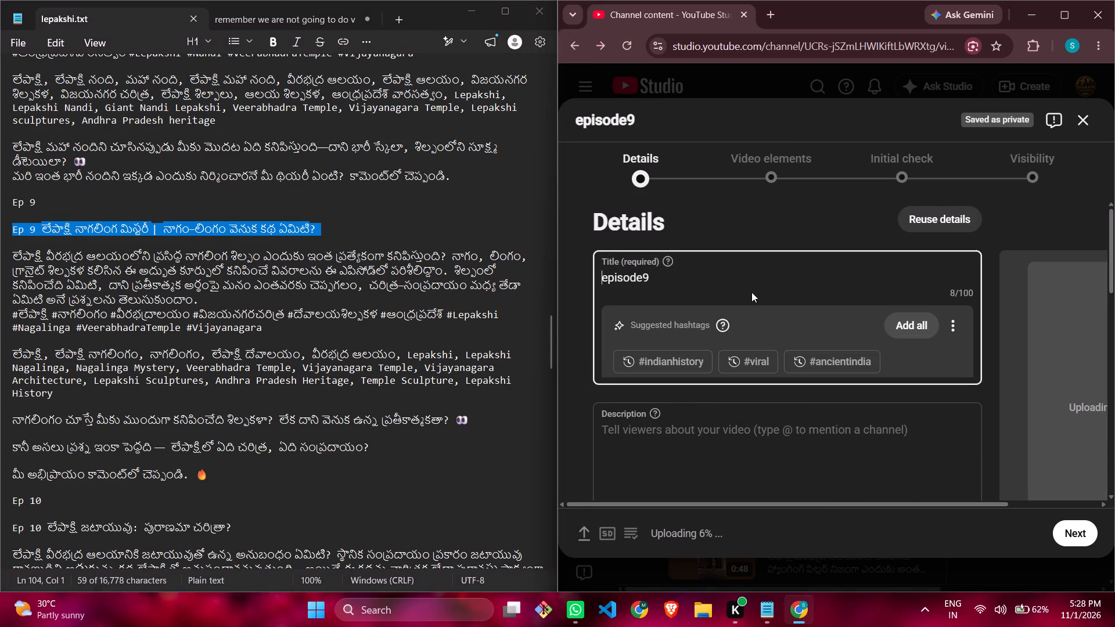
pyautogui.hotkey('ctrl', 'a')
pyautogui.hotkey('ctrl', 'c')
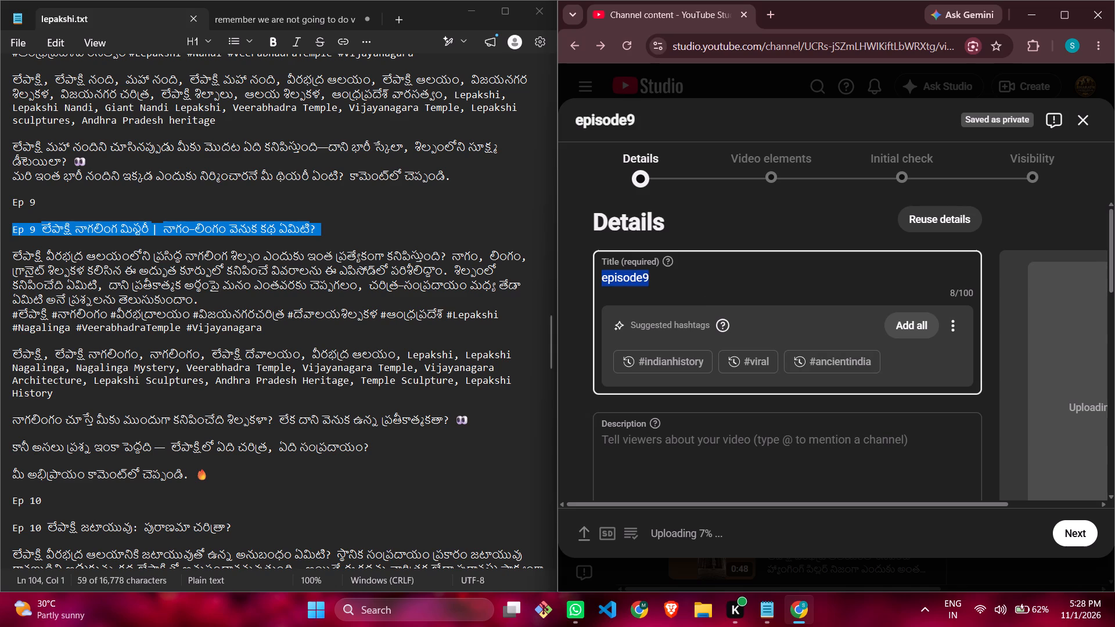
pyautogui.hotkey('ctrl', 'v')
pyautogui.rightClick(268, 225)
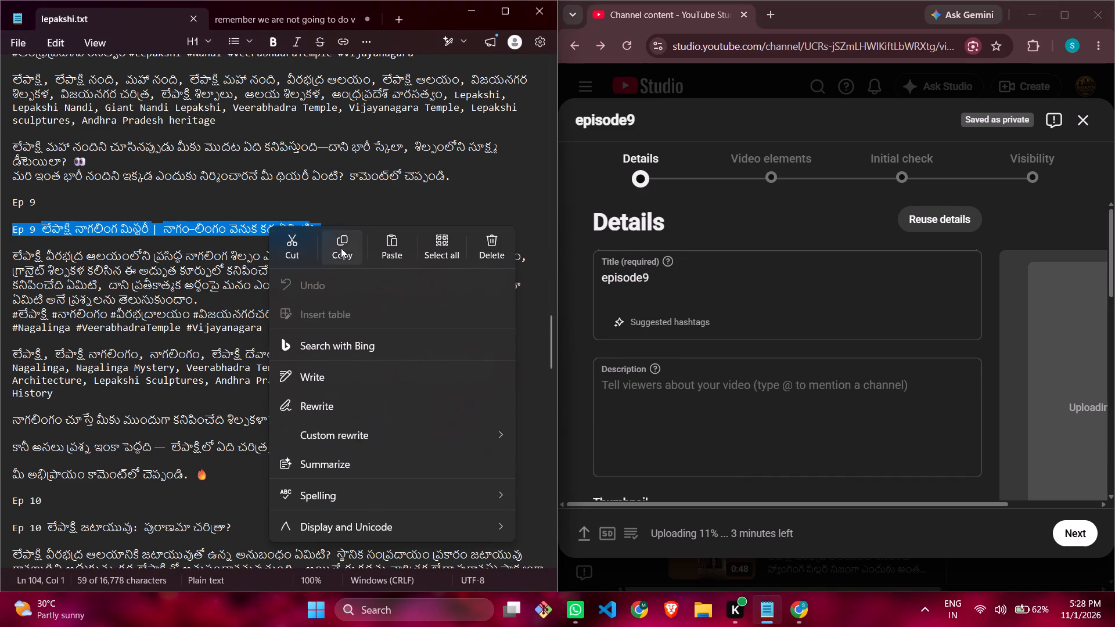
pyautogui.click(341, 247)
pyautogui.click(732, 286)
pyautogui.hotkey('ctrl', 'a')
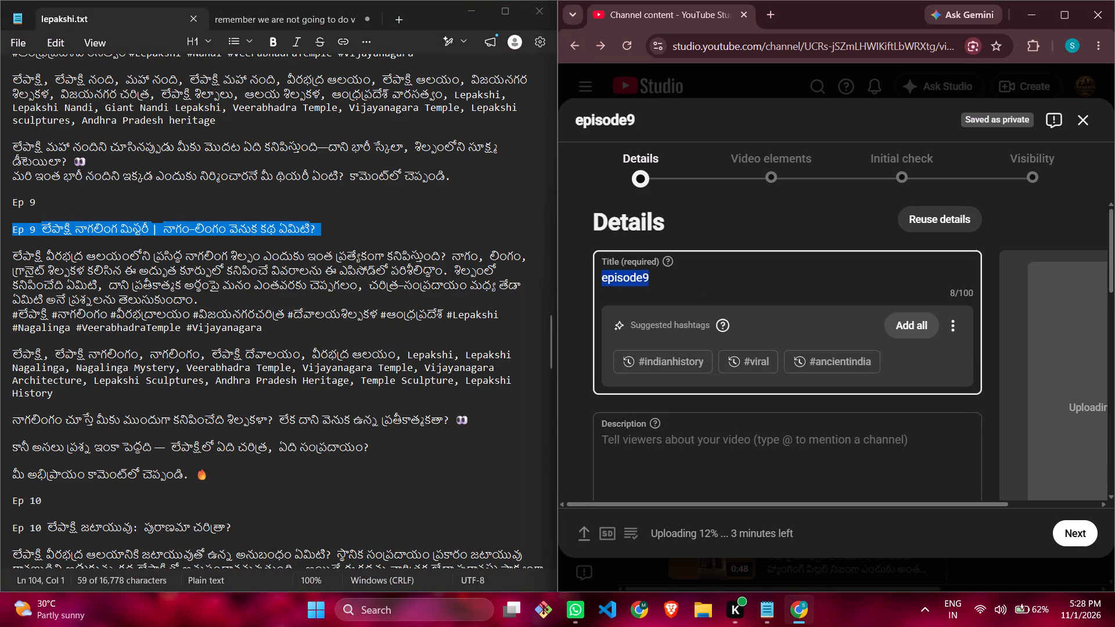
pyautogui.hotkey('ctrl', 'v')
# Fill the description with the Ep 9 paragraph and its hashtags, through #Vijayanagara, copied from lepakshi.txt.
pyautogui.click(700, 451)
pyautogui.scroll(-1, 71, 309)
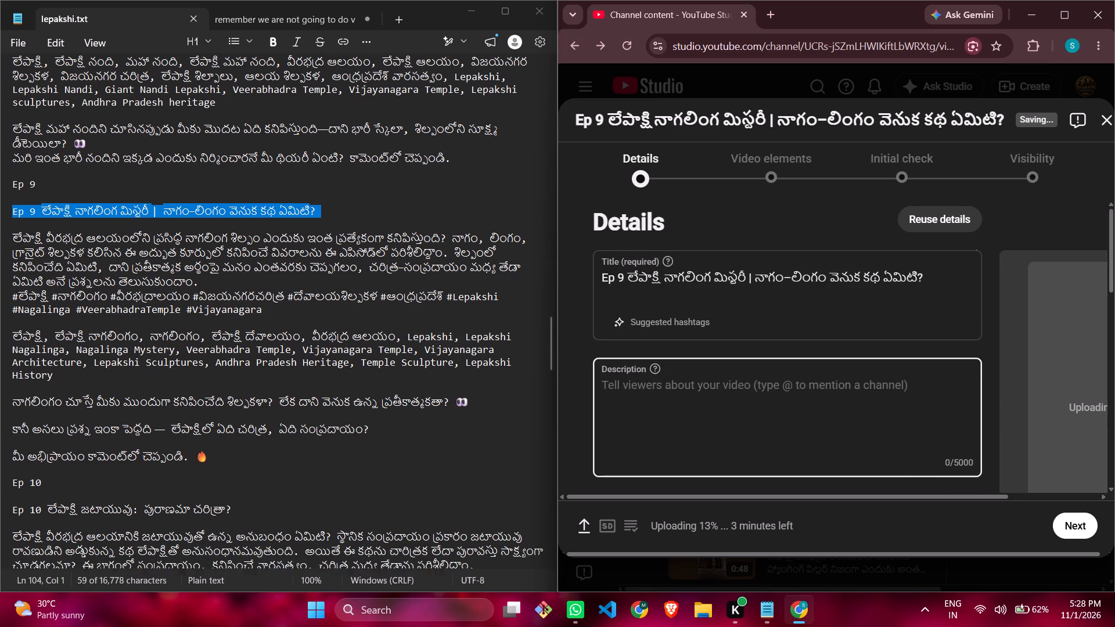
pyautogui.moveTo(267, 284); pyautogui.dragTo(15, 227)
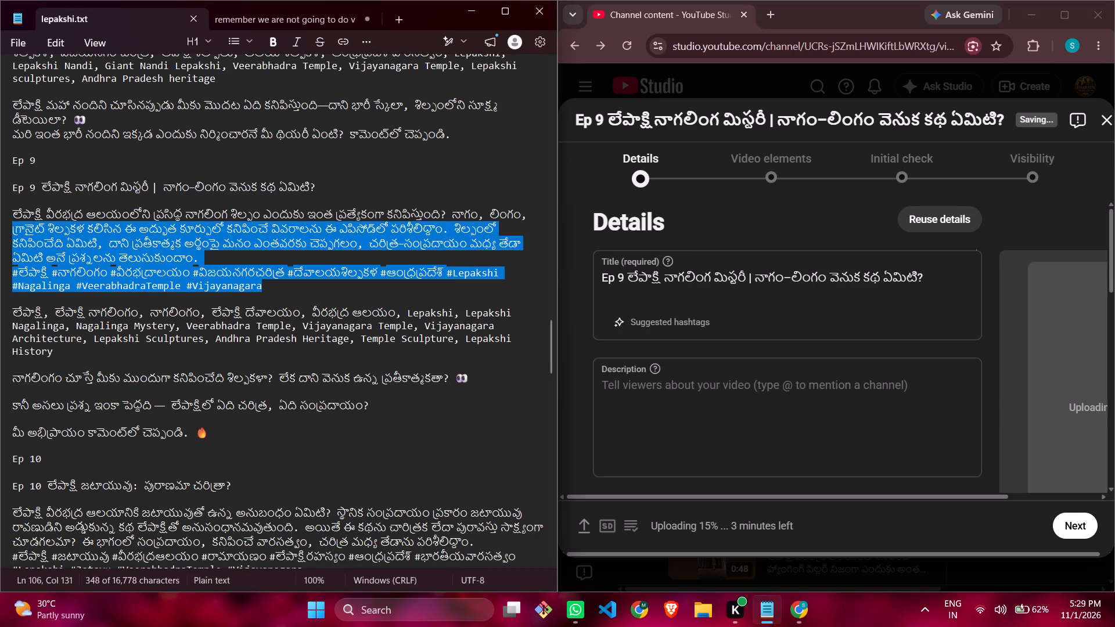
pyautogui.moveTo(15, 227); pyautogui.dragTo(6, 212)
pyautogui.hotkey('ctrl', 'c')
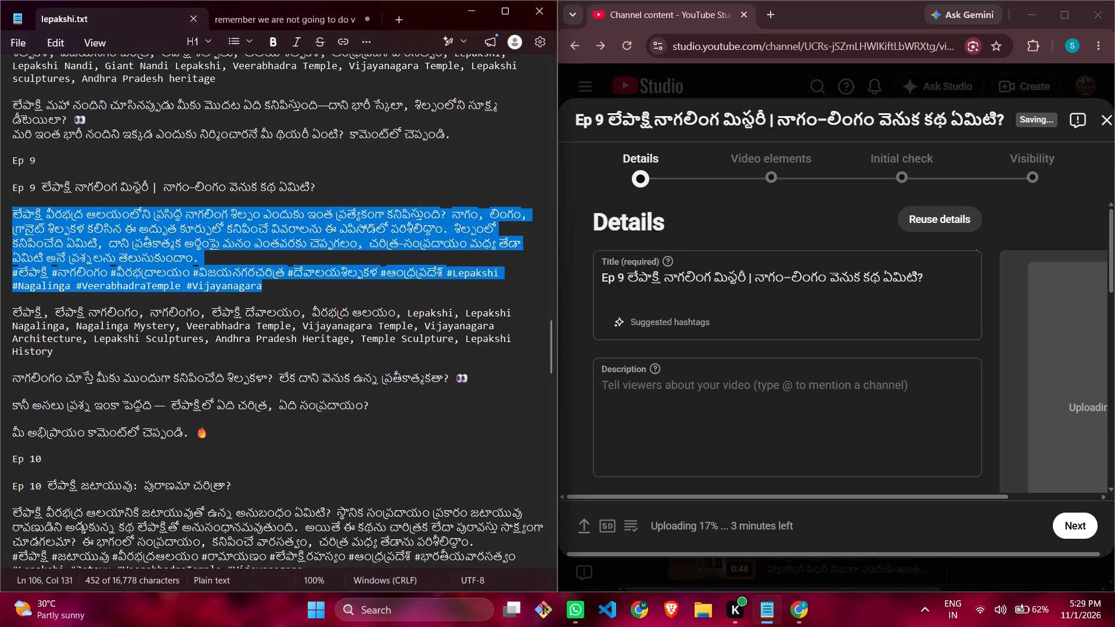
pyautogui.click(706, 405)
pyautogui.hotkey('ctrl', 'v')
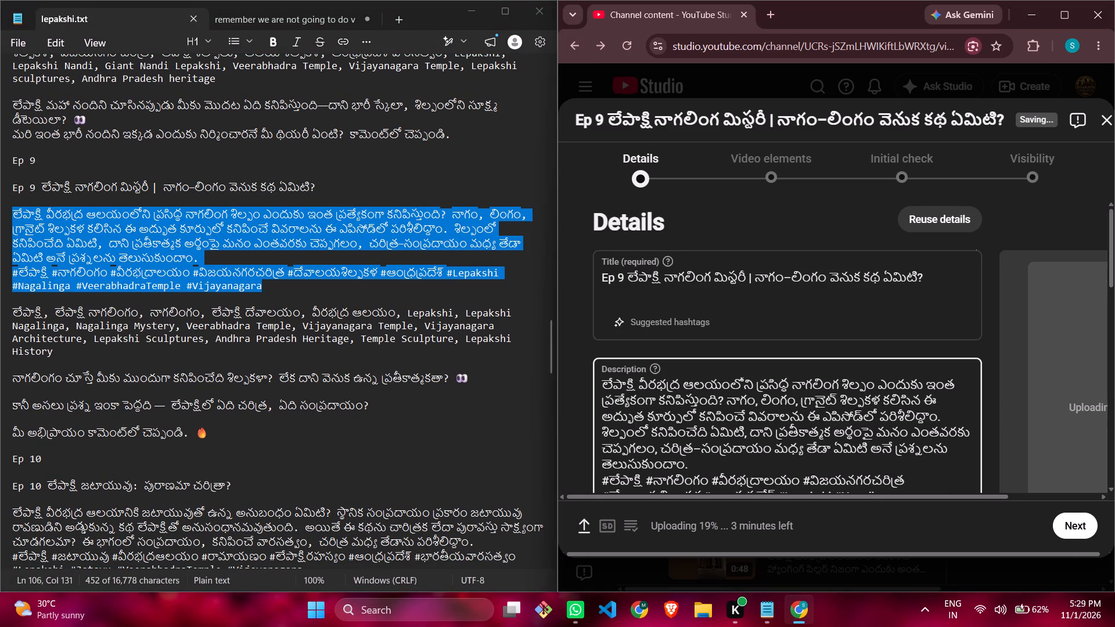
# Set the video thumbnail to the Designing_Lepakshi_YouTube_thumb image from the video9 folder of lepakshi_temple.
pyautogui.scroll(-3, 676, 385)
pyautogui.click(649, 419)
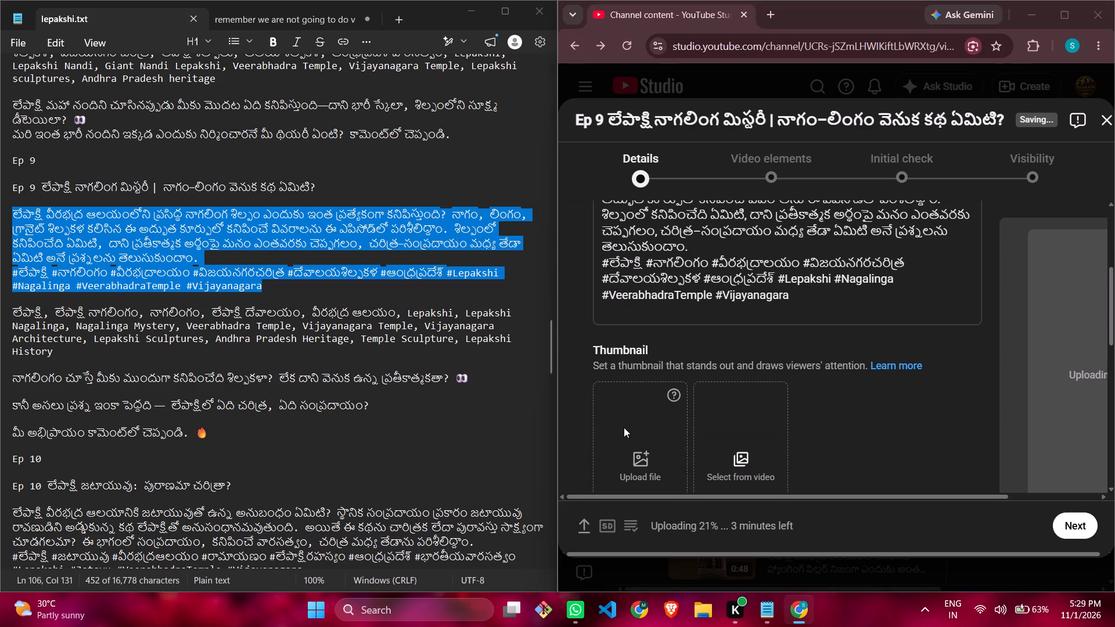
pyautogui.click(751, 38)
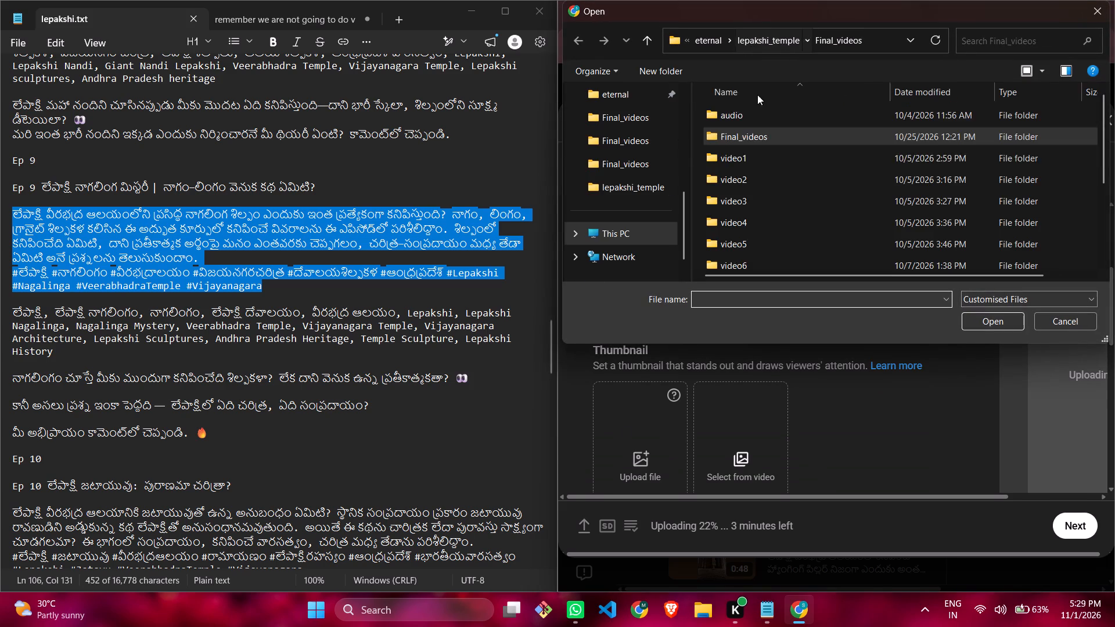
pyautogui.scroll(-4, 771, 166)
pyautogui.doubleClick(767, 193)
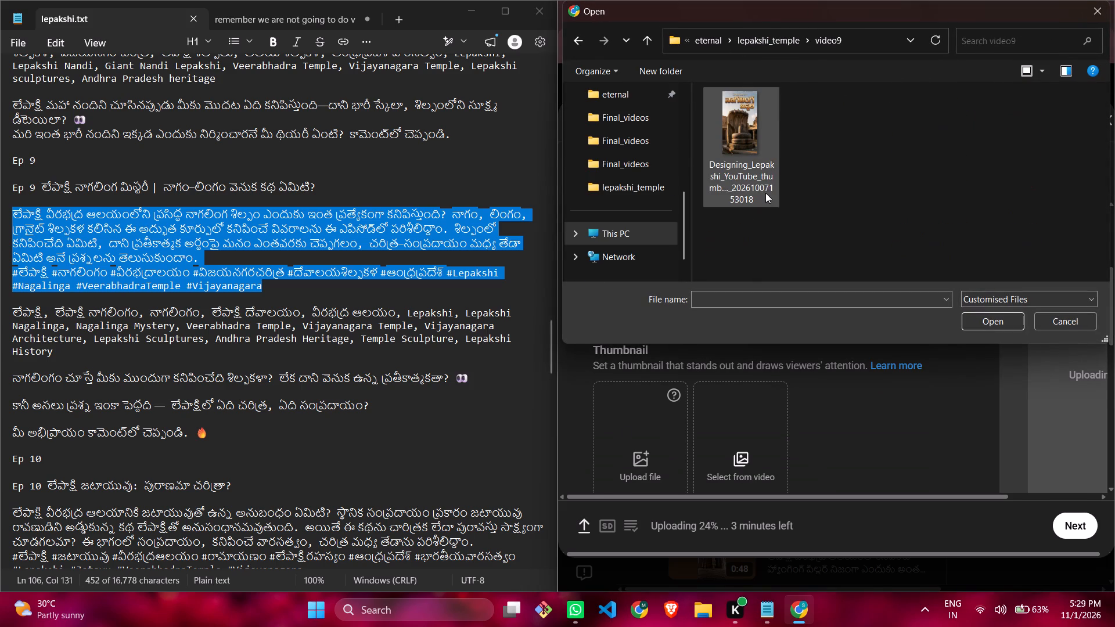
pyautogui.click(769, 163)
pyautogui.click(1003, 323)
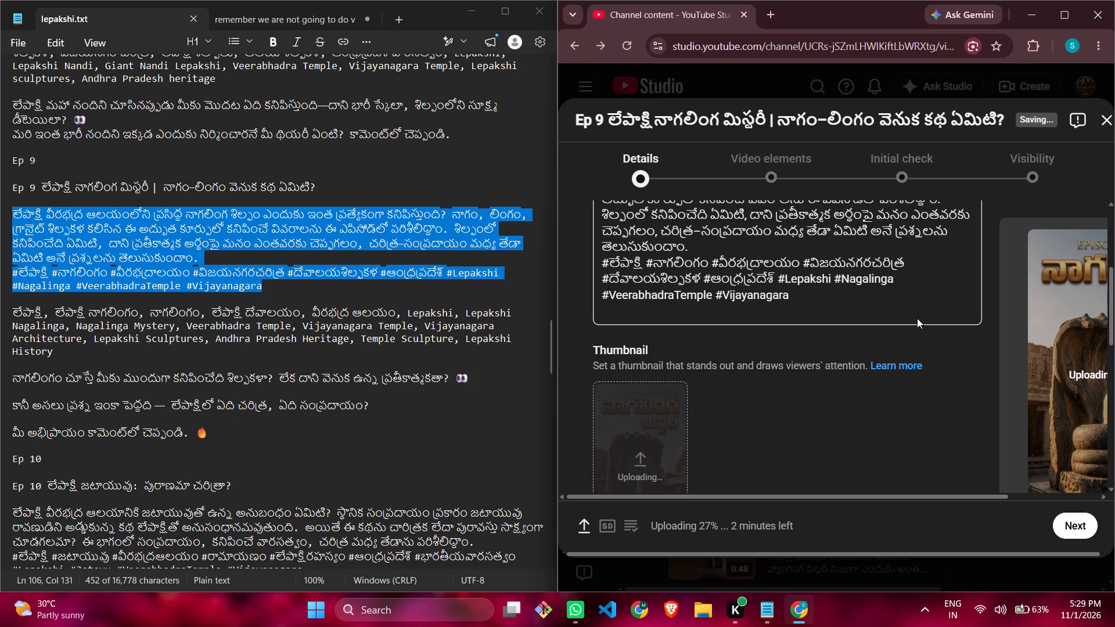
# Reveal the additional video settings and fill the tags with the Ep 9 keyword list, through Lepakshi History, copied from lepakshi.txt.
pyautogui.scroll(-3, 917, 318)
pyautogui.scroll(1, 917, 318)
pyautogui.scroll(-5, 917, 318)
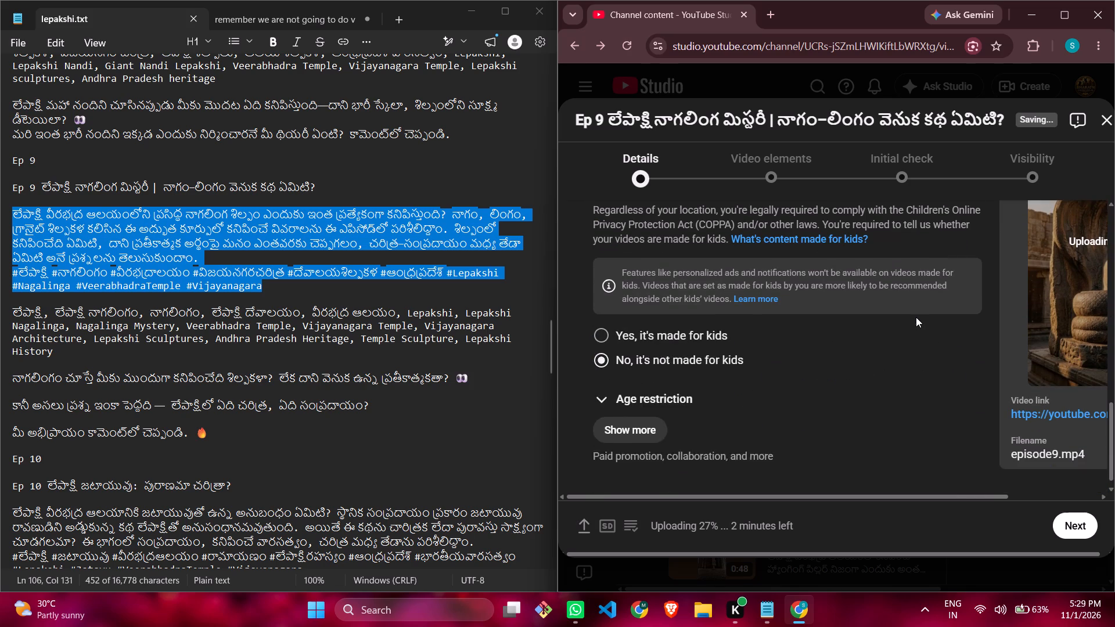
pyautogui.scroll(1, 916, 317)
pyautogui.scroll(-1, 916, 317)
pyautogui.click(654, 430)
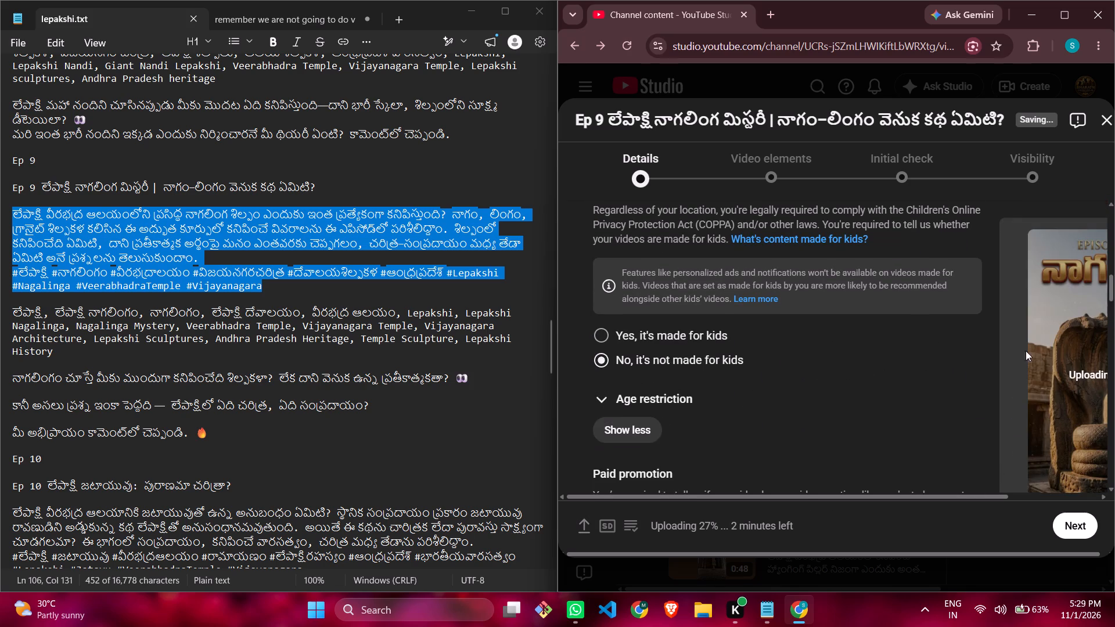
pyautogui.scroll(-9, 799, 390)
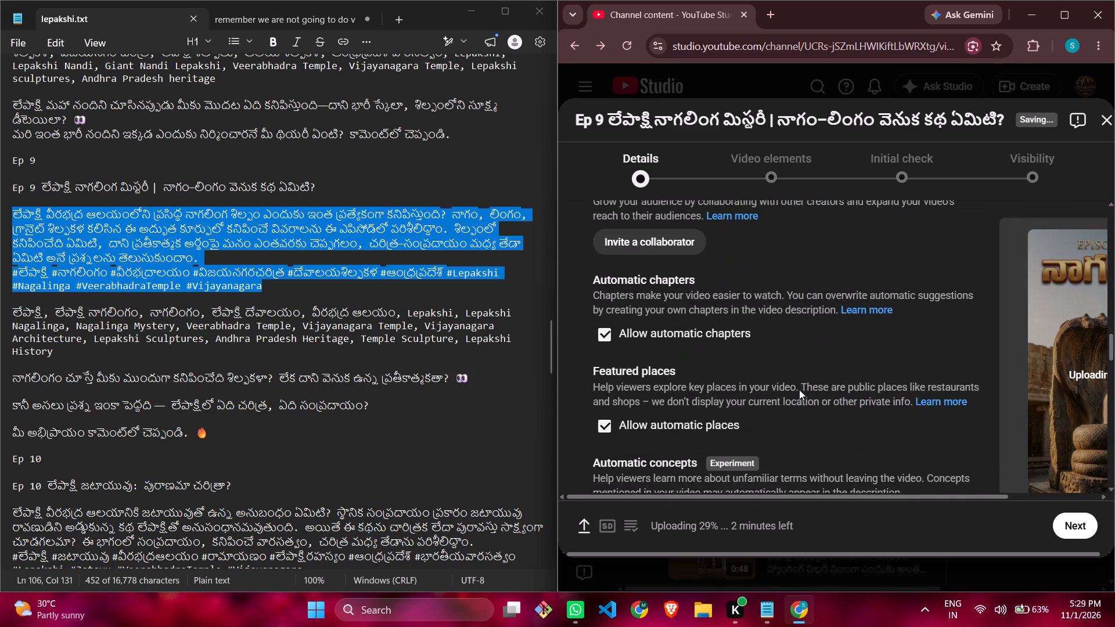
pyautogui.scroll(-3, 799, 390)
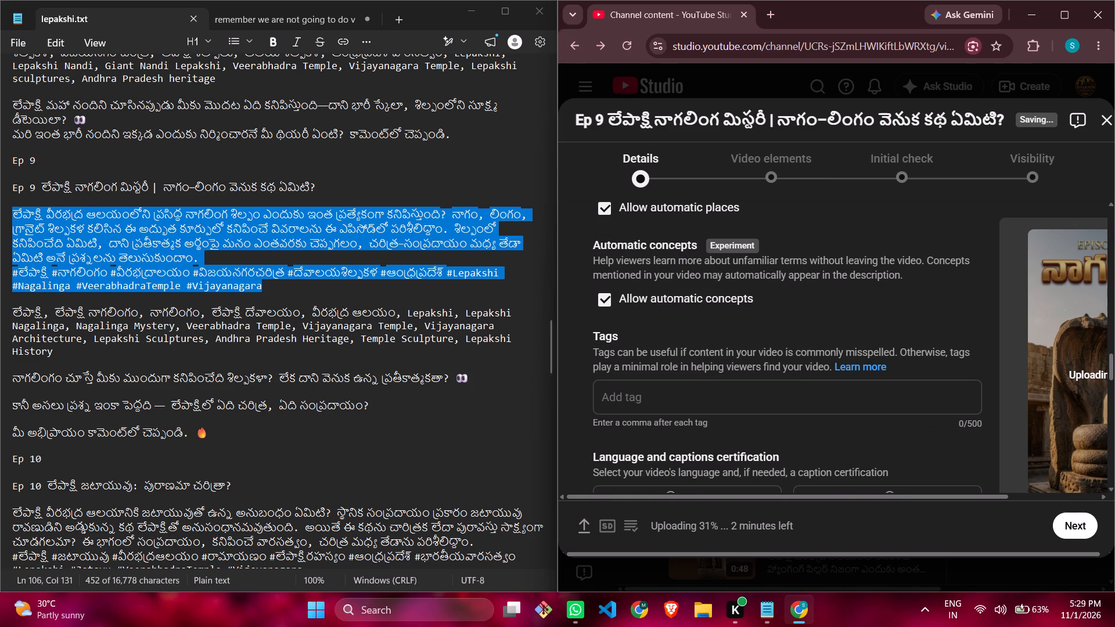
pyautogui.moveTo(12, 315); pyautogui.dragTo(68, 352)
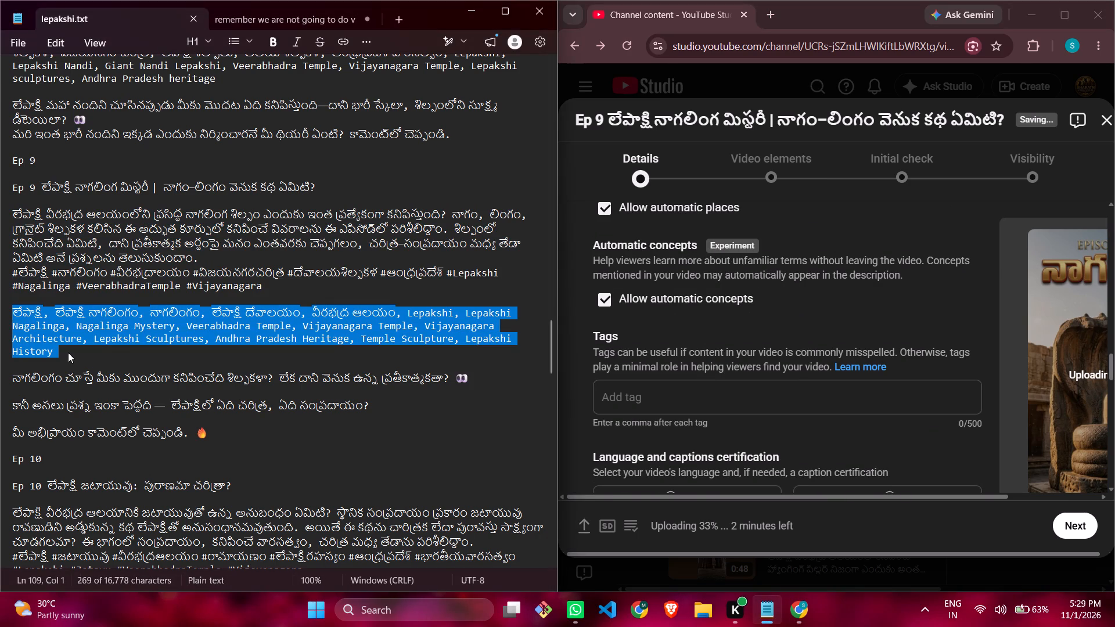
pyautogui.hotkey('ctrl', 'c')
pyautogui.click(688, 397)
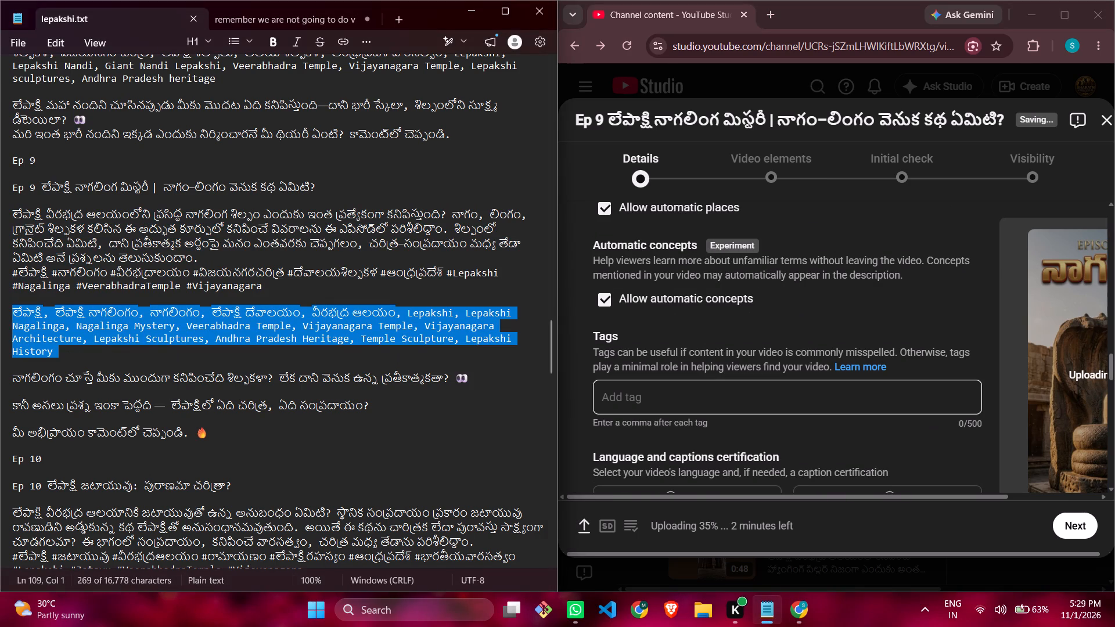
pyautogui.hotkey('ctrl', 'v')
# Review the remaining episode 9 details, from language, remixing, category and comment settings back up to the thumbnail, description and title.
pyautogui.scroll(-4, 769, 319)
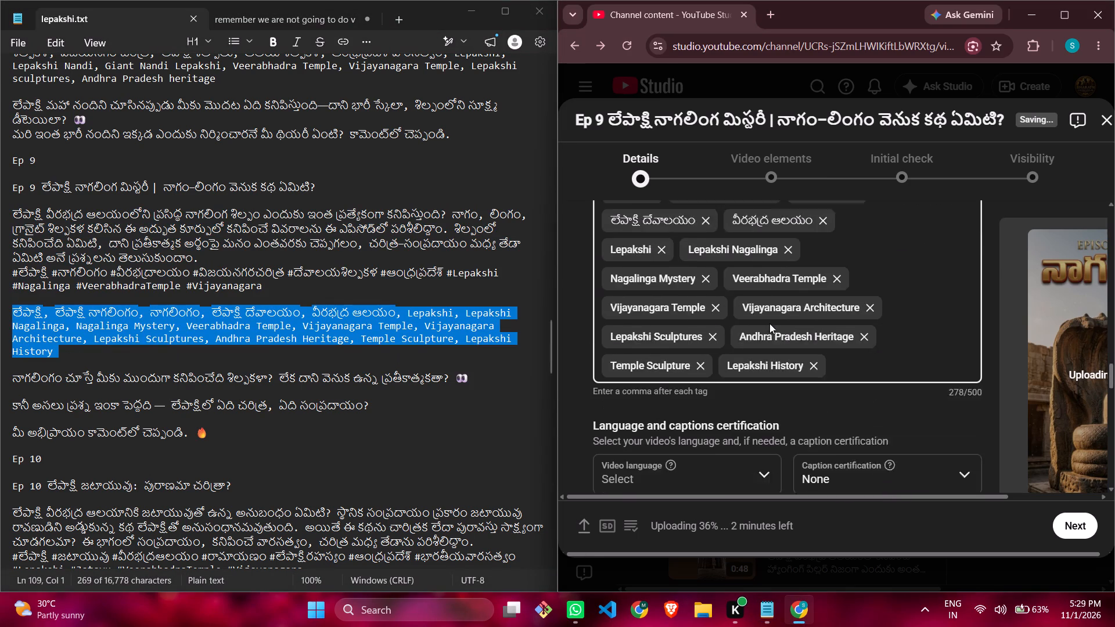
pyautogui.scroll(-7, 767, 327)
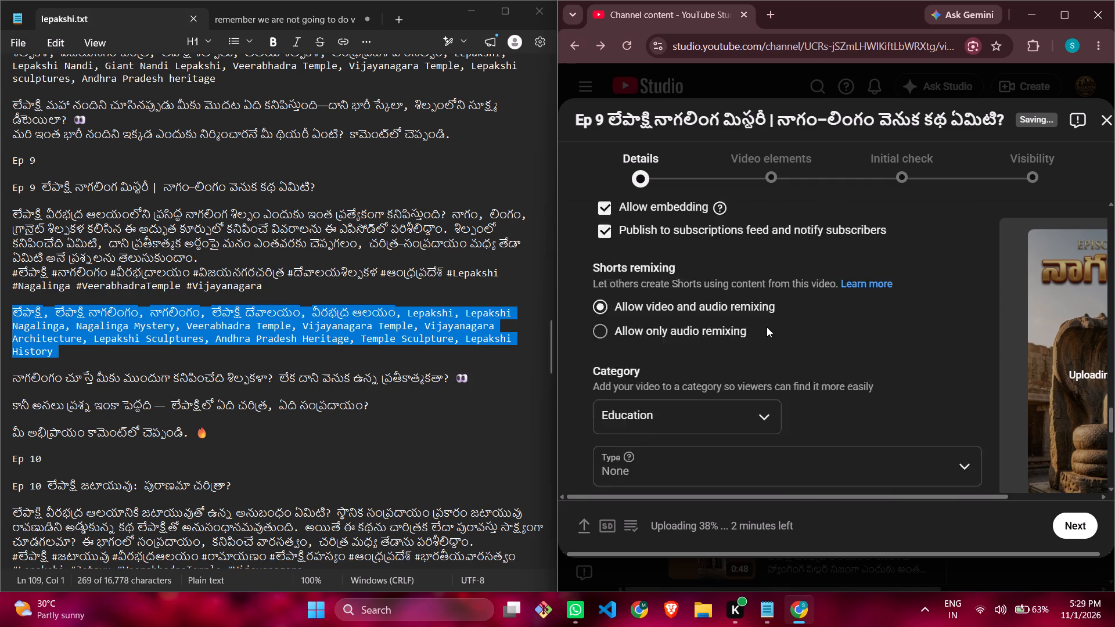
pyautogui.scroll(-8, 767, 327)
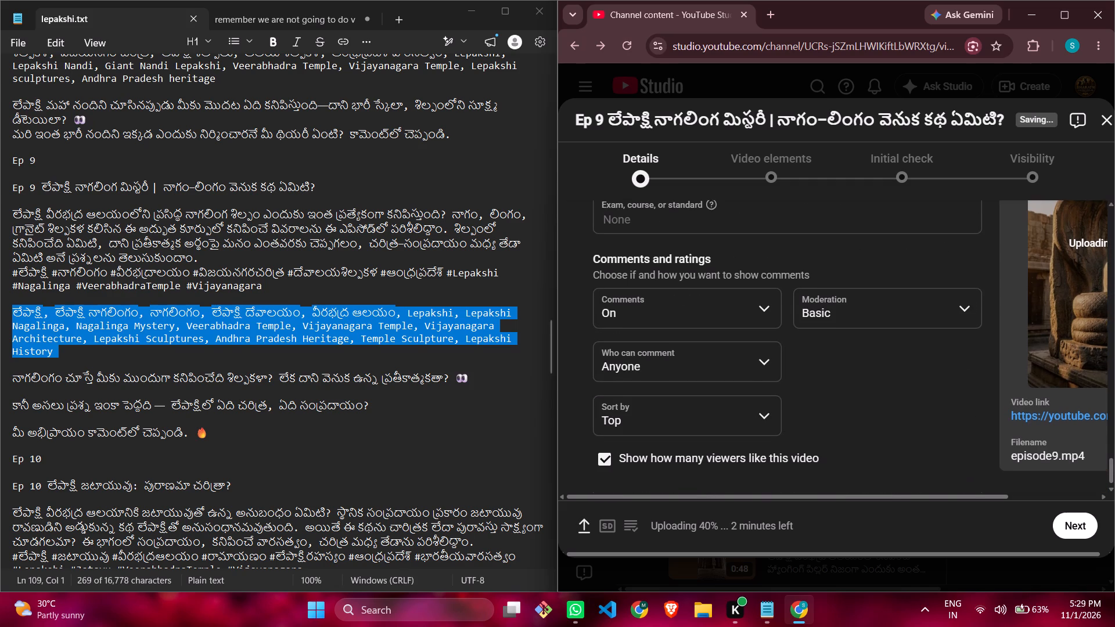
pyautogui.scroll(-1, 767, 327)
pyautogui.scroll(5, 767, 327)
pyautogui.scroll(-4, 767, 327)
pyautogui.scroll(8, 767, 327)
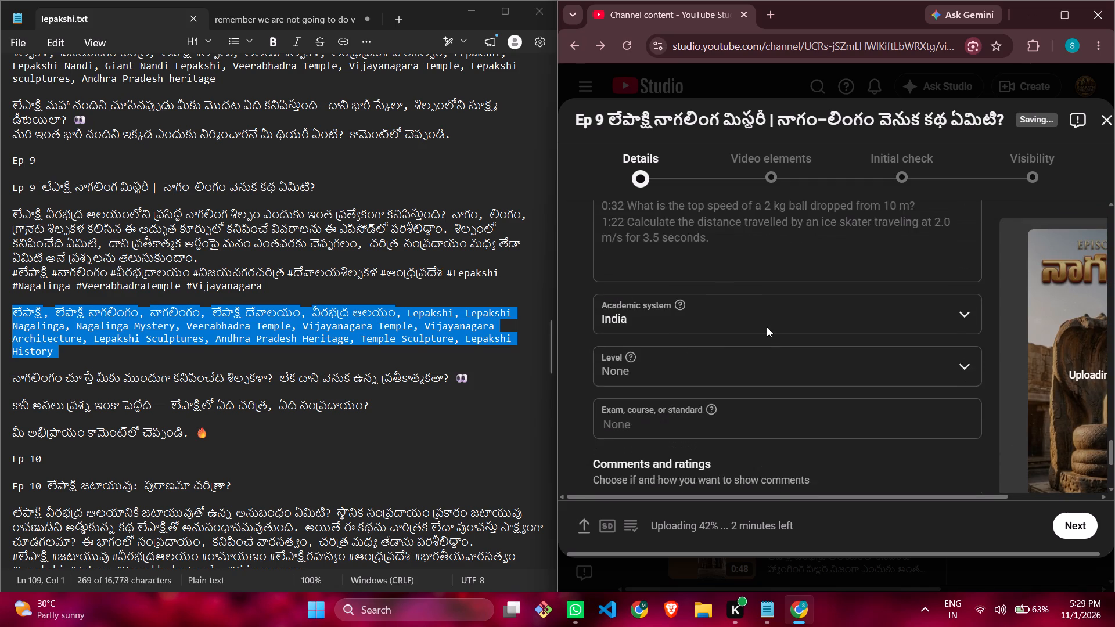
pyautogui.scroll(12, 767, 327)
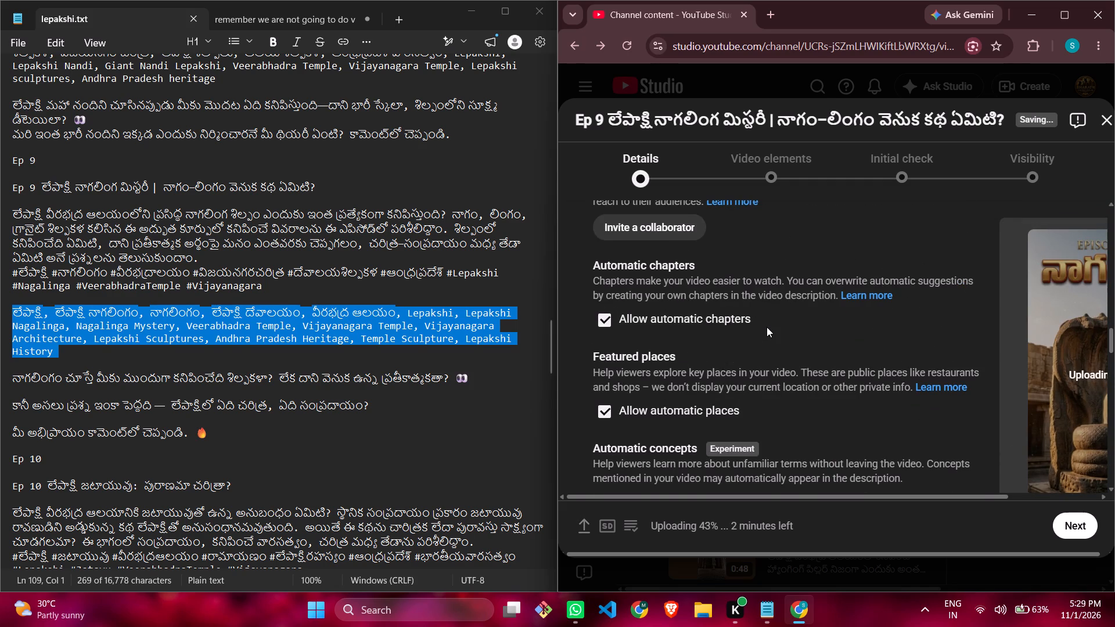
pyautogui.scroll(9, 767, 327)
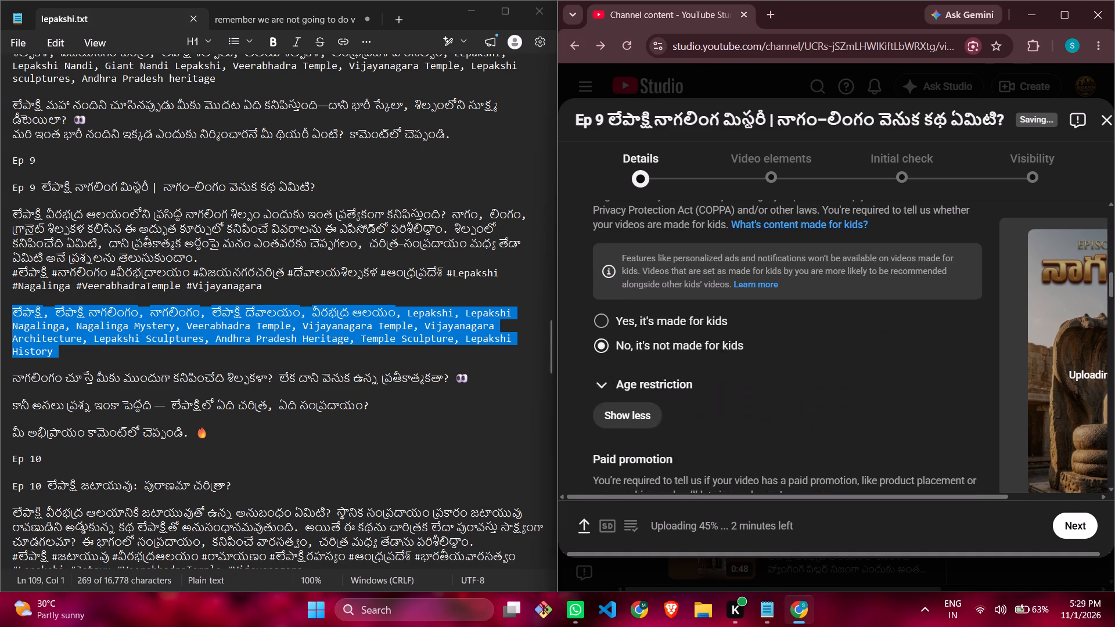
pyautogui.scroll(7, 767, 327)
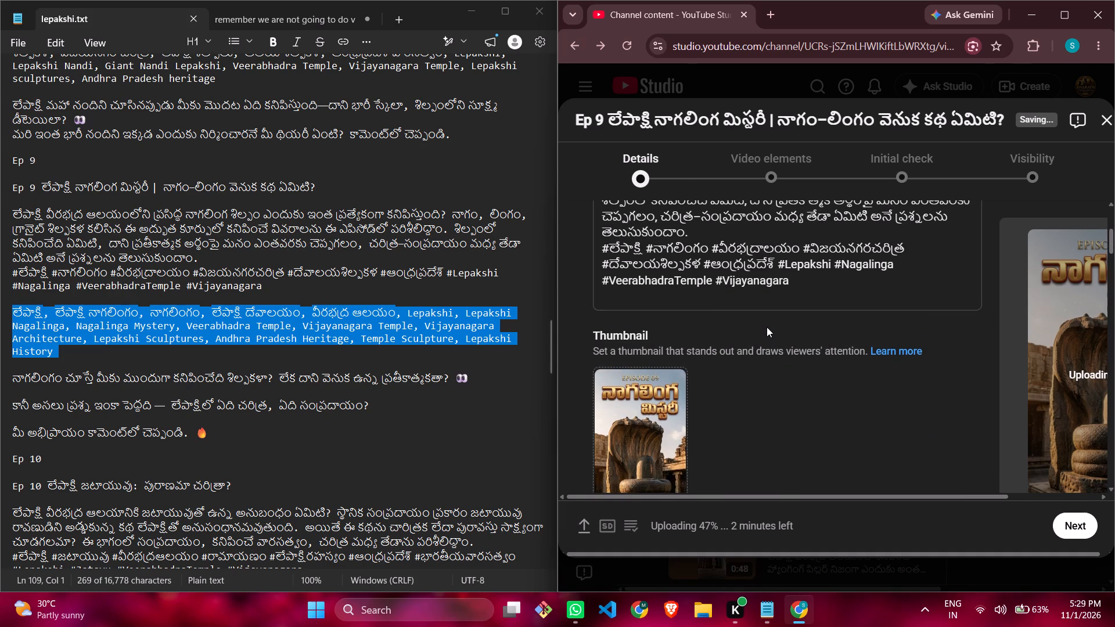
pyautogui.scroll(8, 767, 327)
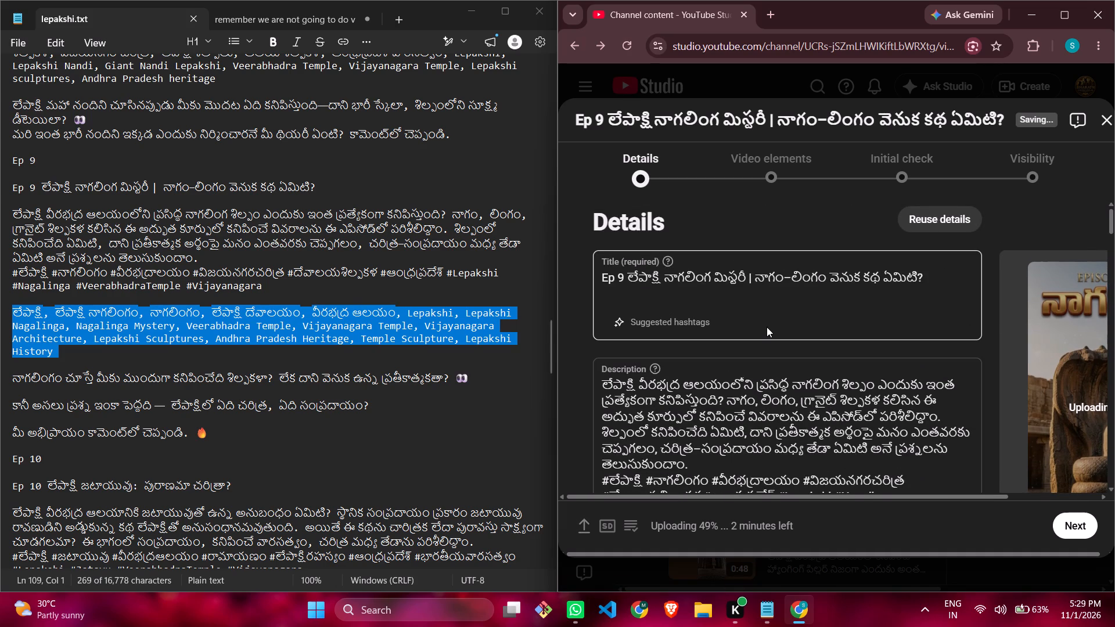
pyautogui.click(318, 326)
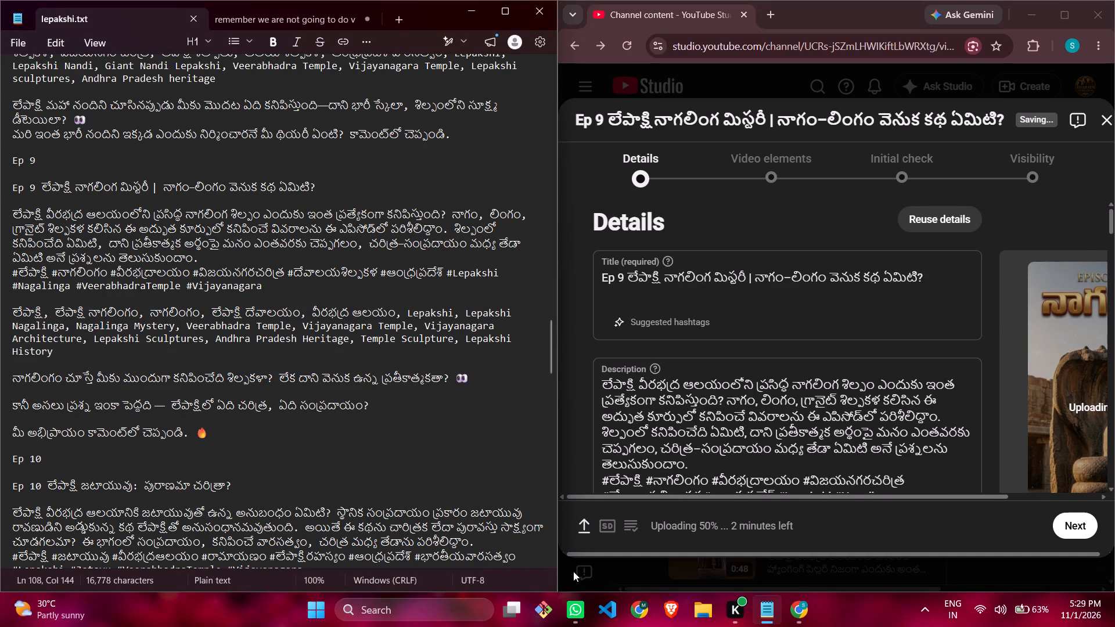
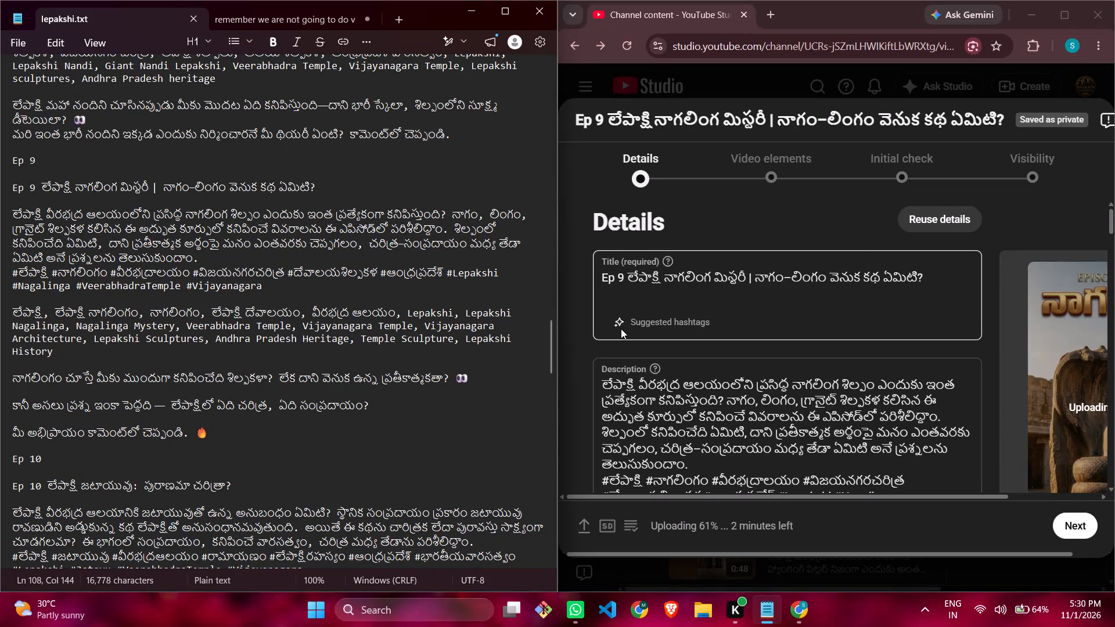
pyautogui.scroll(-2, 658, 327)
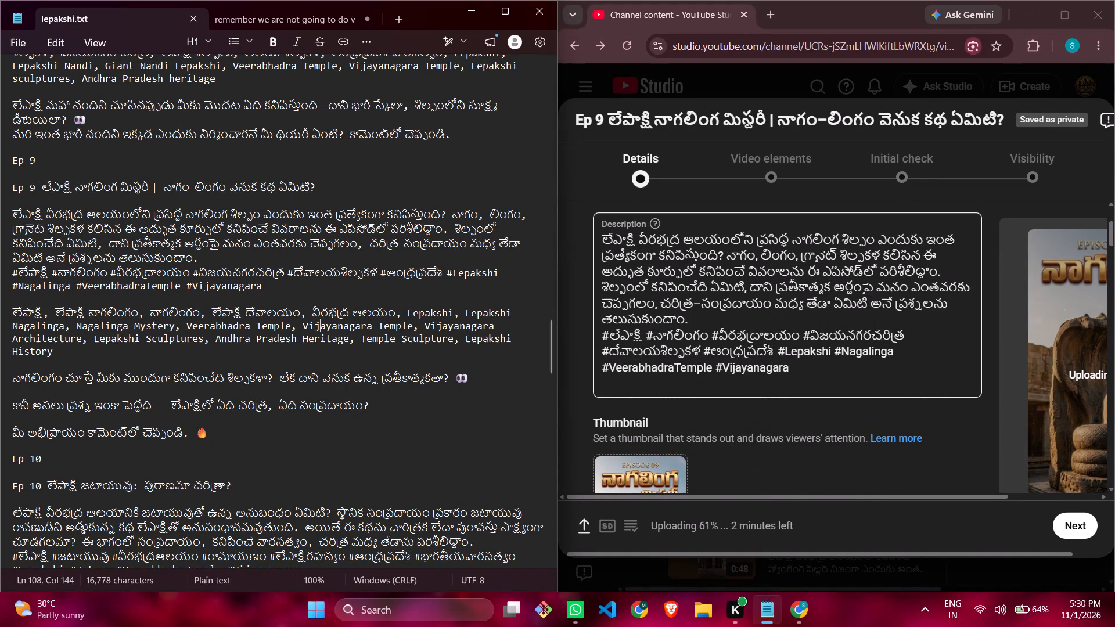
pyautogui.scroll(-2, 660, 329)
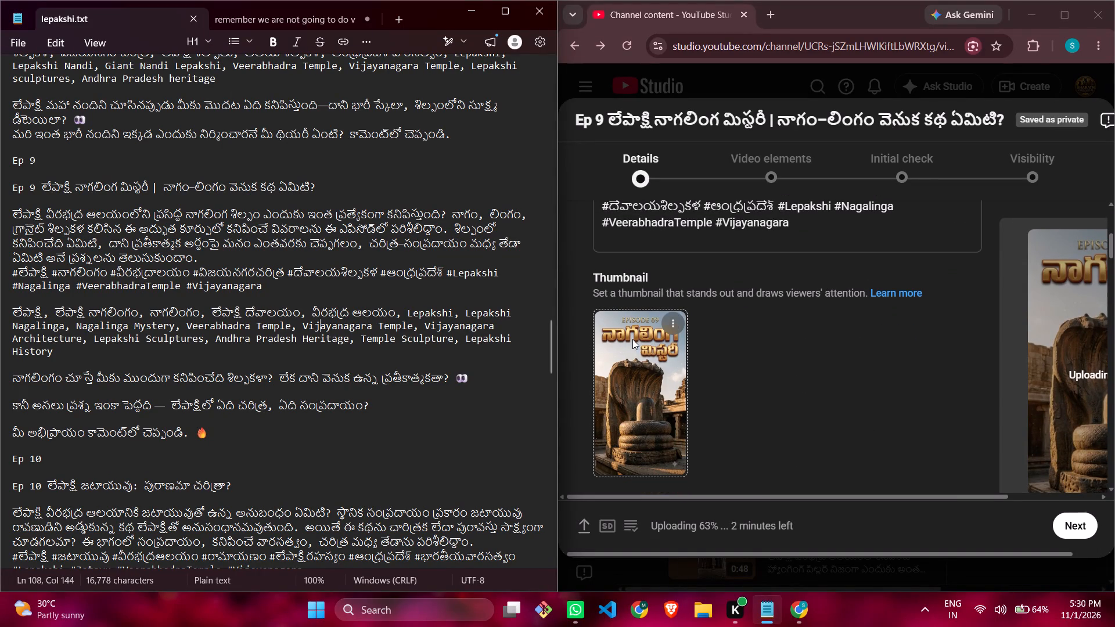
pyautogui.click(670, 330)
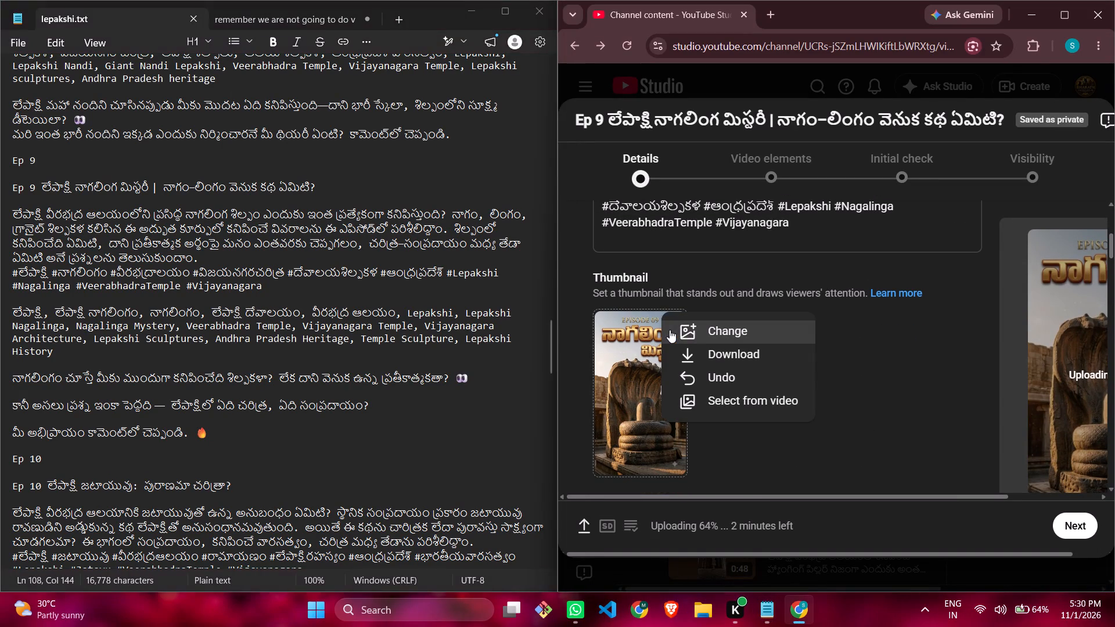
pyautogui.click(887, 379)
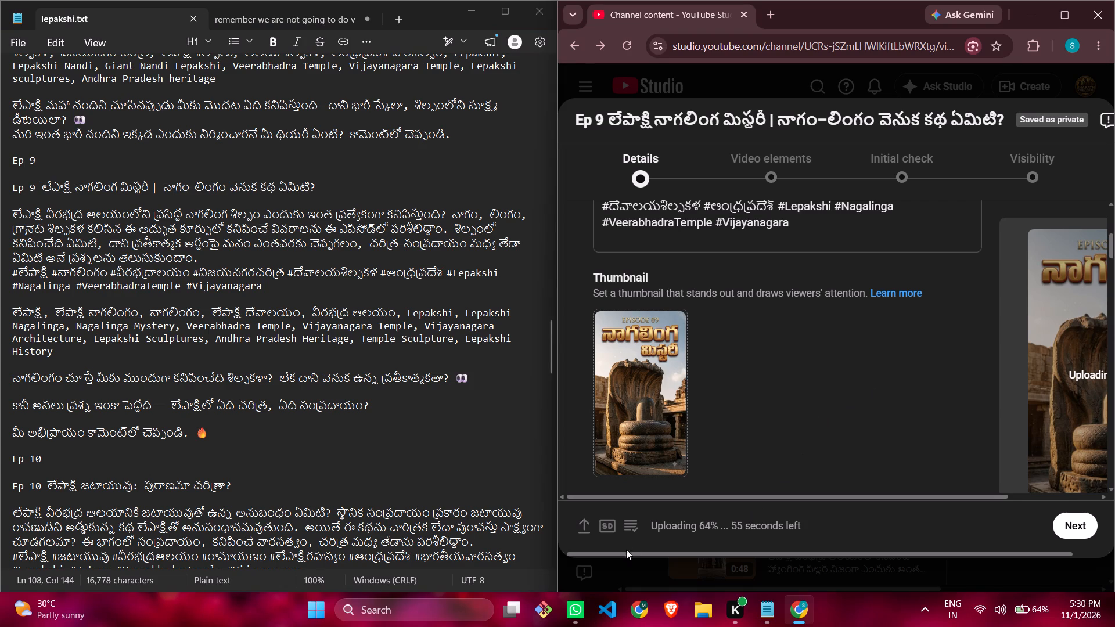
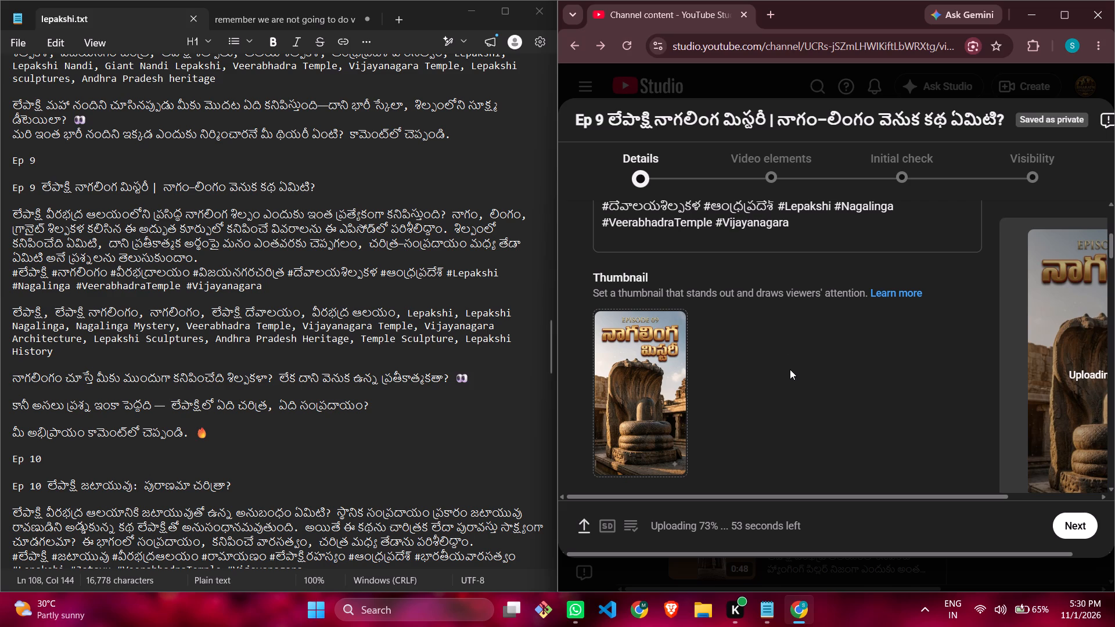
# Look through the Ep 9 to Ep 11 entries in lepakshi.txt and the episode 9 upload's playlist and audience settings.
pyautogui.scroll(-3, 319, 416)
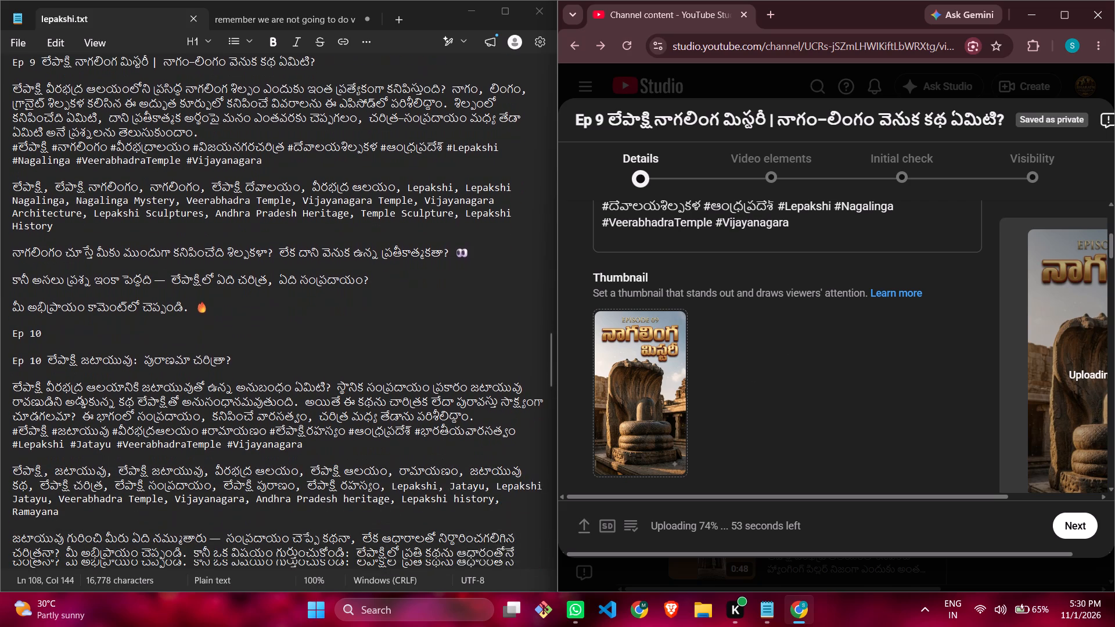
pyautogui.scroll(-5, 319, 416)
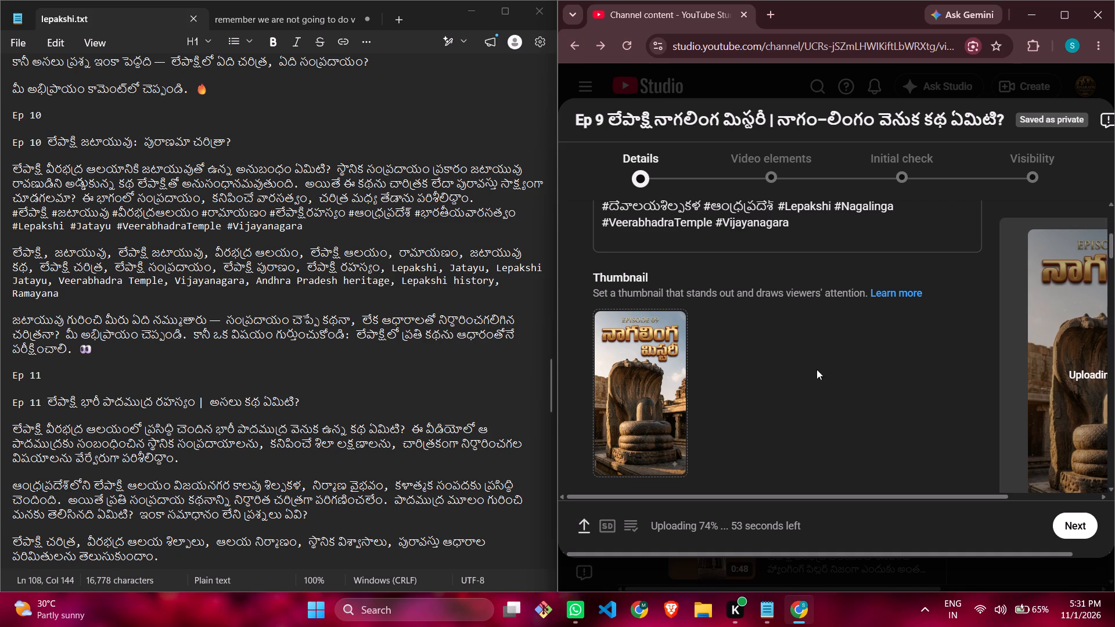
pyautogui.scroll(-3, 835, 366)
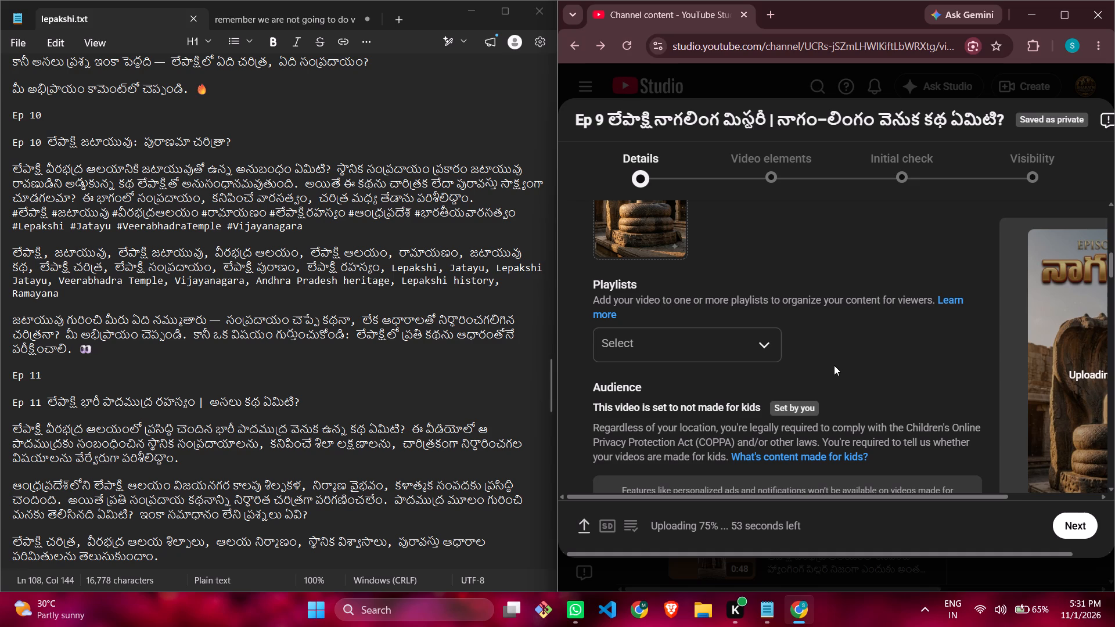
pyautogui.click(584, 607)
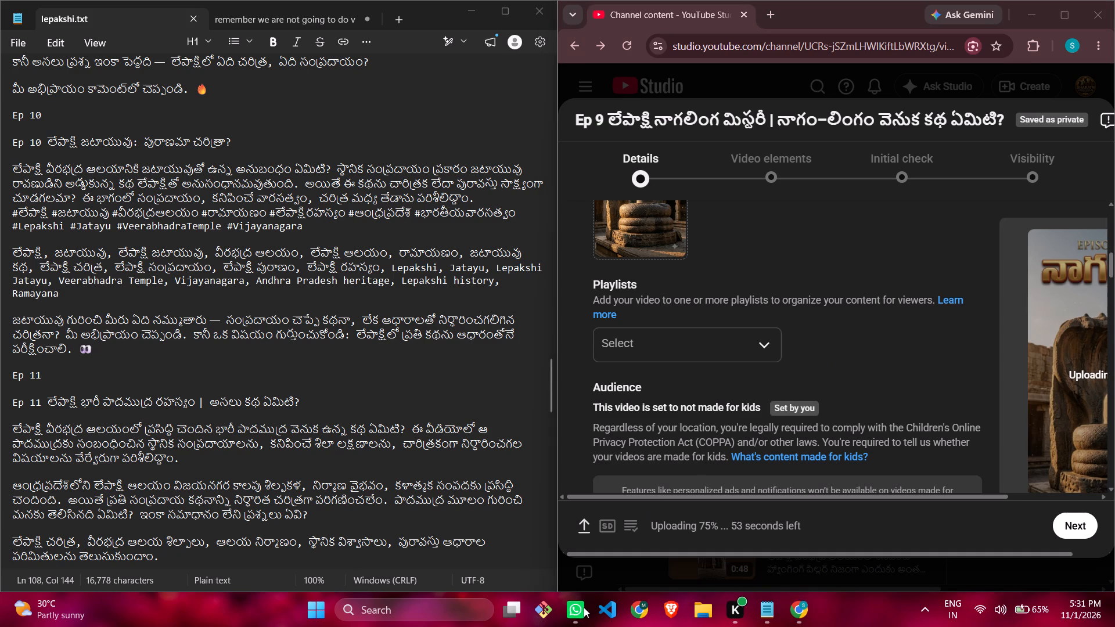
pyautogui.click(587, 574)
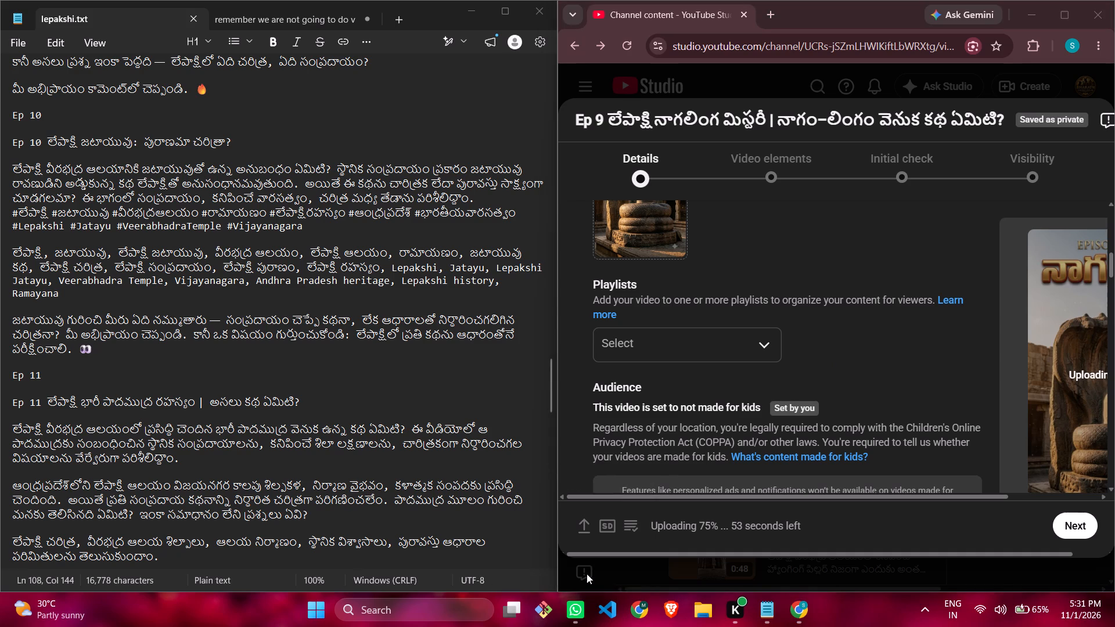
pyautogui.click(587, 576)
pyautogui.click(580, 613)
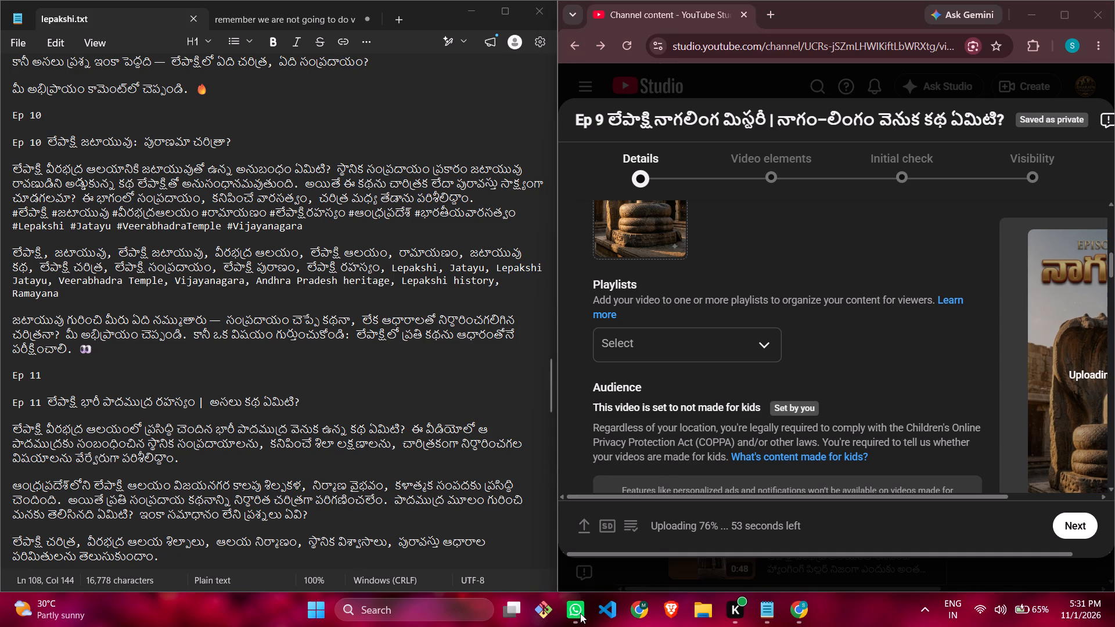
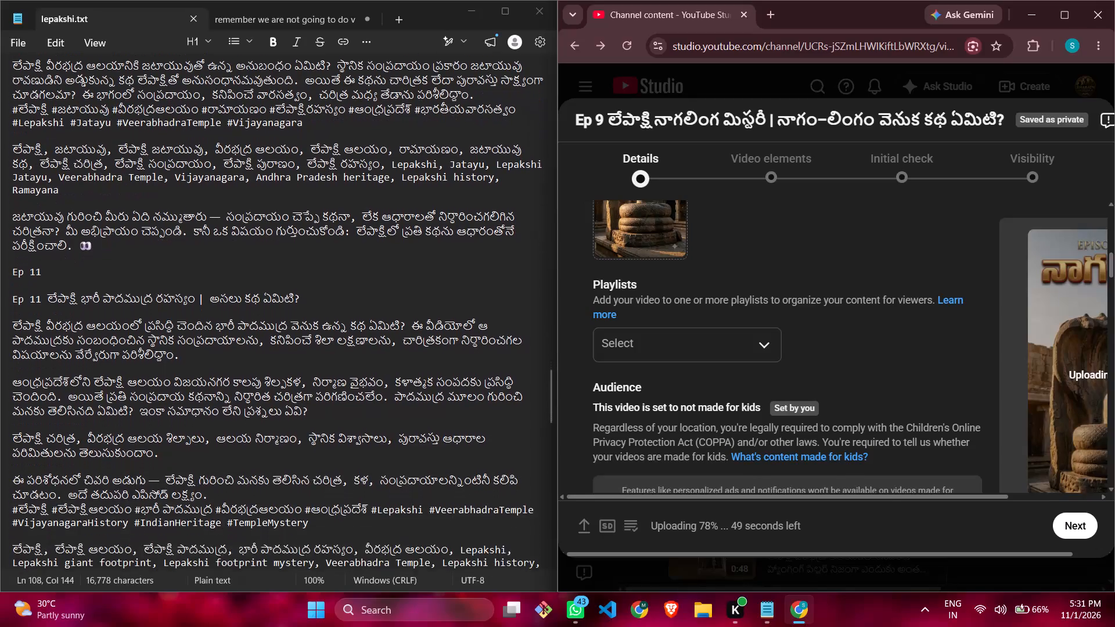
# Look through the Ep 11 and Ep 12 entries in lepakshi.txt and return to the Ep 9 entry.
pyautogui.scroll(-6, 343, 381)
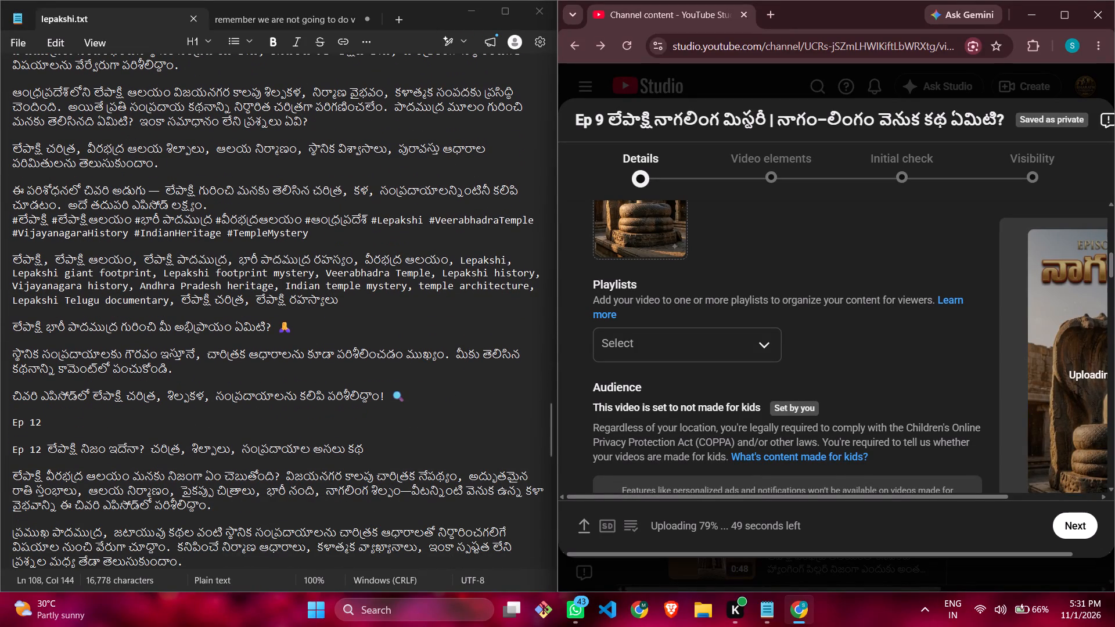
pyautogui.scroll(-3, 343, 381)
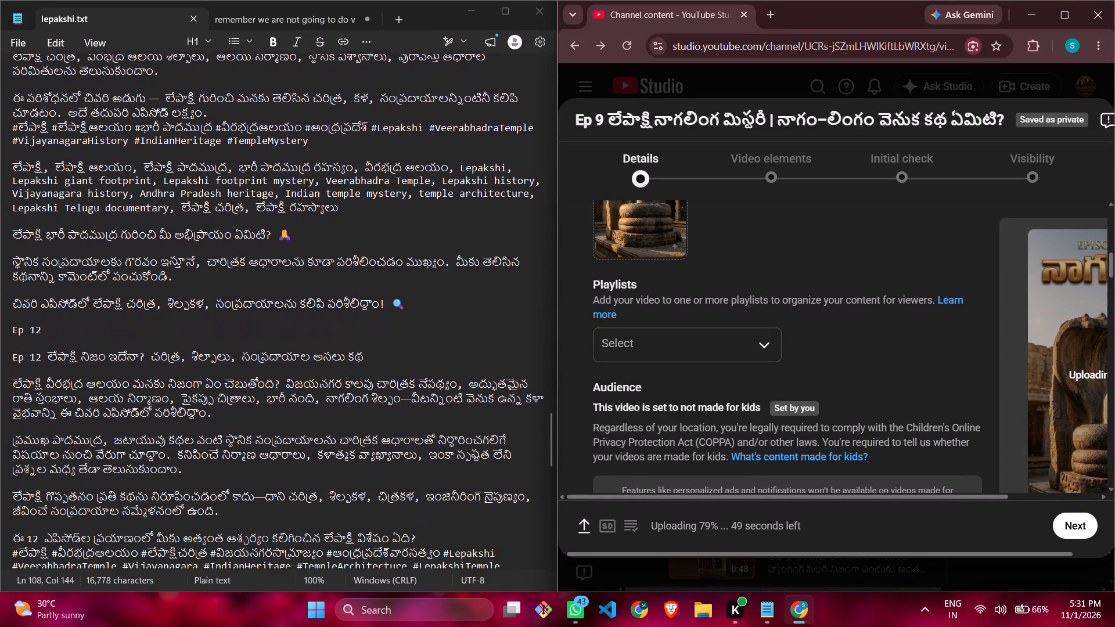
pyautogui.scroll(-3, 343, 381)
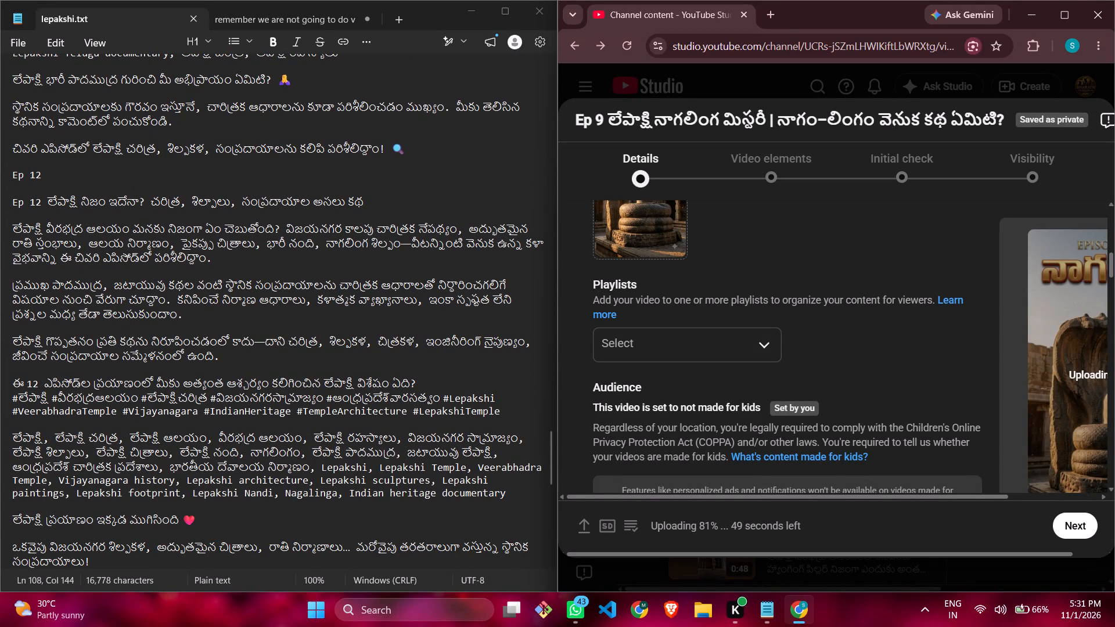
pyautogui.scroll(5, 343, 381)
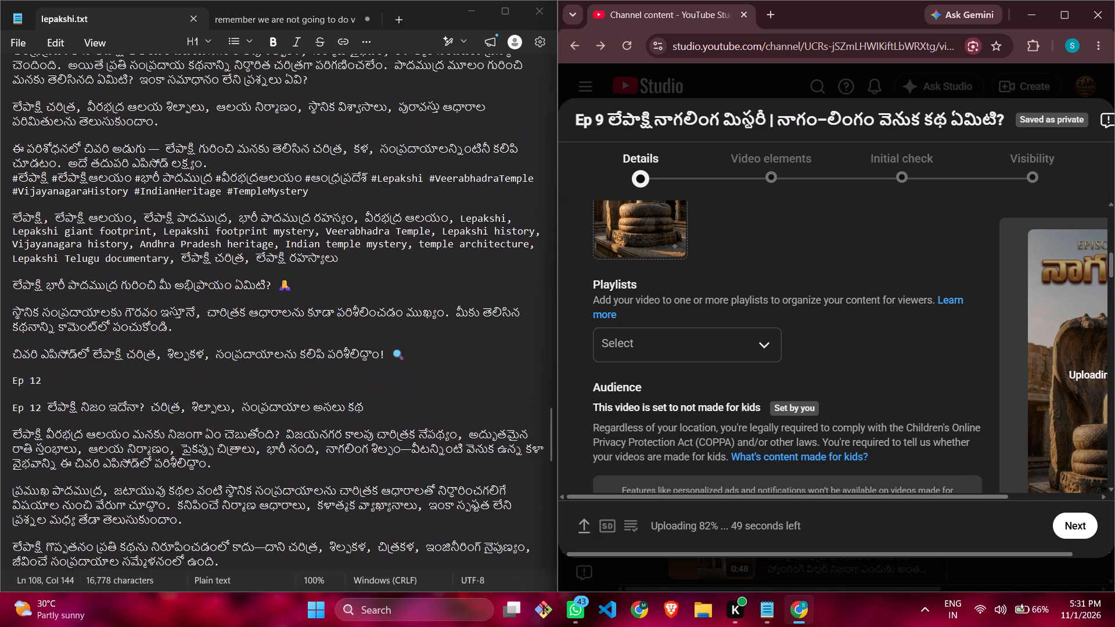
pyautogui.scroll(13, 343, 382)
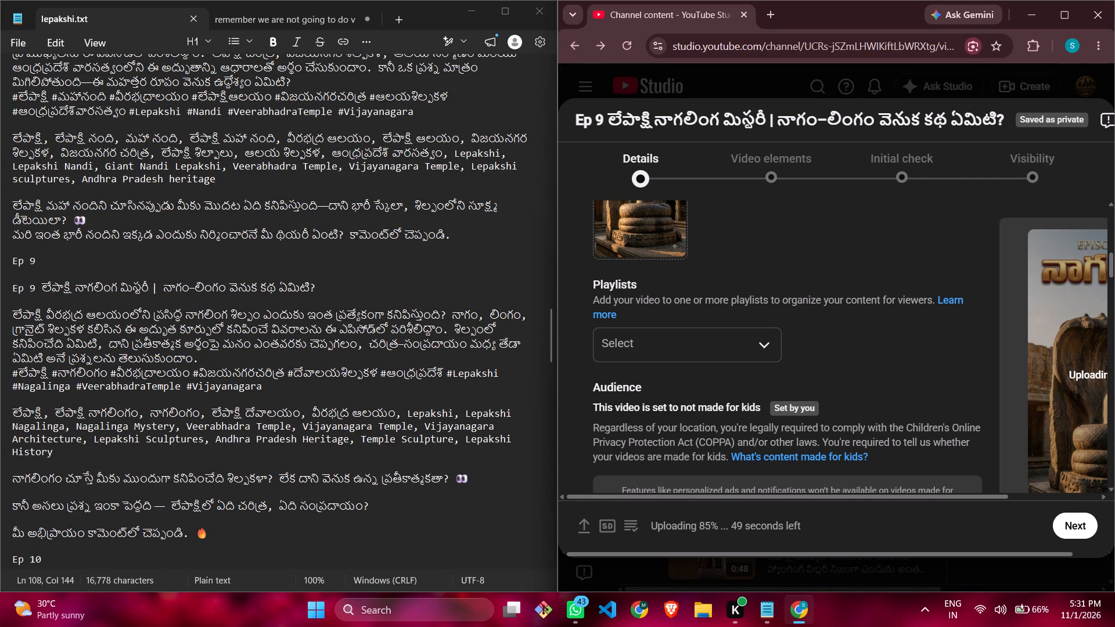
# Read through the Ep 8 to Ep 10 entries in lepakshi.txt while the episode 9 upload finishes.
pyautogui.scroll(-1, 339, 383)
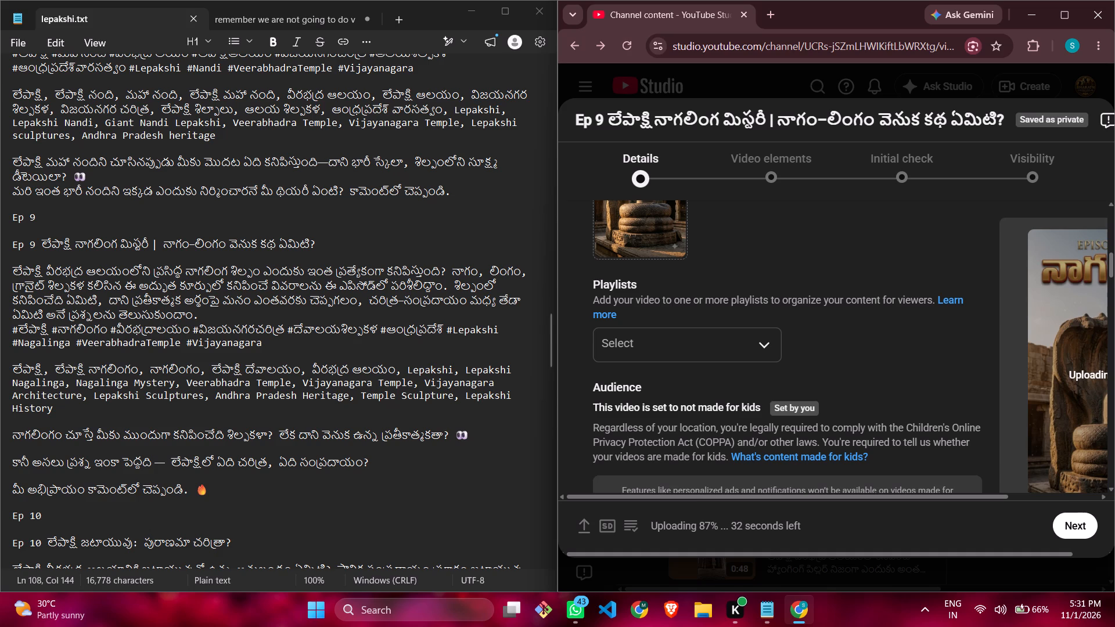
pyautogui.scroll(-1, 441, 374)
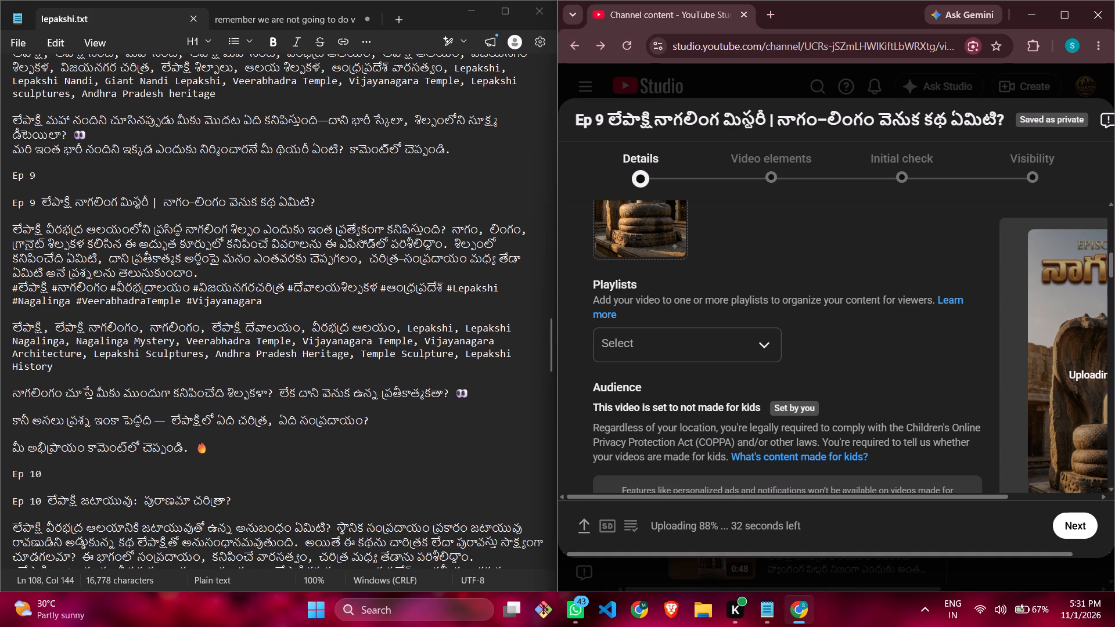
pyautogui.scroll(4, 291, 362)
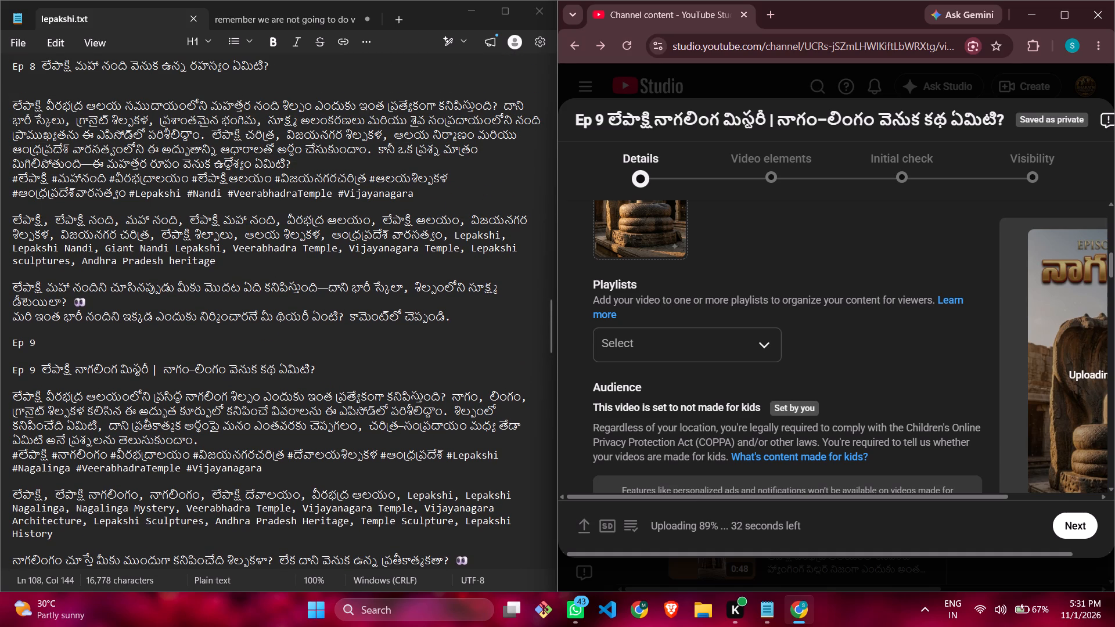
pyautogui.scroll(1, 218, 309)
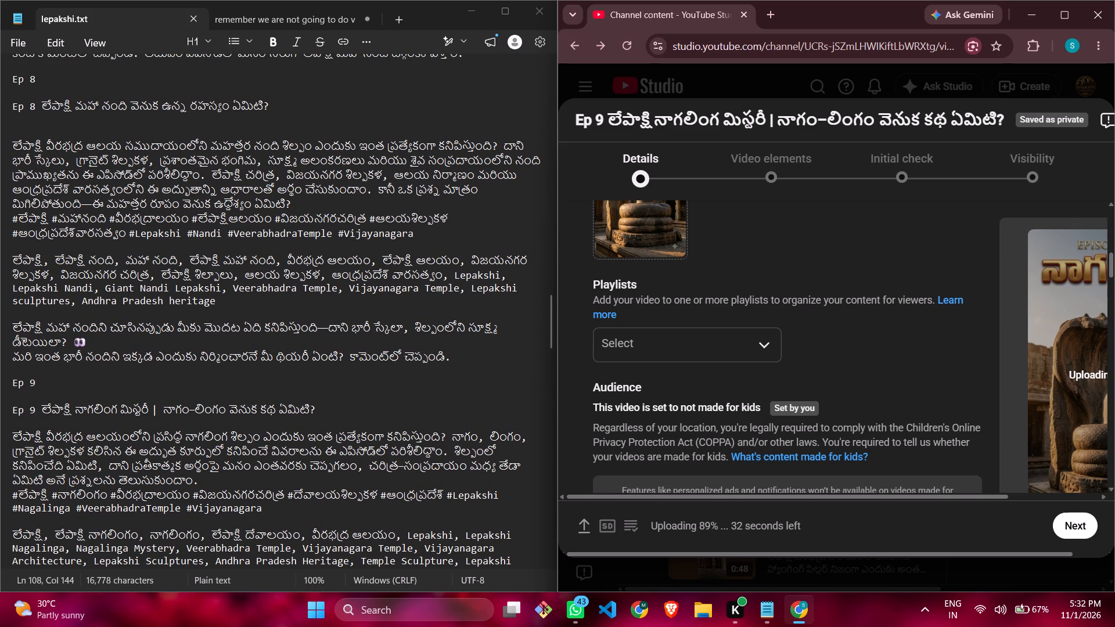
pyautogui.scroll(-1, 220, 313)
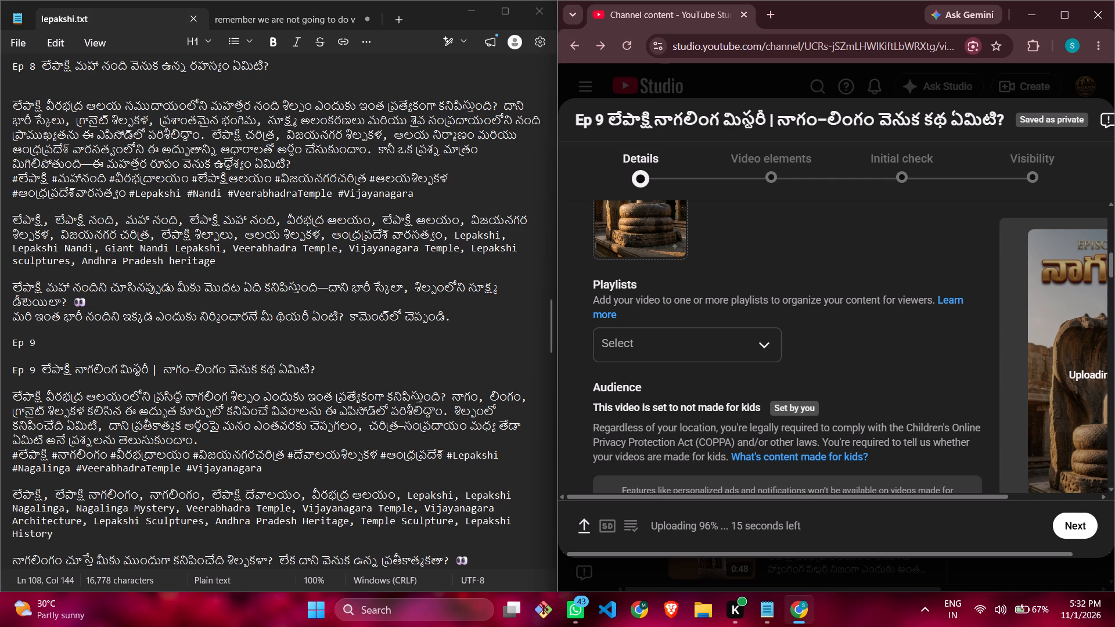
pyautogui.scroll(-2, 346, 295)
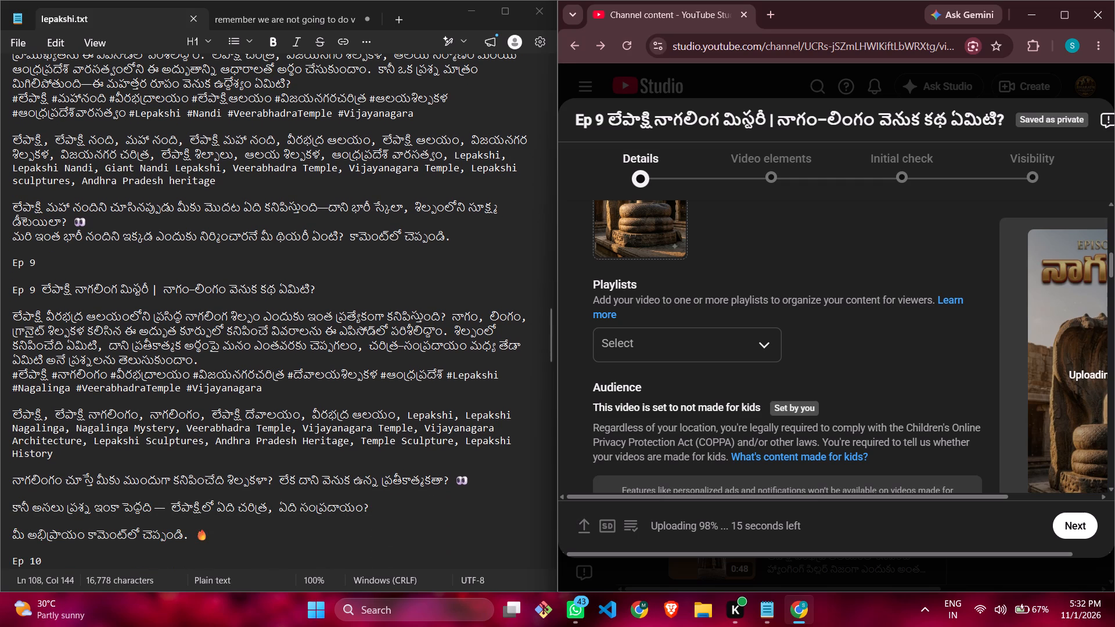
pyautogui.scroll(-2, 346, 295)
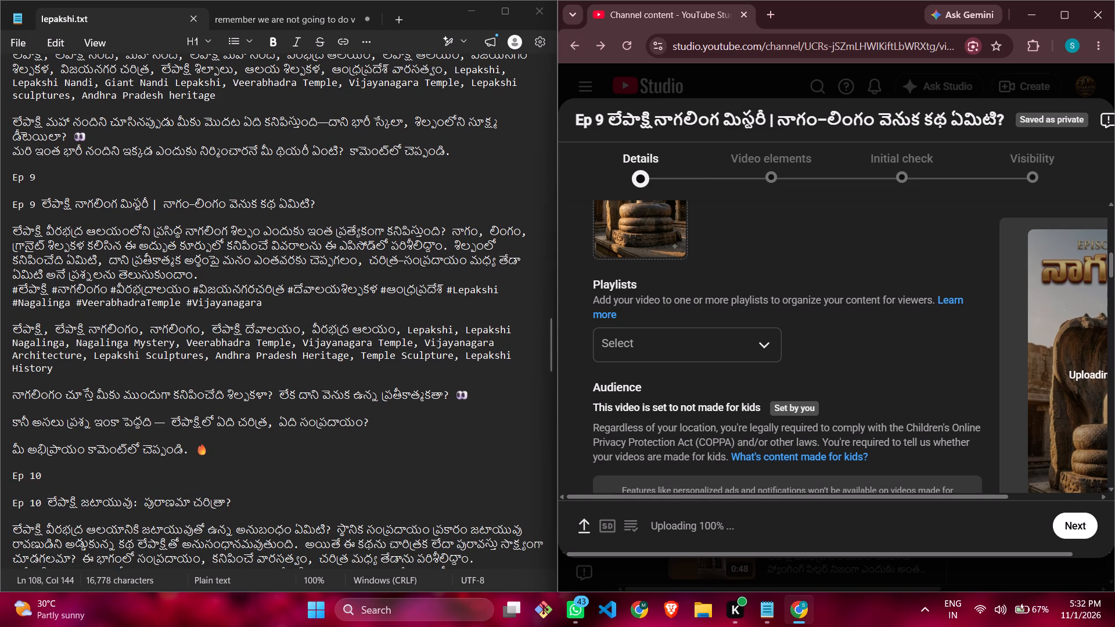
pyautogui.scroll(-1, 347, 293)
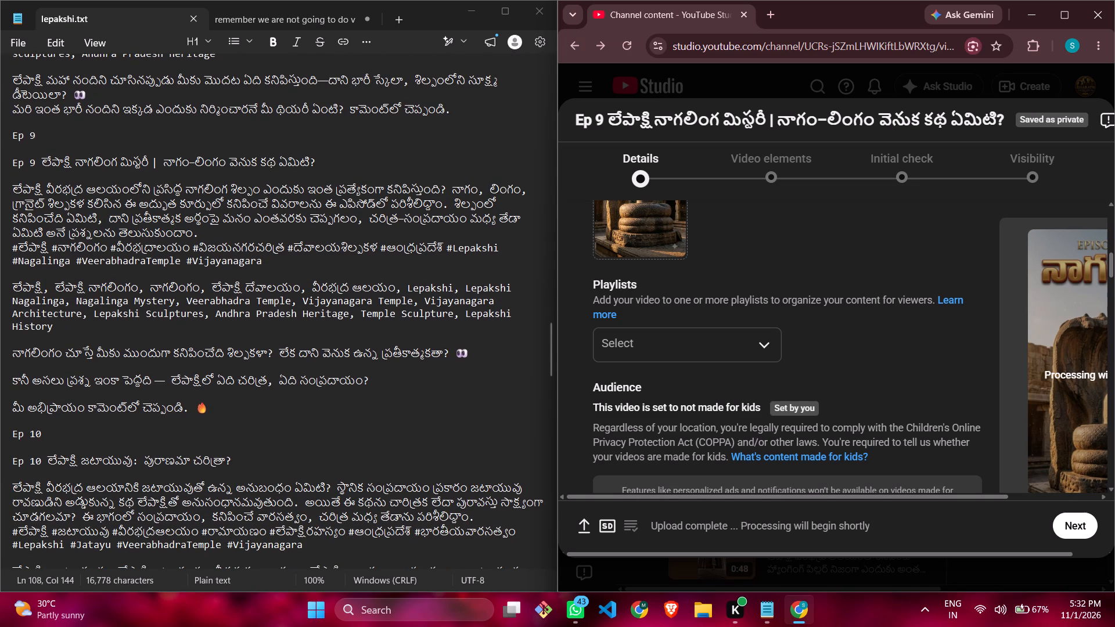
pyautogui.scroll(-2, 347, 293)
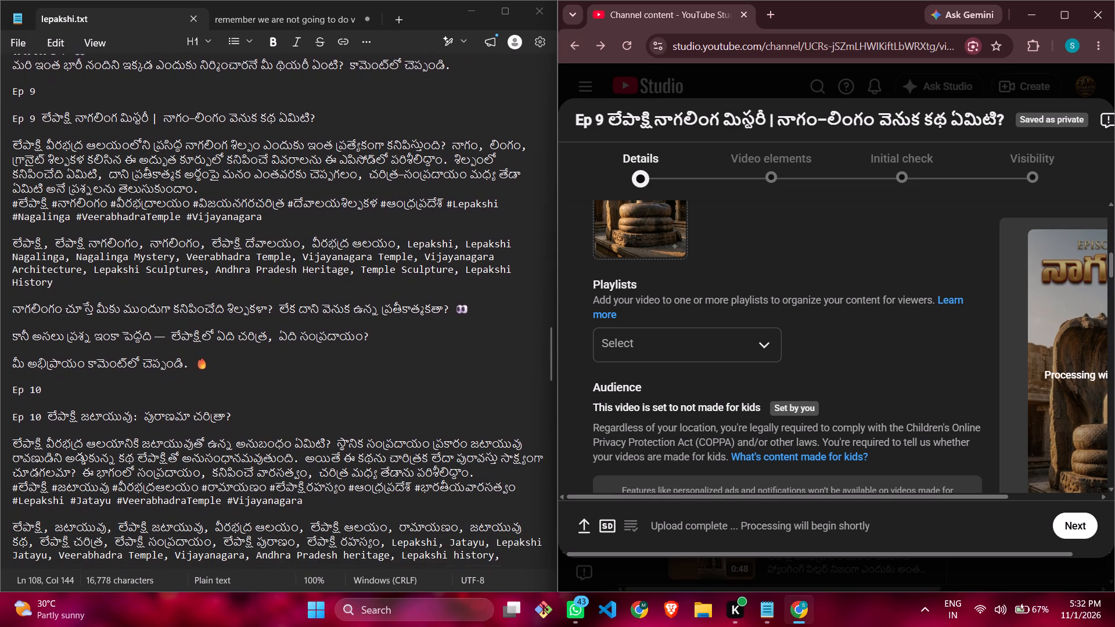
pyautogui.scroll(-3, 347, 293)
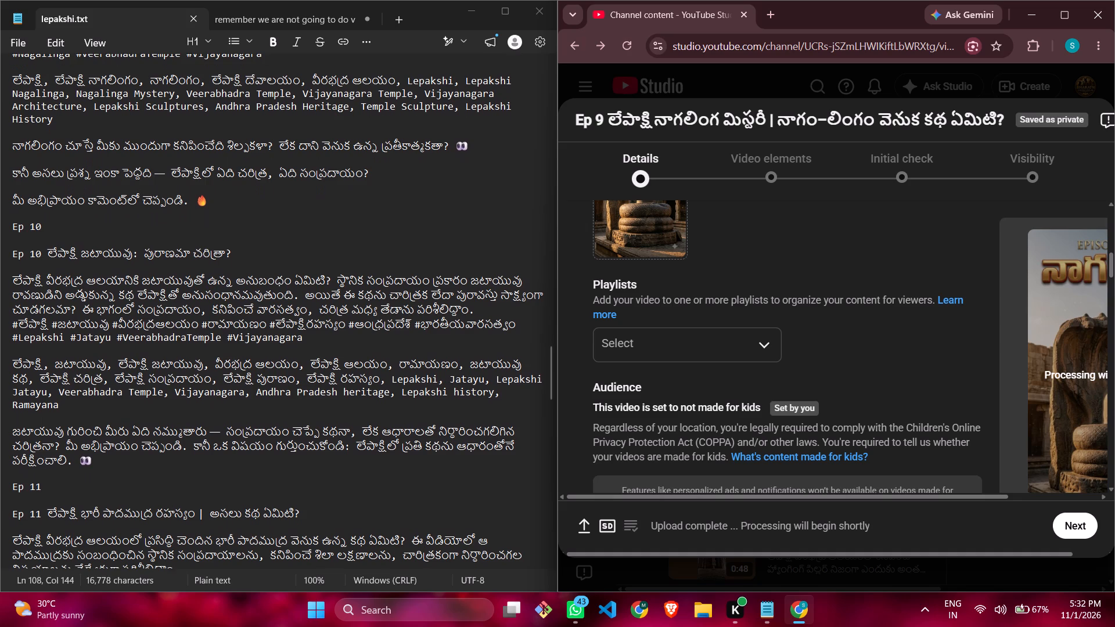
# Advance the episode 9 upload past the video elements and initial check to the Visibility stage.
pyautogui.click(1070, 531)
pyautogui.click(1068, 531)
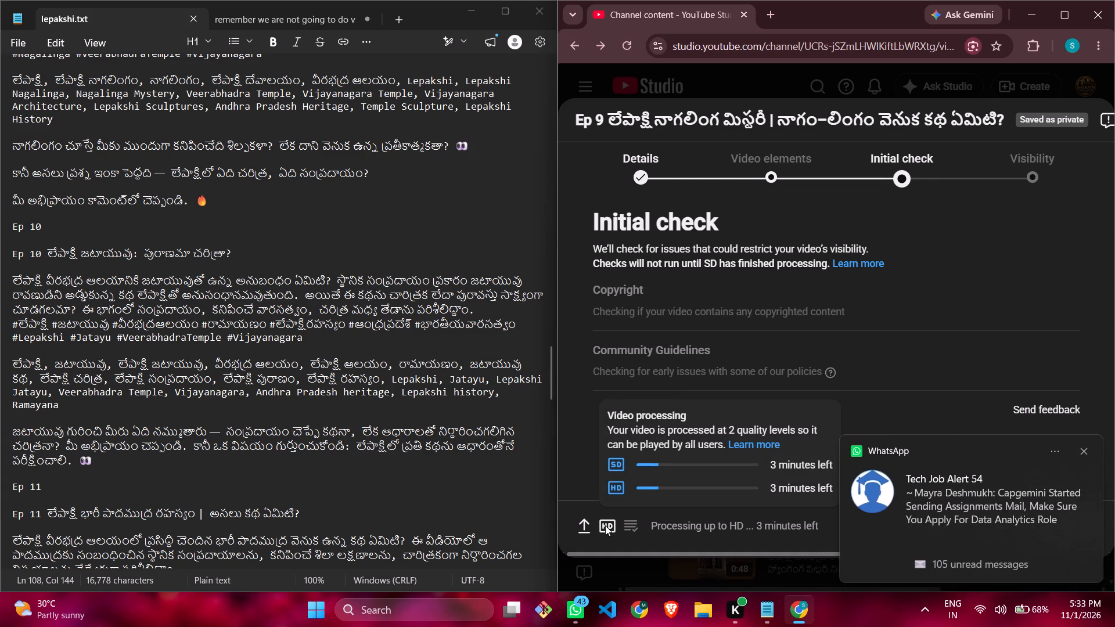
pyautogui.click(1085, 453)
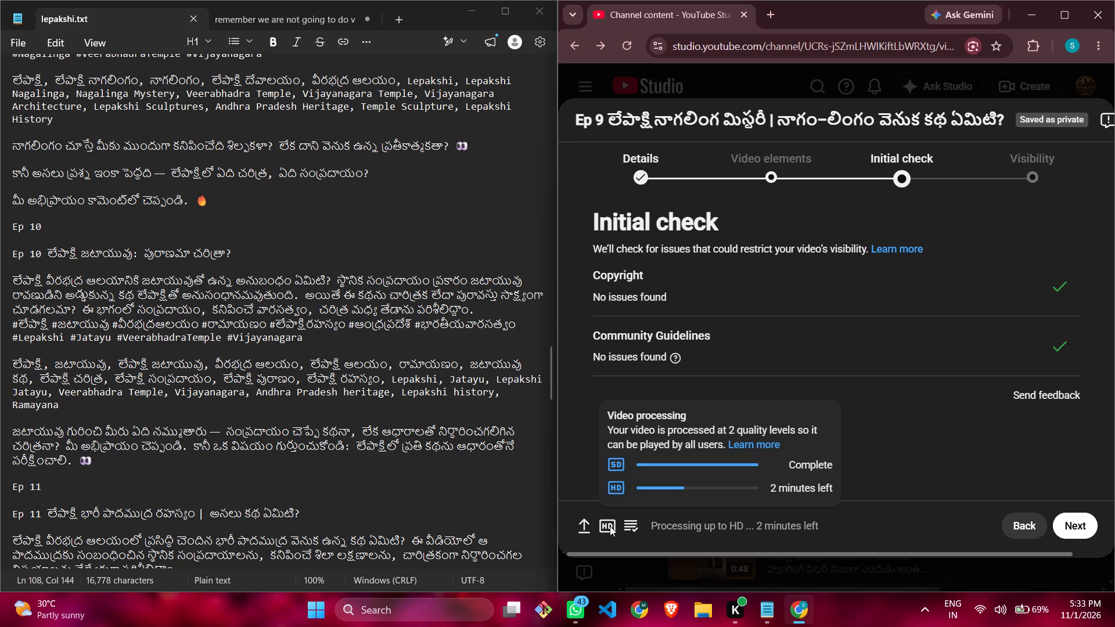
pyautogui.click(1088, 532)
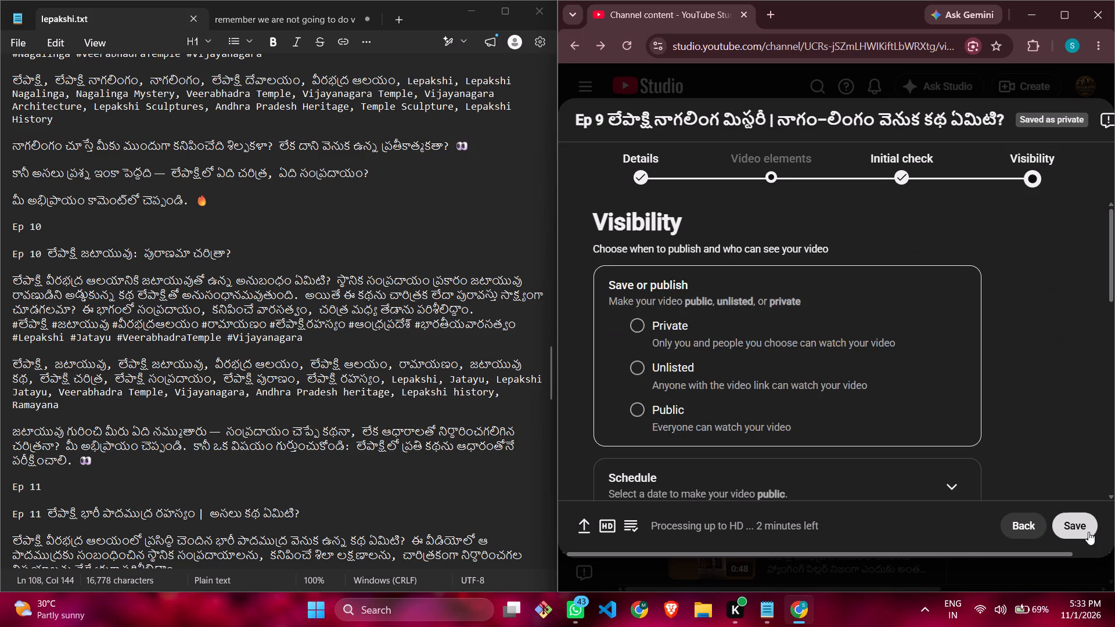
# Set the episode 9 video to a scheduled public release dated Nov 2, 2026.
pyautogui.click(643, 415)
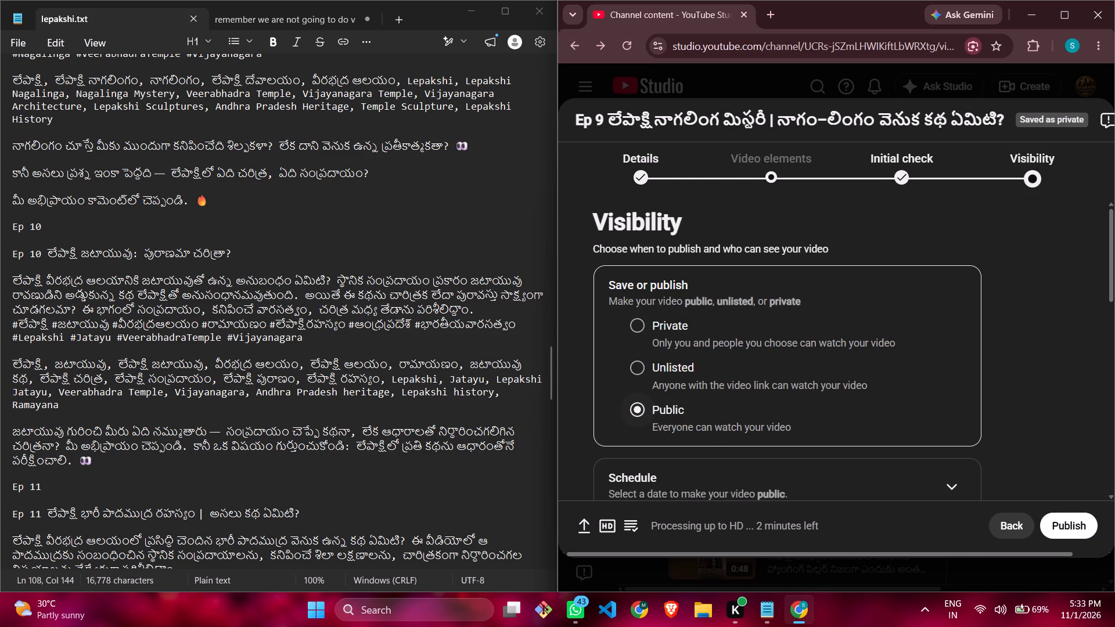
pyautogui.scroll(-2, 765, 345)
pyautogui.click(883, 334)
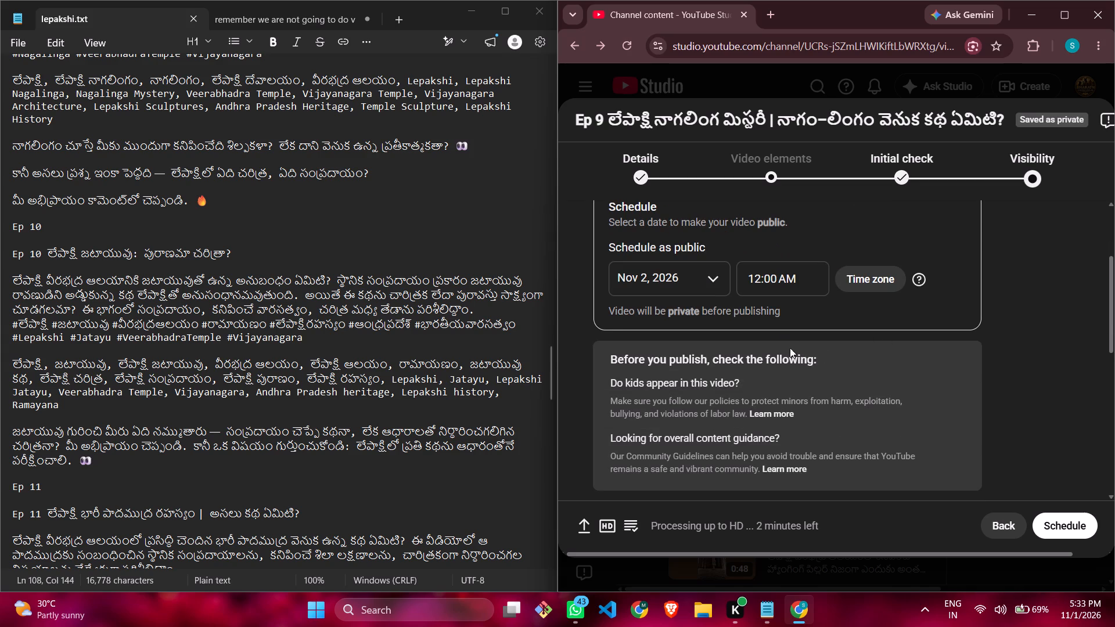
pyautogui.click(713, 283)
pyautogui.click(1036, 295)
# Set the episode 9 scheduled publishing time to 5:30 PM.
pyautogui.click(801, 282)
pyautogui.scroll(-3, 794, 362)
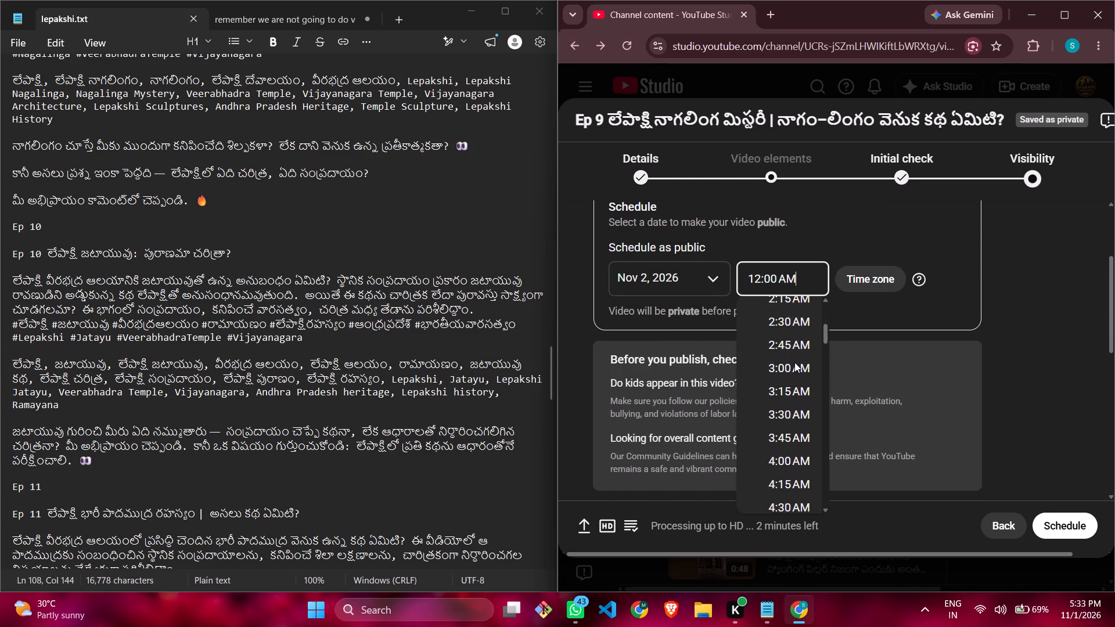
pyautogui.scroll(-4, 794, 362)
pyautogui.scroll(1, 794, 362)
pyautogui.scroll(-2, 794, 362)
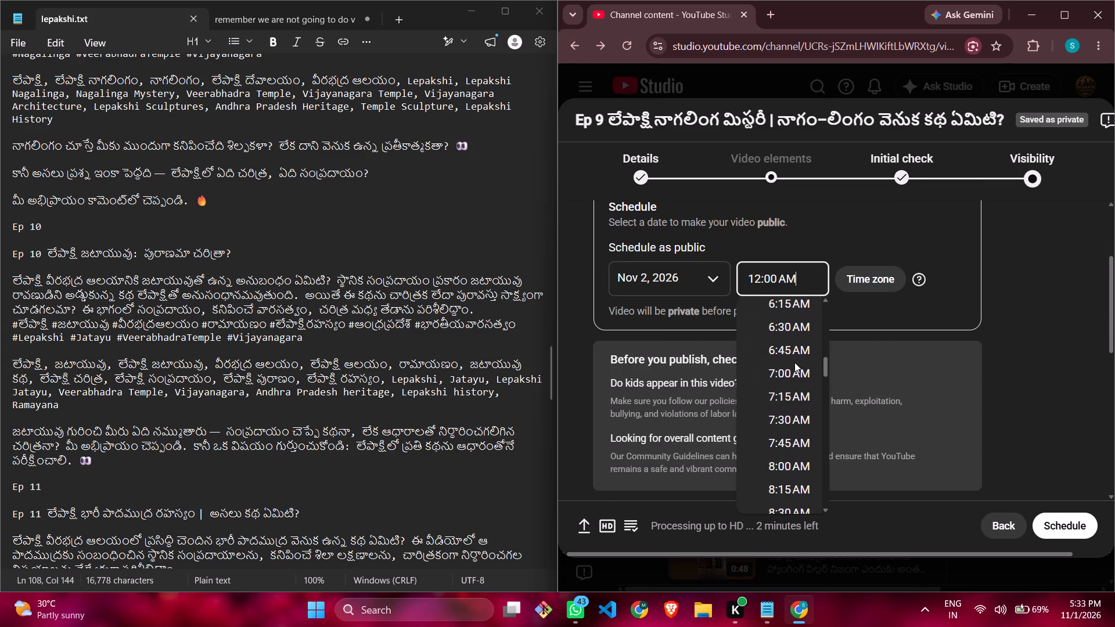
pyautogui.scroll(-7, 794, 362)
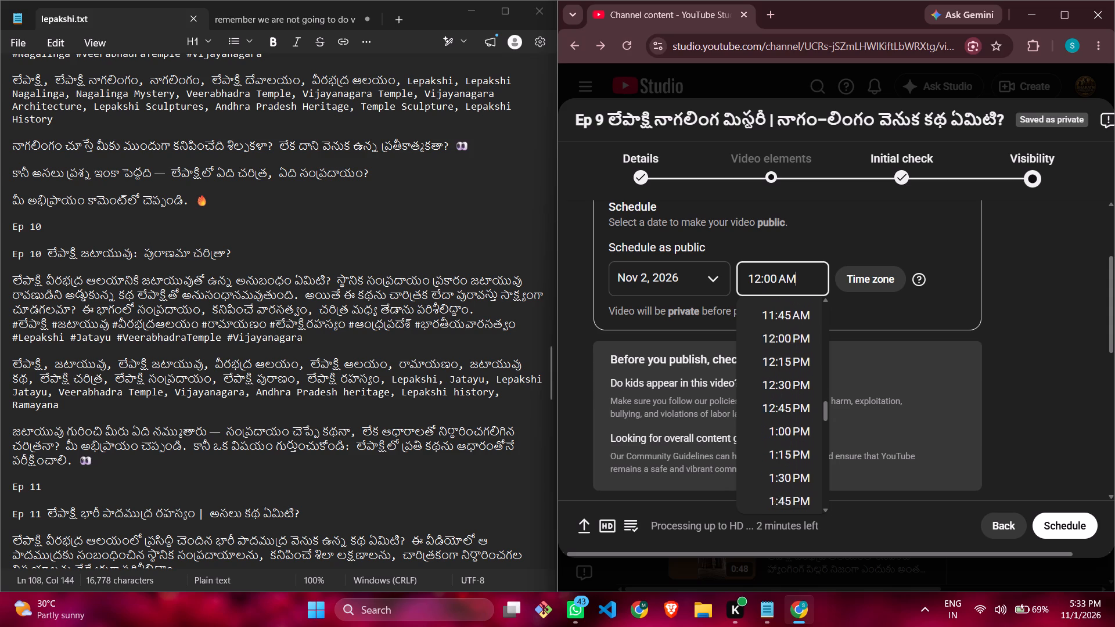
pyautogui.scroll(-5, 794, 362)
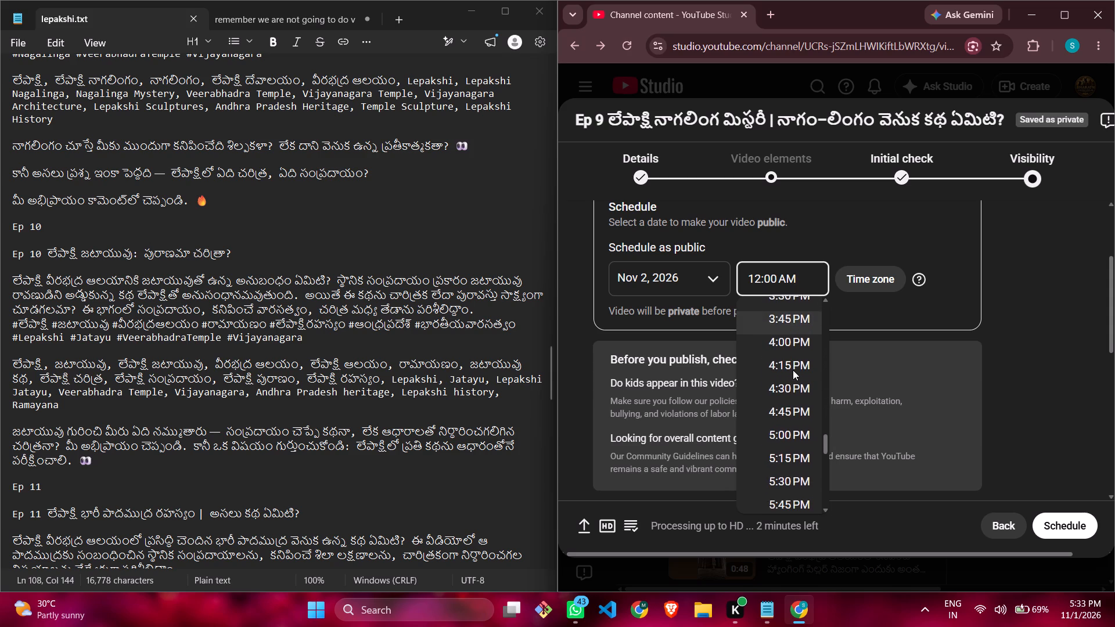
pyautogui.scroll(-1, 793, 370)
pyautogui.click(794, 408)
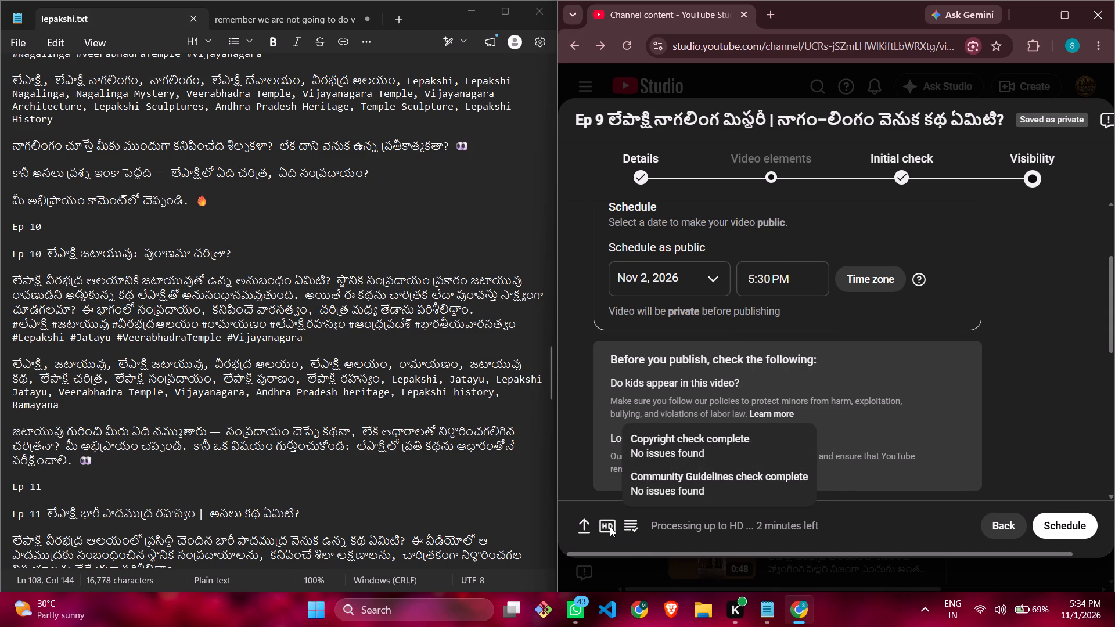
# Check the episode 9 HD processing progress and review its title, description, audience settings and video preview in Details.
pyautogui.click(692, 488)
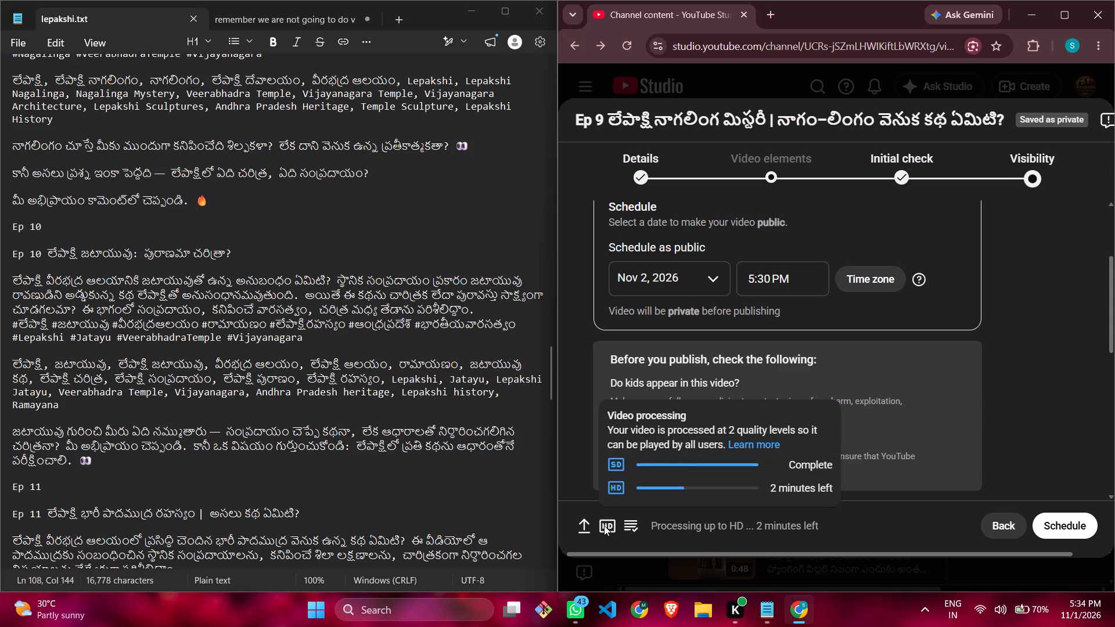
pyautogui.scroll(10, 843, 373)
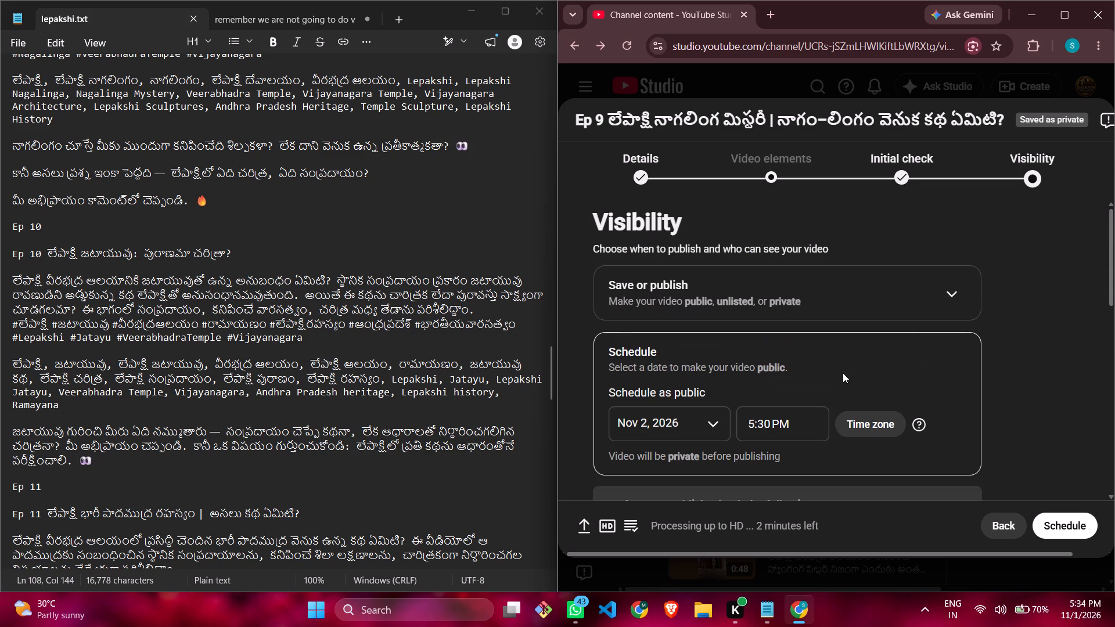
pyautogui.scroll(1, 843, 373)
pyautogui.click(662, 178)
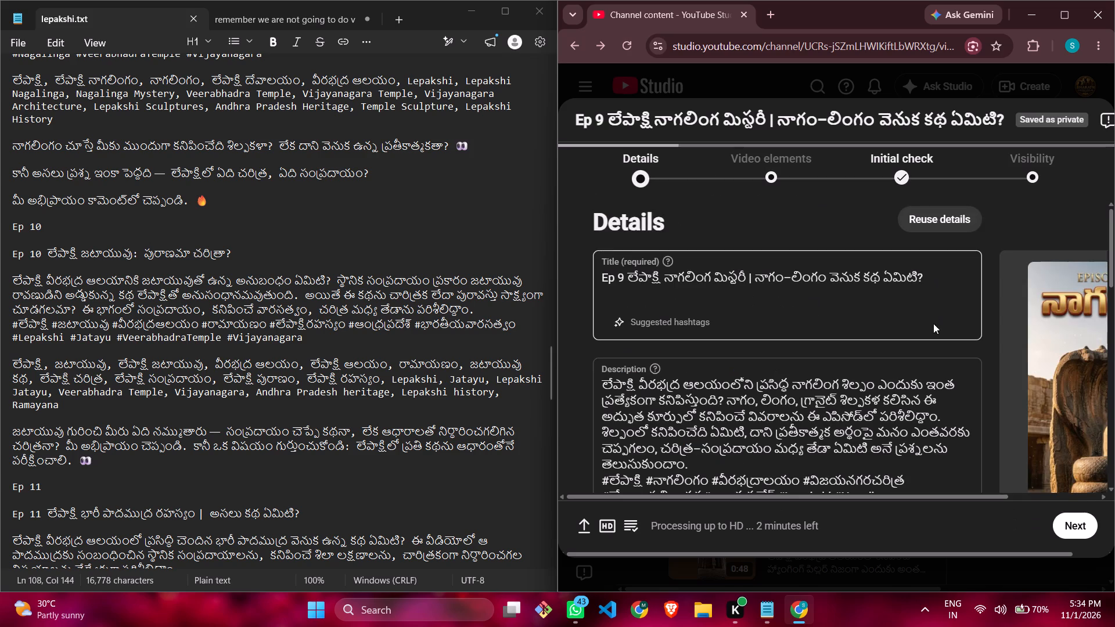
pyautogui.scroll(-2, 973, 326)
pyautogui.scroll(-5, 1027, 318)
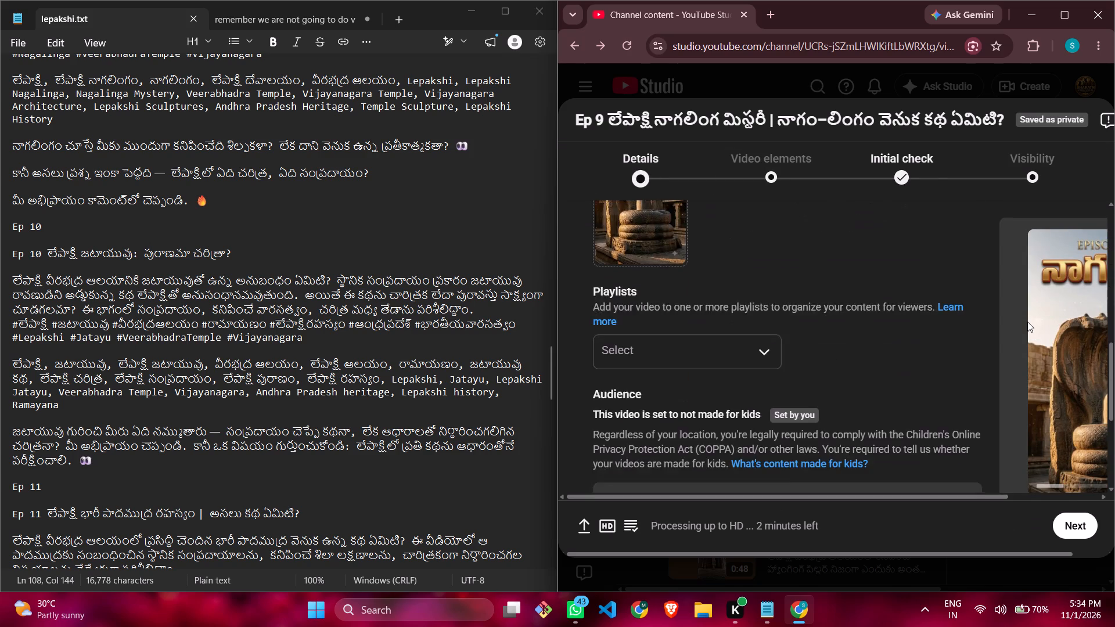
pyautogui.scroll(-6, 1027, 322)
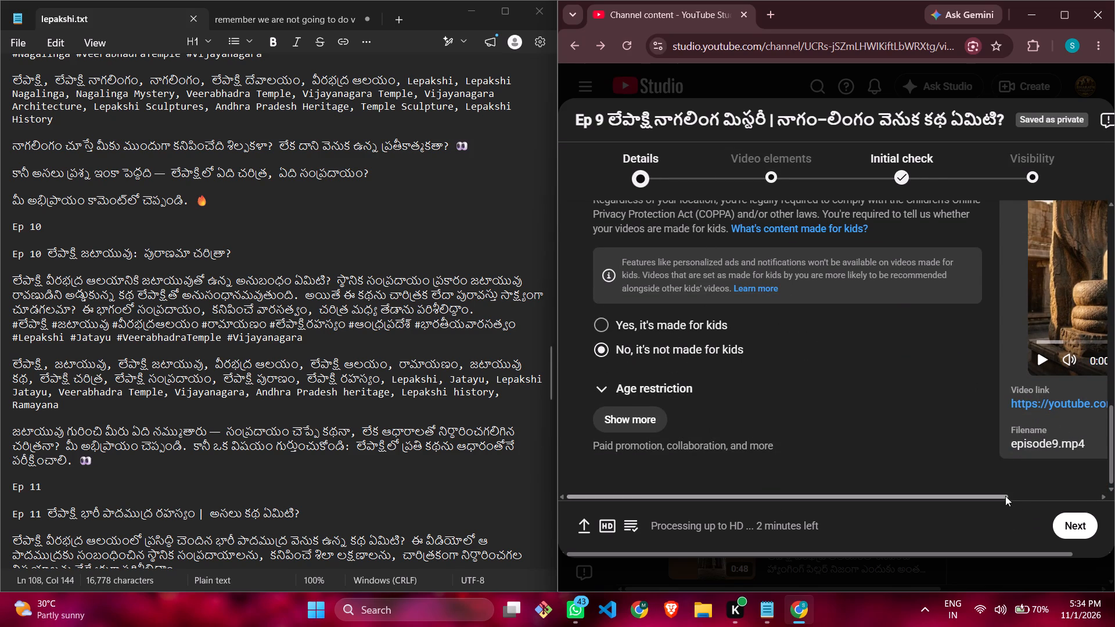
pyautogui.moveTo(1005, 496); pyautogui.dragTo(1114, 463)
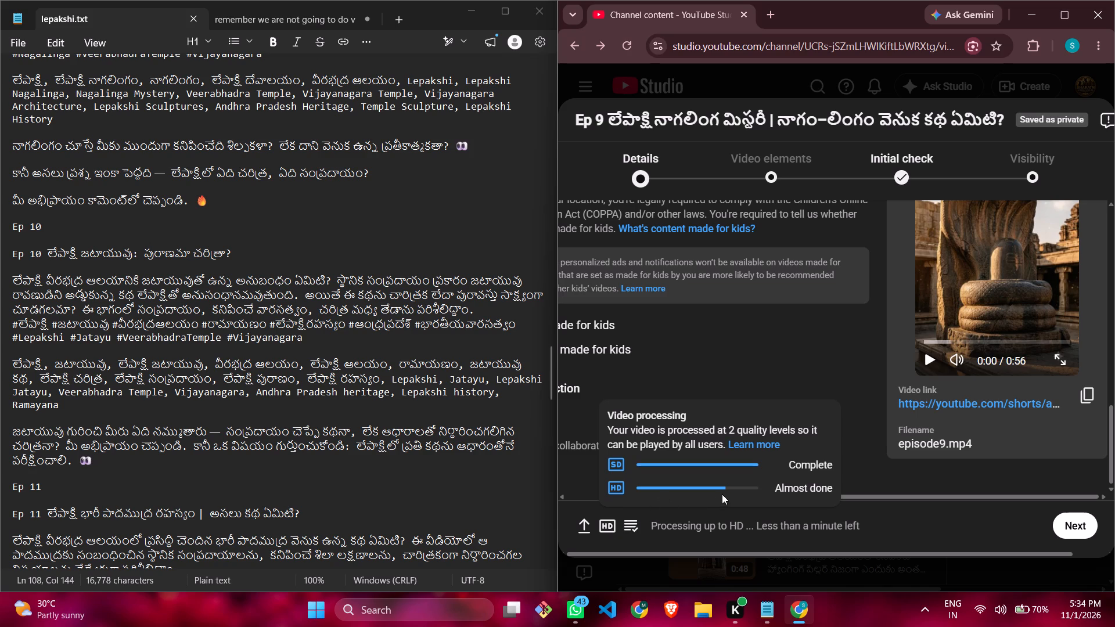
pyautogui.moveTo(723, 489); pyautogui.dragTo(762, 482)
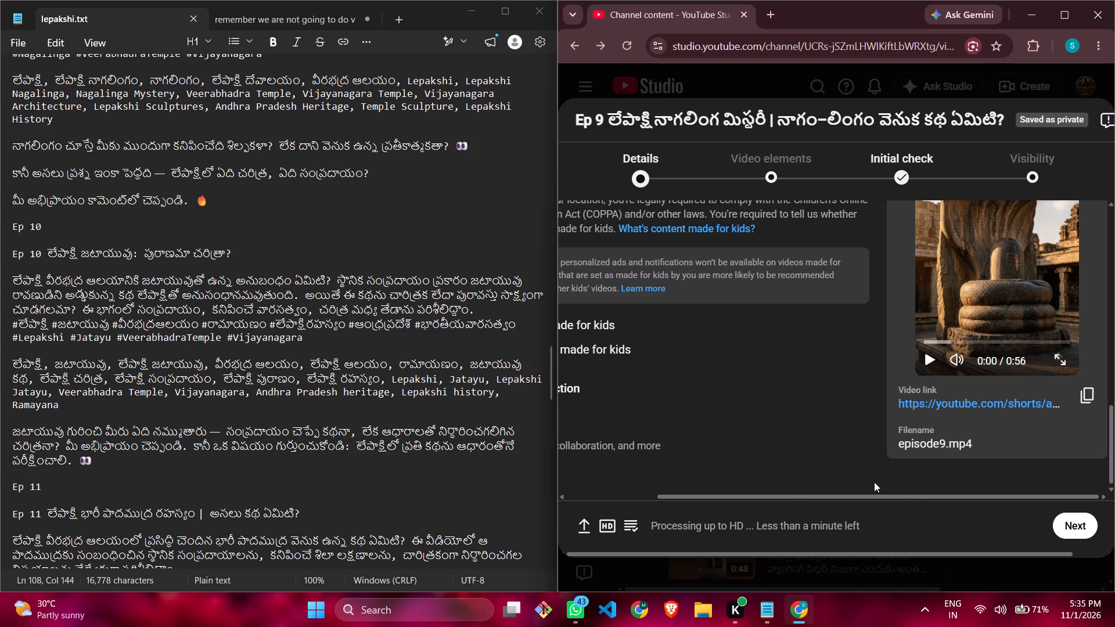
# Return to the Visibility stage, schedule the episode 9 Short, and close the confirmation.
pyautogui.click(1077, 532)
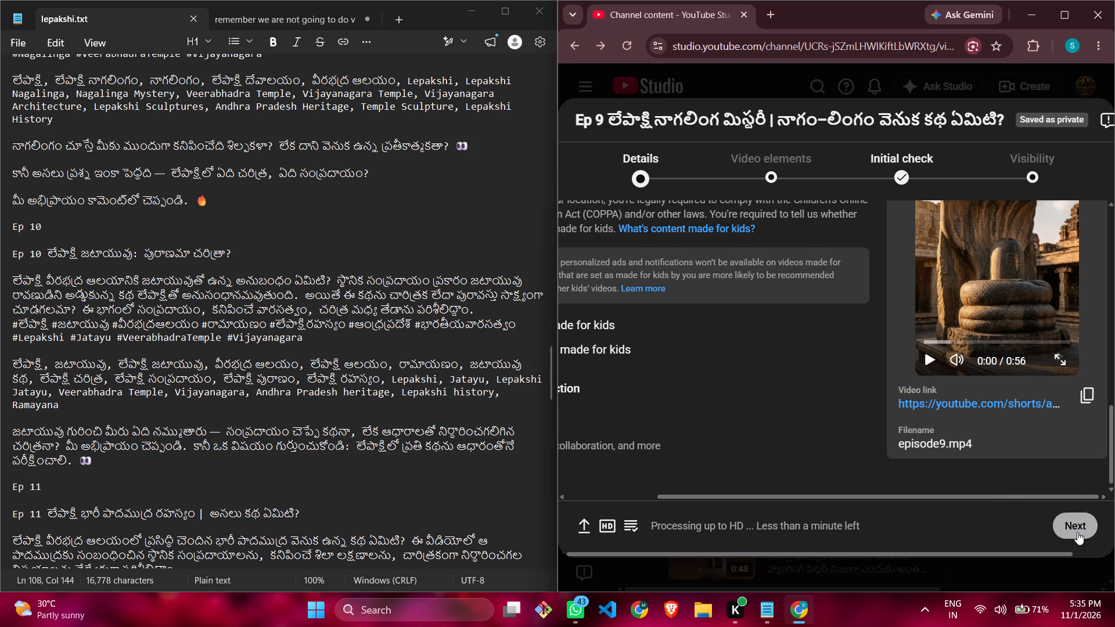
pyautogui.click(1077, 532)
pyautogui.click(1077, 532)
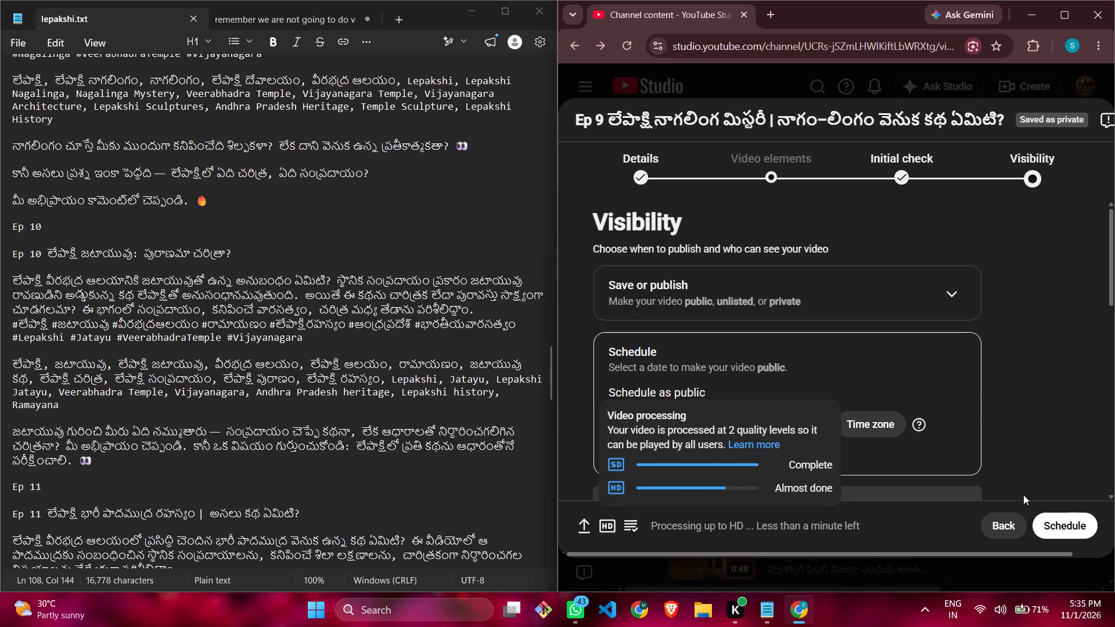
pyautogui.click(1071, 522)
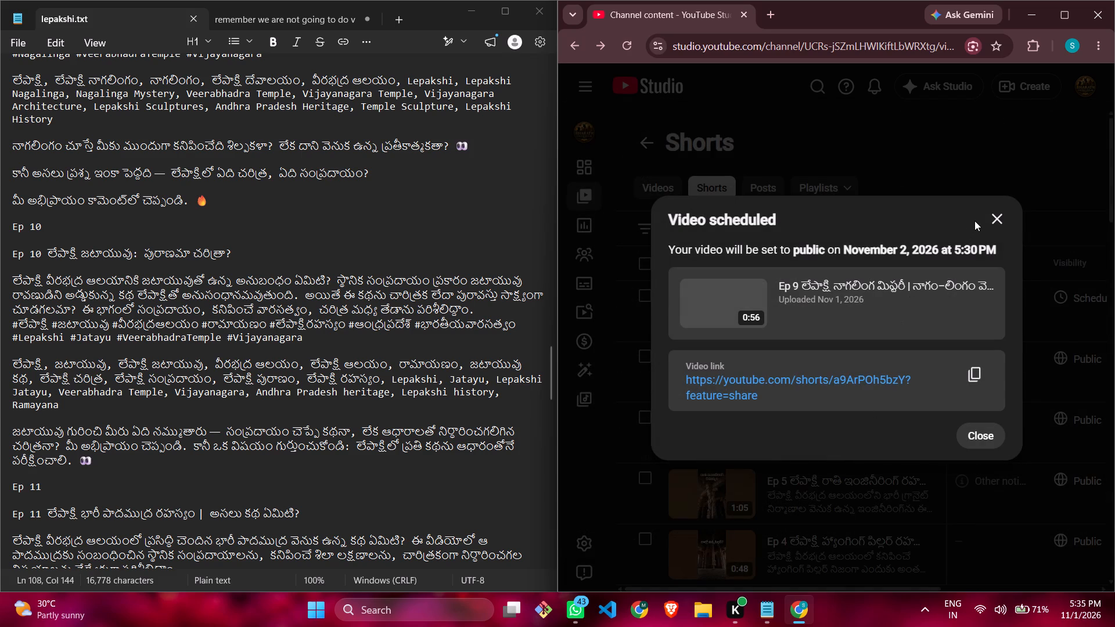
pyautogui.click(1003, 215)
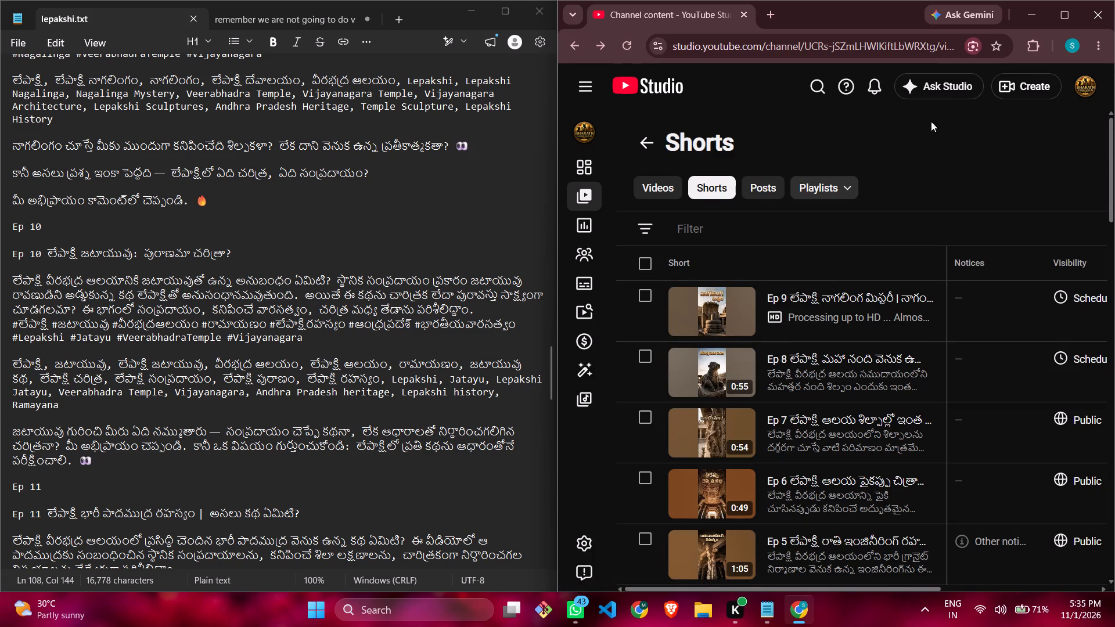
# Start a new video upload with episode10 from the Final_videos folder inside lepakshi_temple.
pyautogui.click(1044, 83)
pyautogui.click(1014, 118)
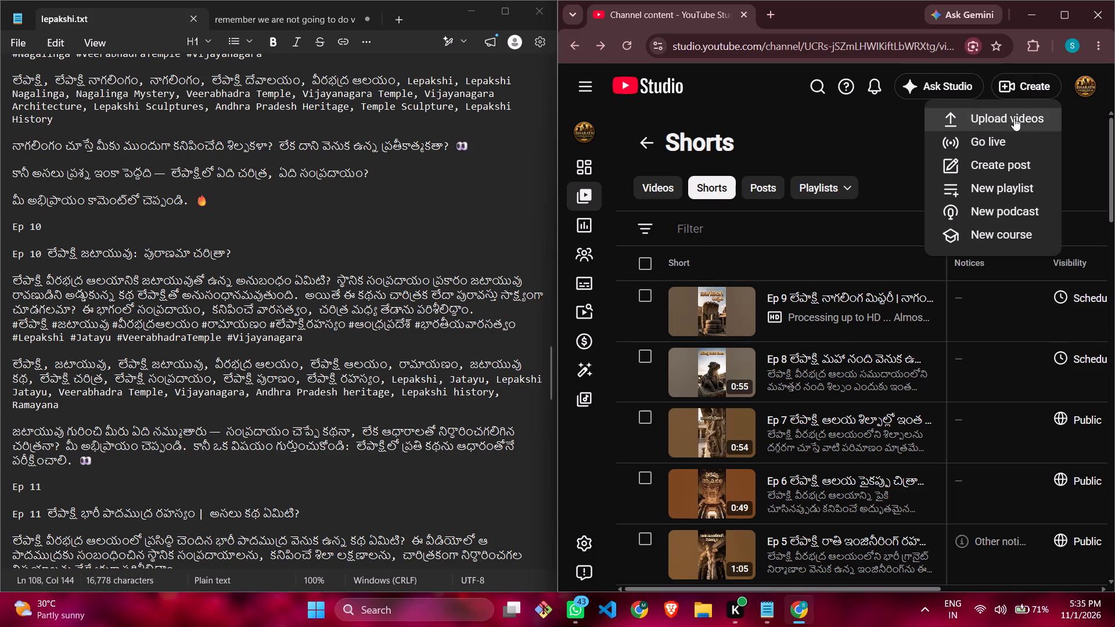
pyautogui.click(836, 404)
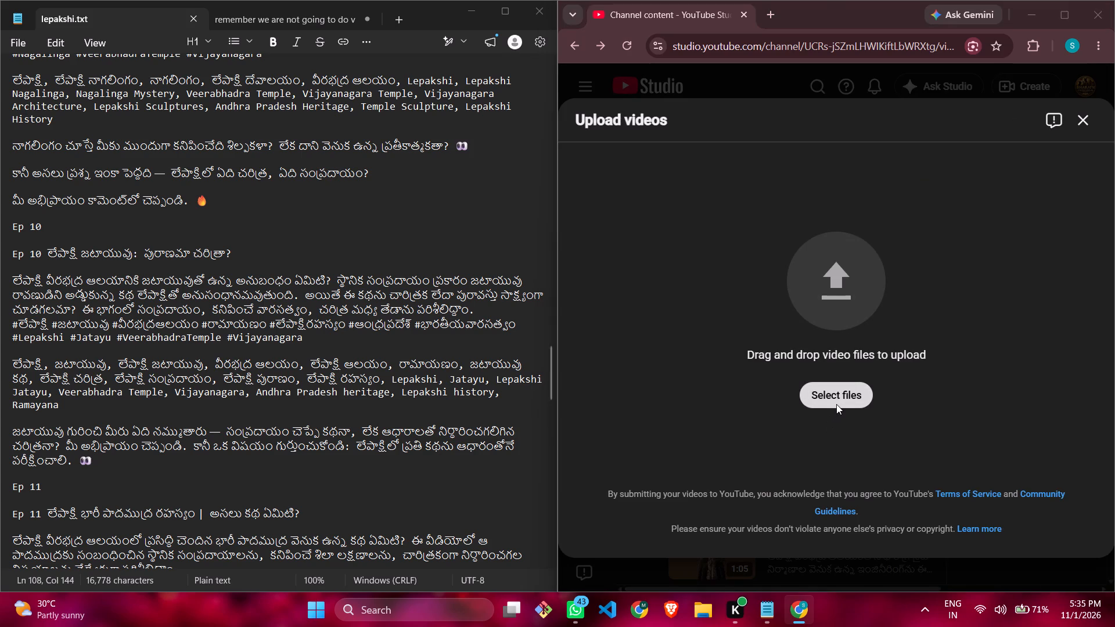
pyautogui.click(778, 41)
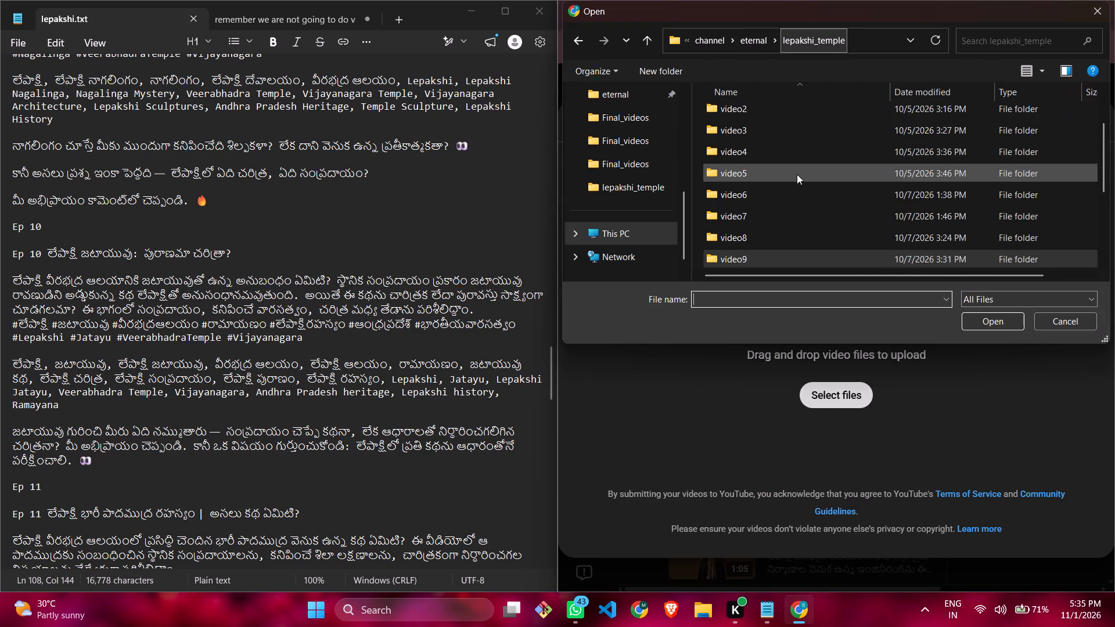
pyautogui.scroll(1, 797, 174)
pyautogui.scroll(-1, 797, 174)
pyautogui.scroll(3, 797, 174)
pyautogui.doubleClick(821, 135)
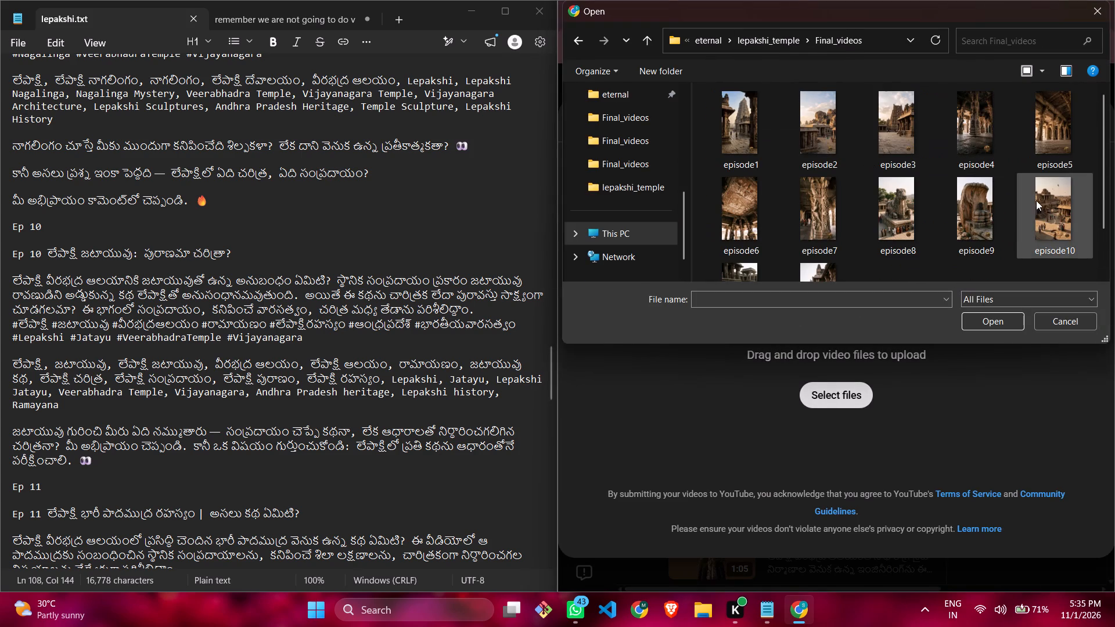
pyautogui.click(1064, 221)
pyautogui.click(1008, 322)
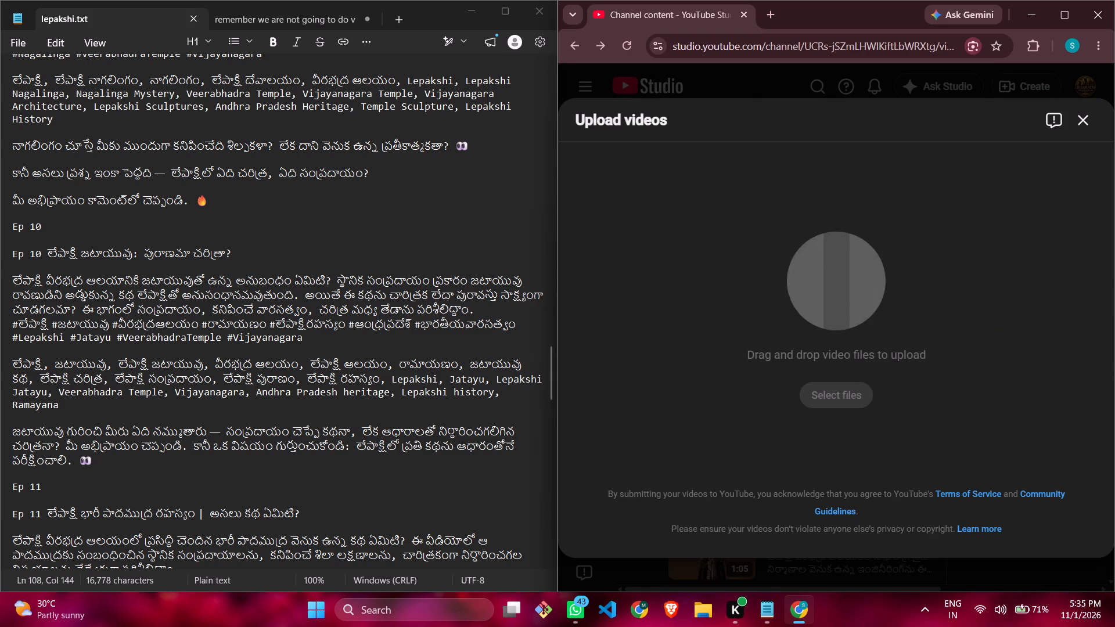
# Replace the upload's default title with the Ep 10 title from lepakshi.txt, "Ep 10 లేపాక్షి జటాయువు: పురాణమా చరిత్రా?".
pyautogui.tripleClick(118, 253)
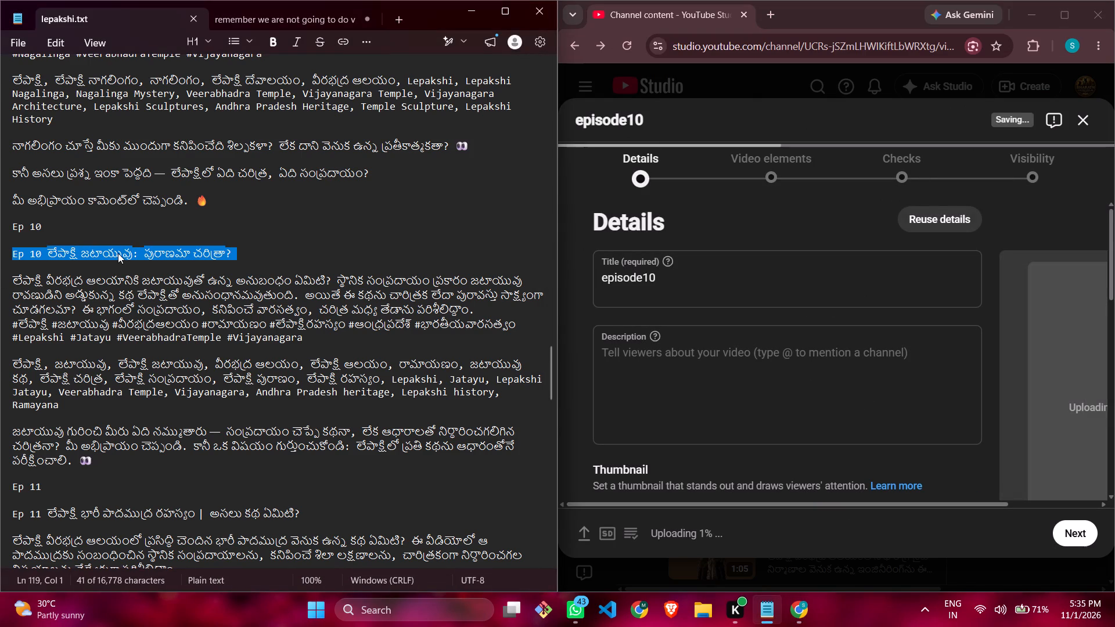
pyautogui.hotkey('ctrl', 'c')
pyautogui.click(671, 287)
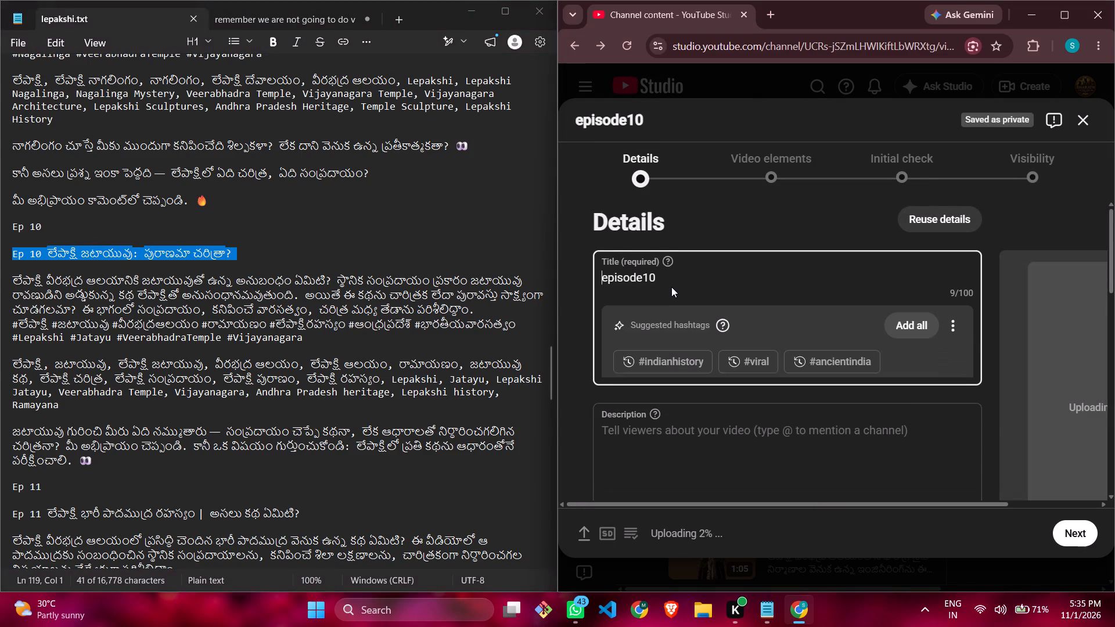
pyautogui.hotkey('ctrl', 'a')
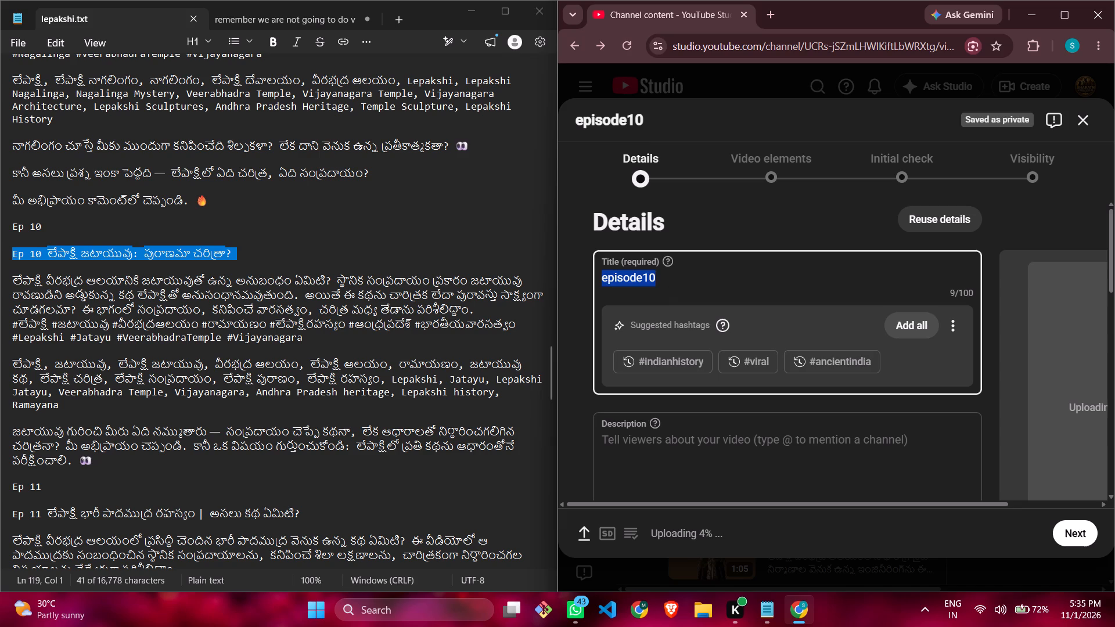
pyautogui.press('BackSpace')
pyautogui.hotkey('ctrl', 'v')
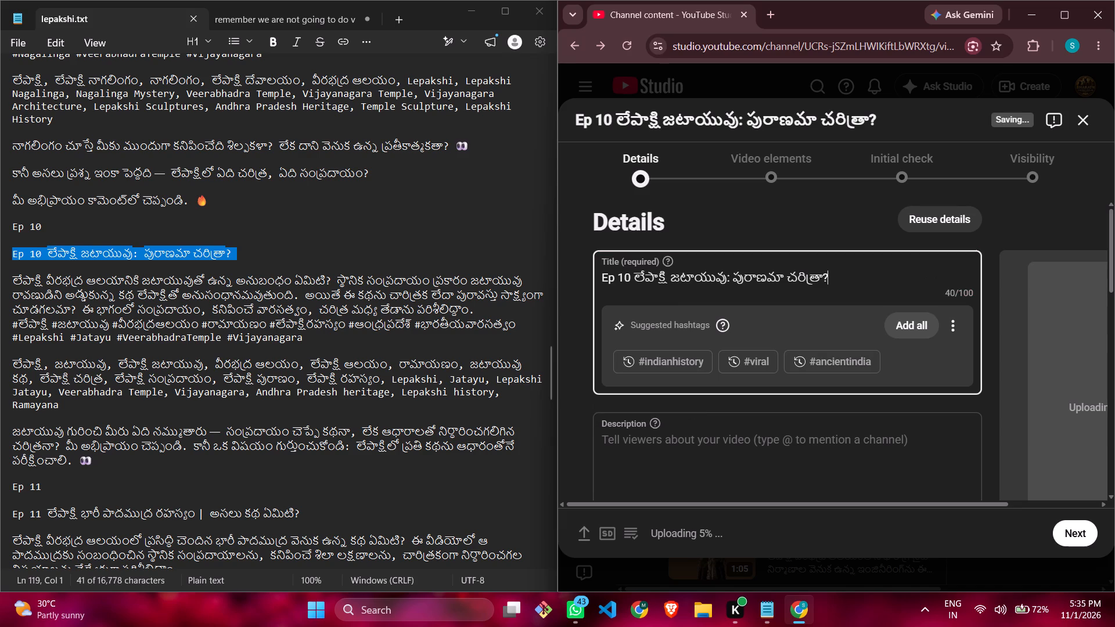
# Fill the episode 10 description with the Ep 10 paragraph and hashtags copied from lepakshi.txt.
pyautogui.scroll(-2, 668, 285)
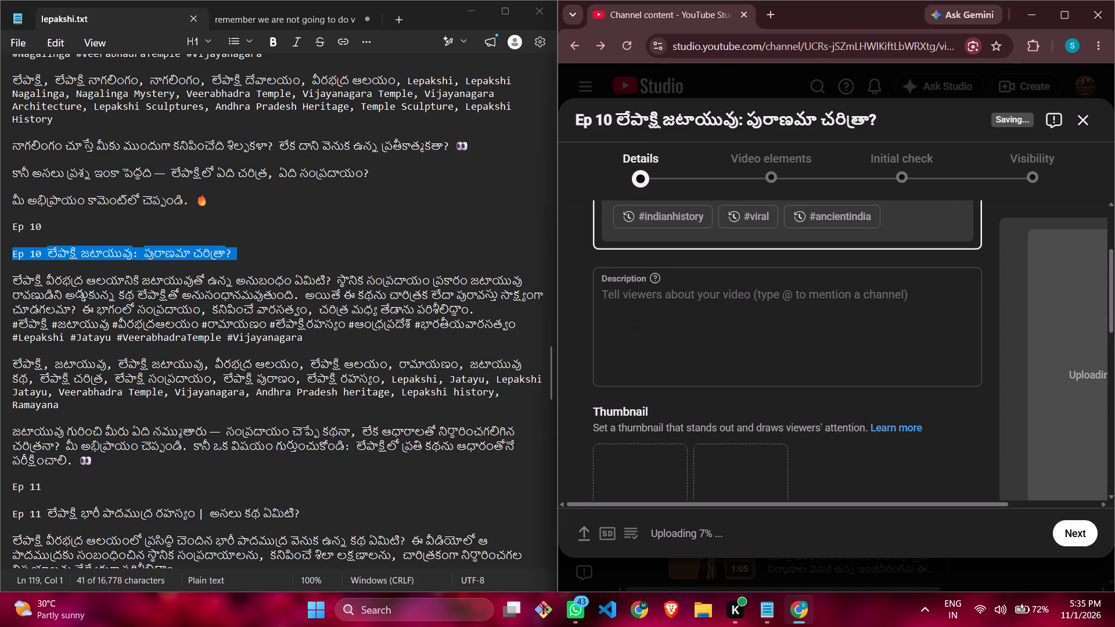
pyautogui.moveTo(14, 277); pyautogui.dragTo(314, 333)
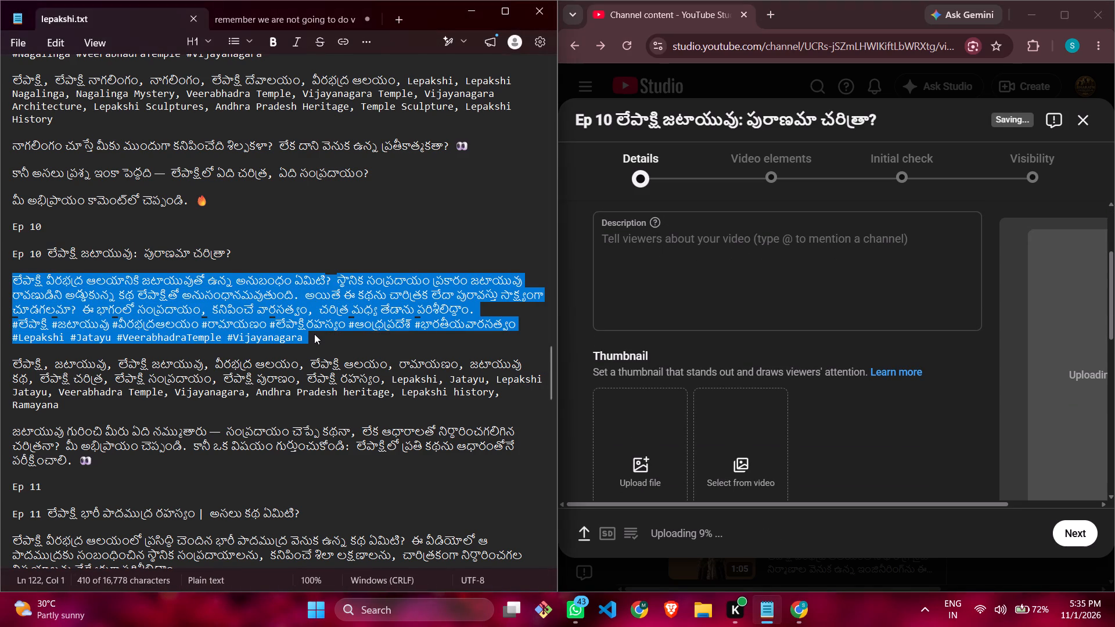
pyautogui.hotkey('ctrl', 'c')
pyautogui.click(810, 271)
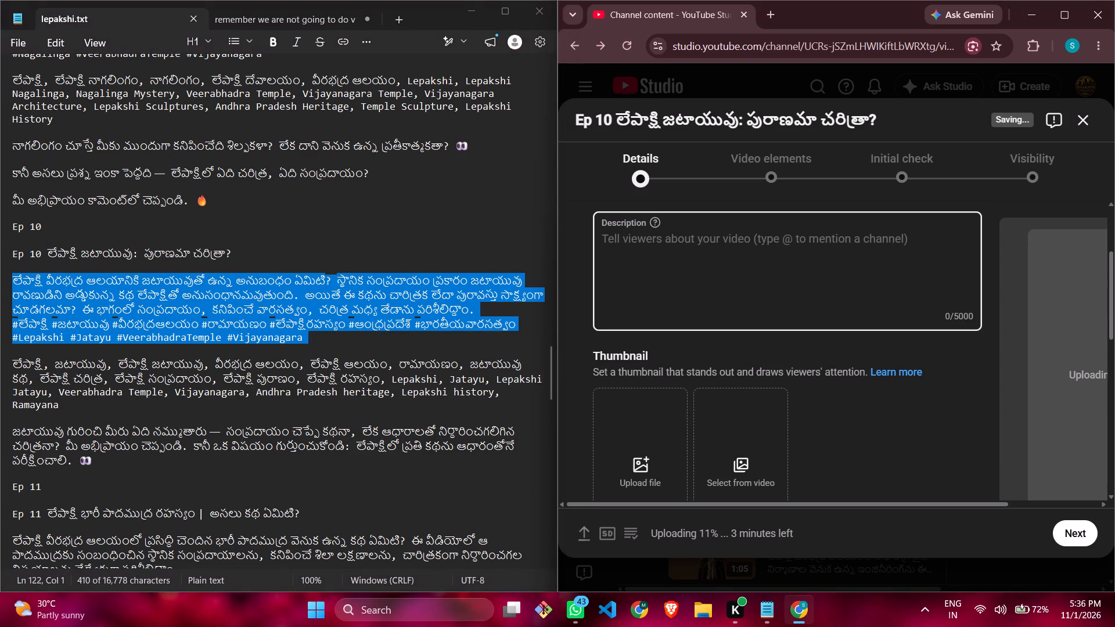
pyautogui.hotkey('ctrl', 'v')
# Upload the Lepakshi_temple_documentary thumbnail image from the video10 folder as the episode 10 thumbnail and check it in the video preview.
pyautogui.scroll(-1, 803, 270)
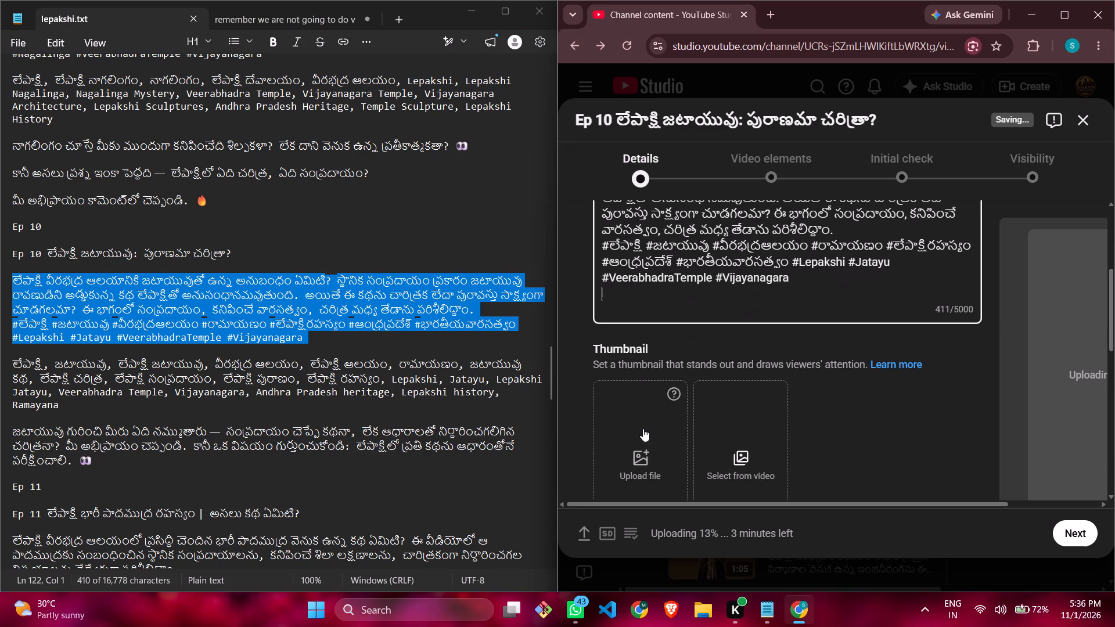
pyautogui.click(643, 435)
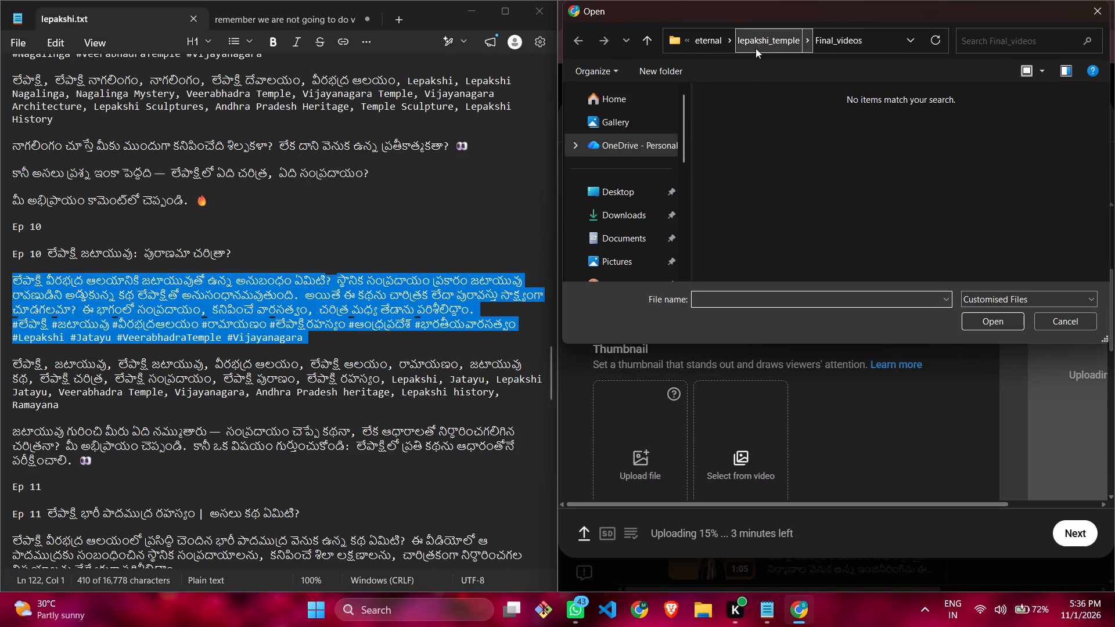
pyautogui.click(756, 47)
pyautogui.scroll(-4, 769, 183)
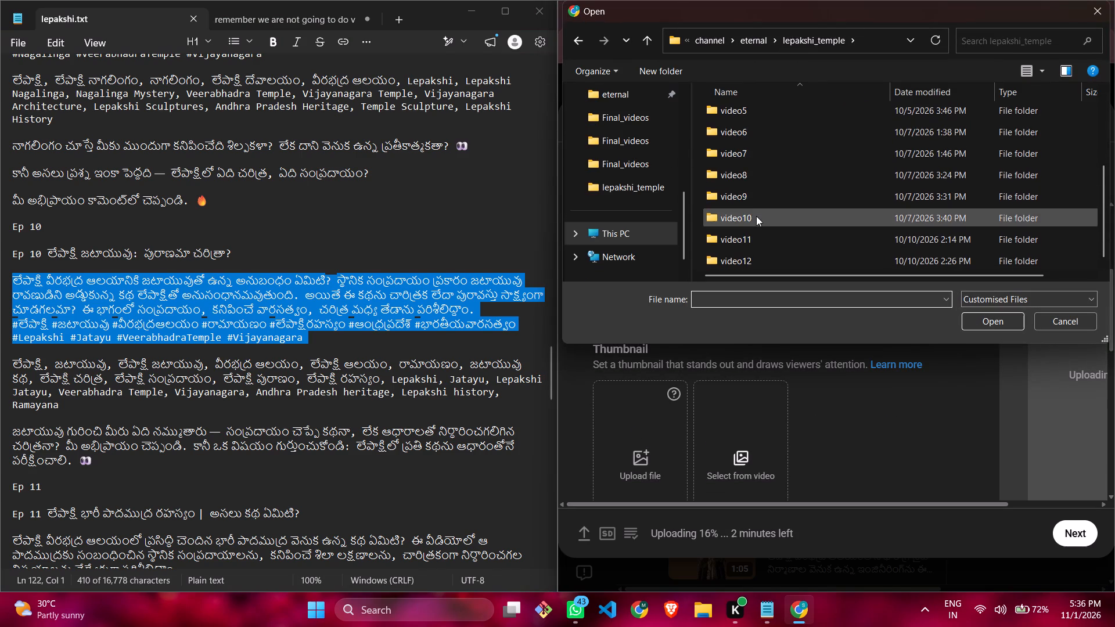
pyautogui.doubleClick(756, 217)
pyautogui.click(761, 194)
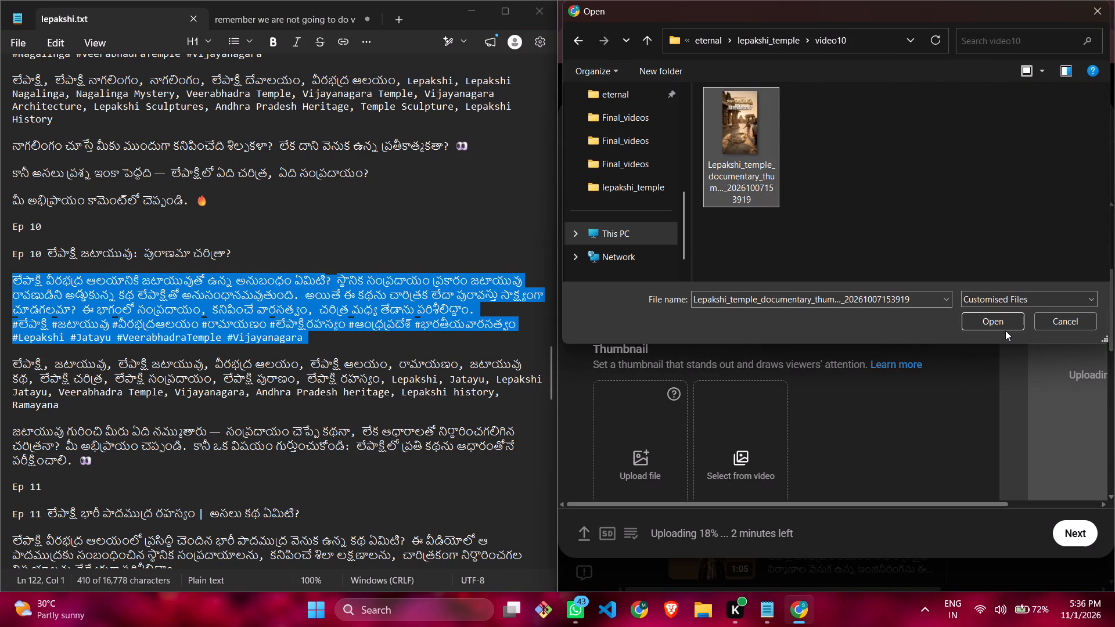
pyautogui.click(1005, 323)
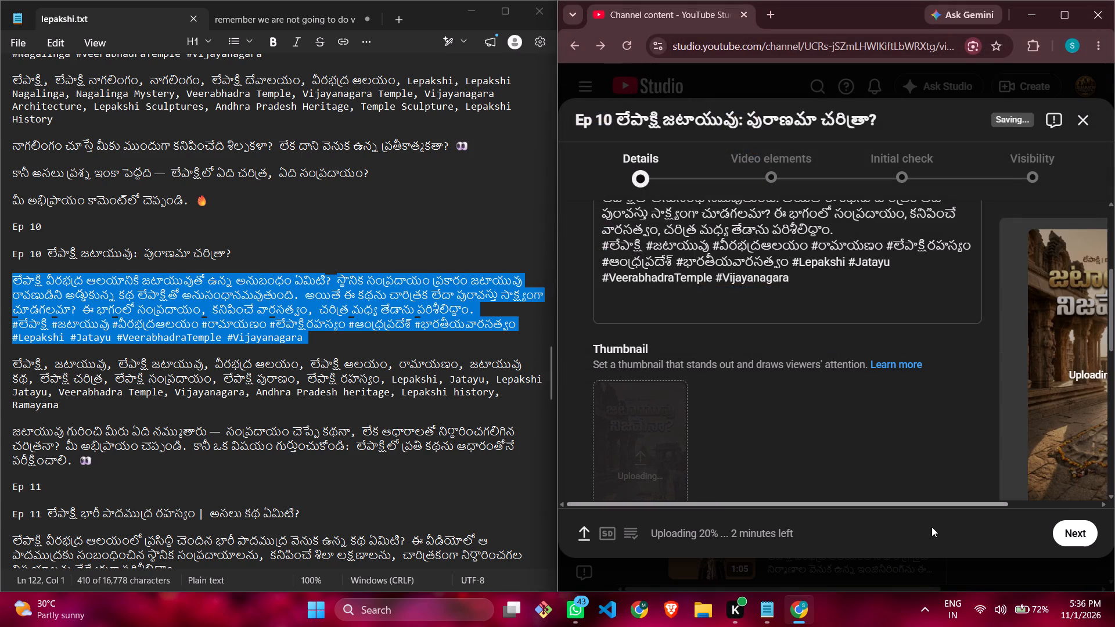
pyautogui.moveTo(944, 504); pyautogui.dragTo(1064, 500)
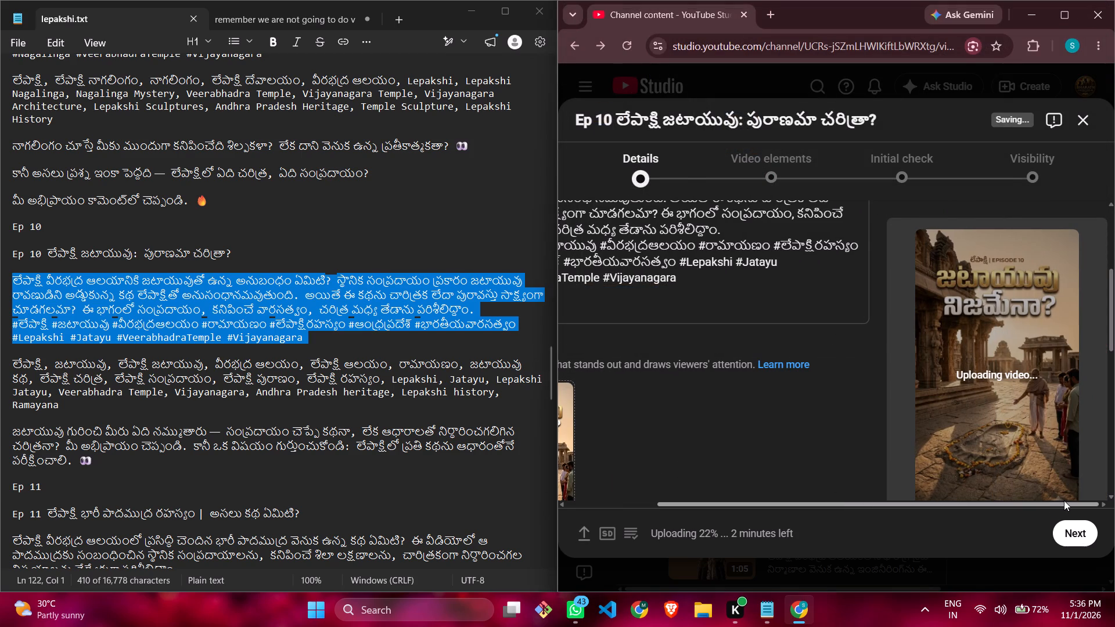
pyautogui.moveTo(1064, 500); pyautogui.dragTo(1059, 500)
pyautogui.moveTo(1059, 500); pyautogui.dragTo(855, 525)
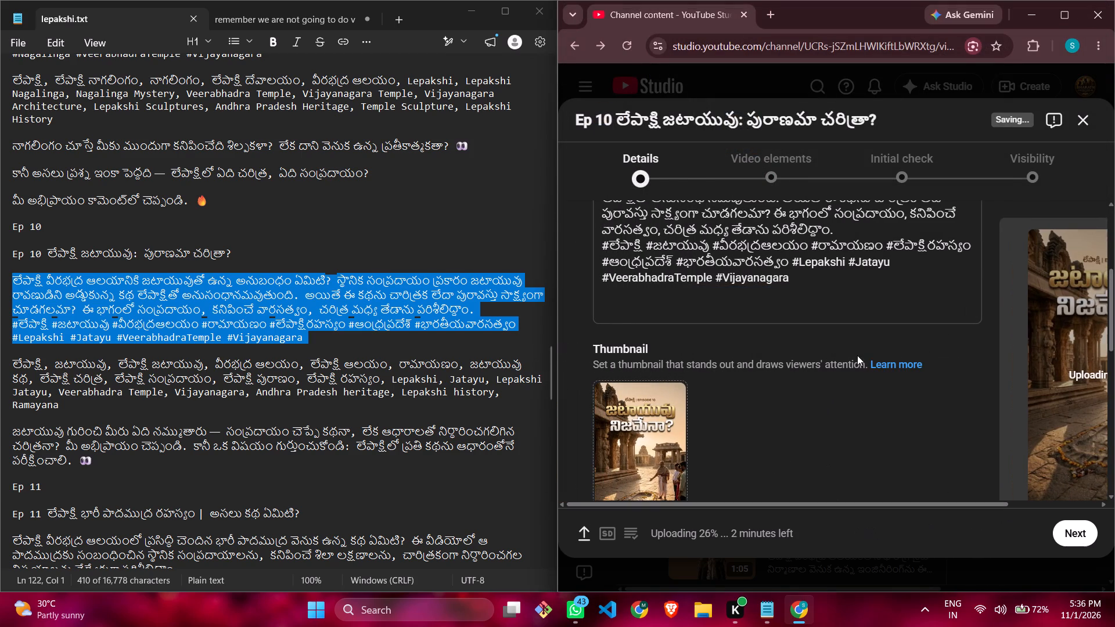
# Expand the additional details and add the Ep 10 comma-separated tags from lepakshi.txt, from లేపాక్షి through Ramayana.
pyautogui.scroll(-1, 896, 320)
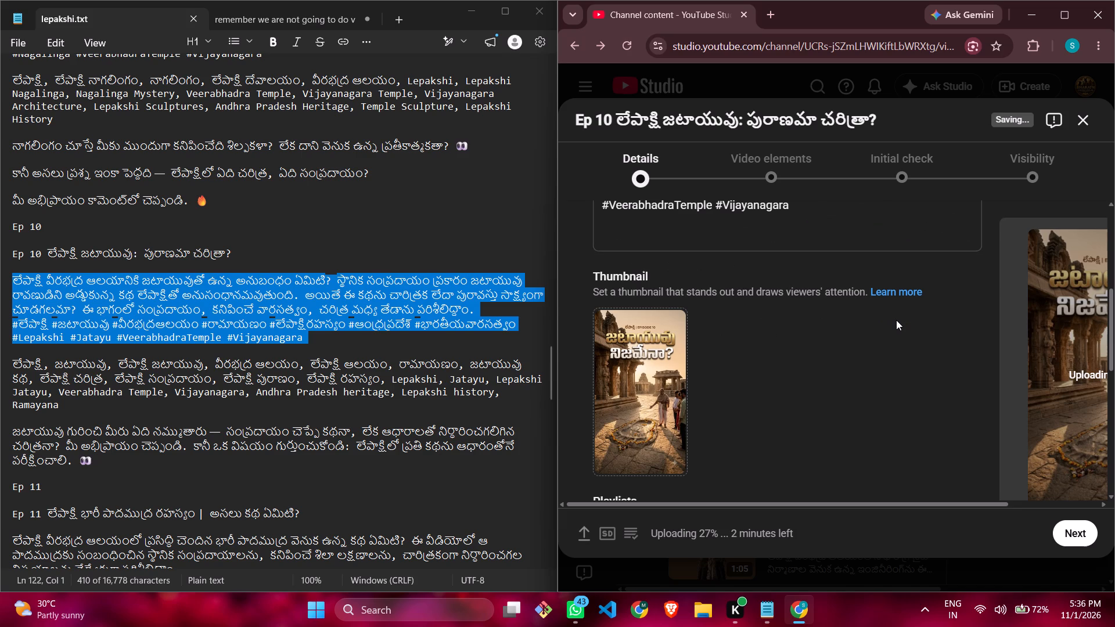
pyautogui.scroll(-7, 896, 320)
pyautogui.click(637, 426)
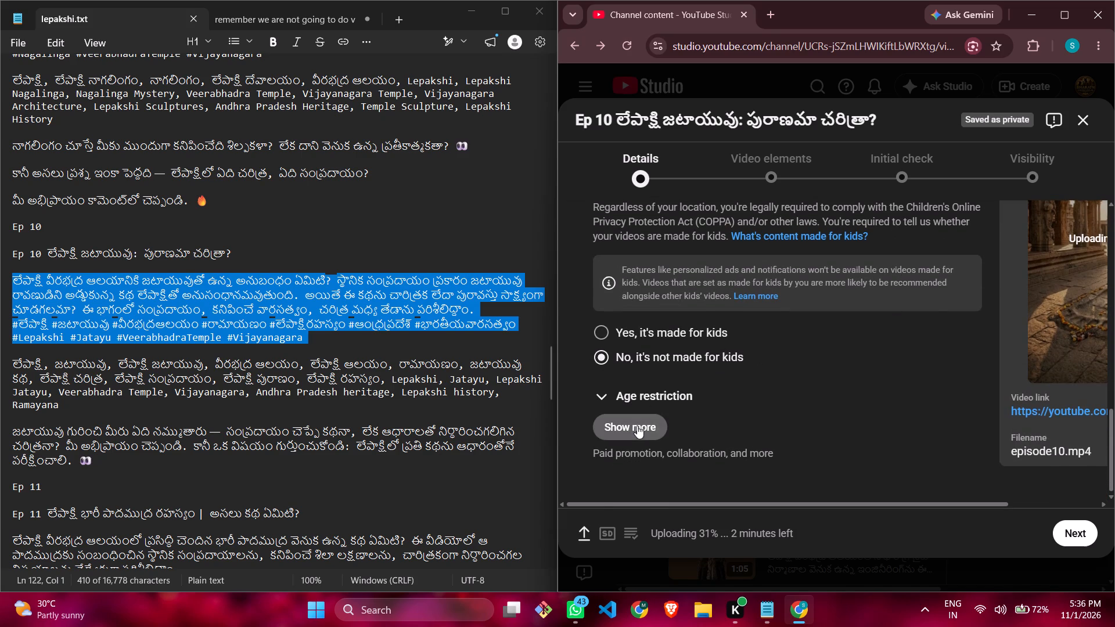
pyautogui.scroll(-10, 780, 331)
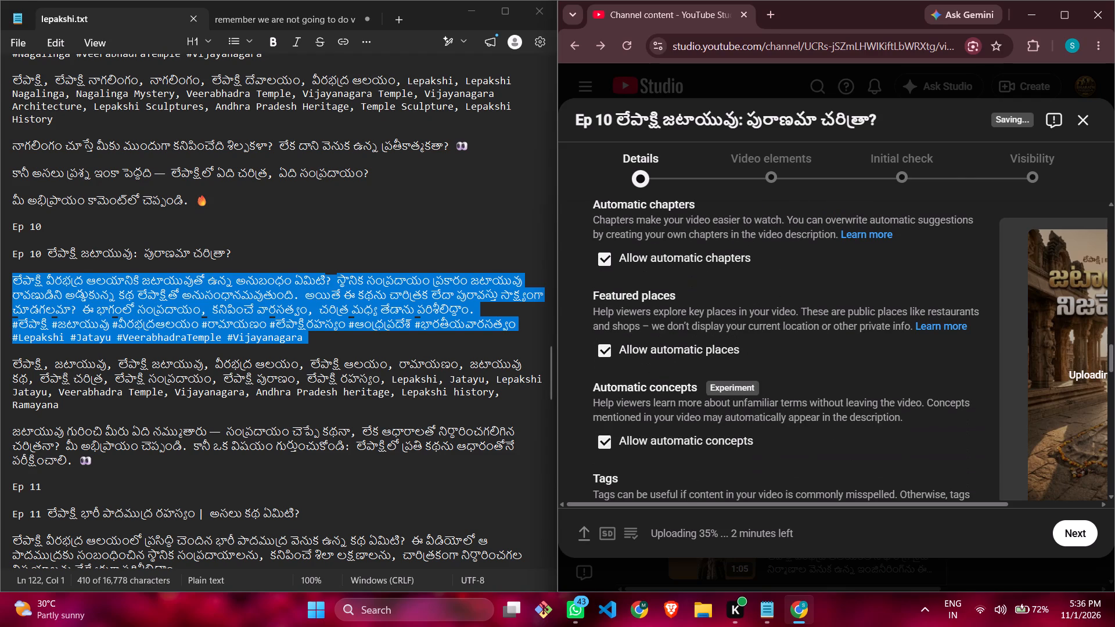
pyautogui.scroll(-2, 767, 337)
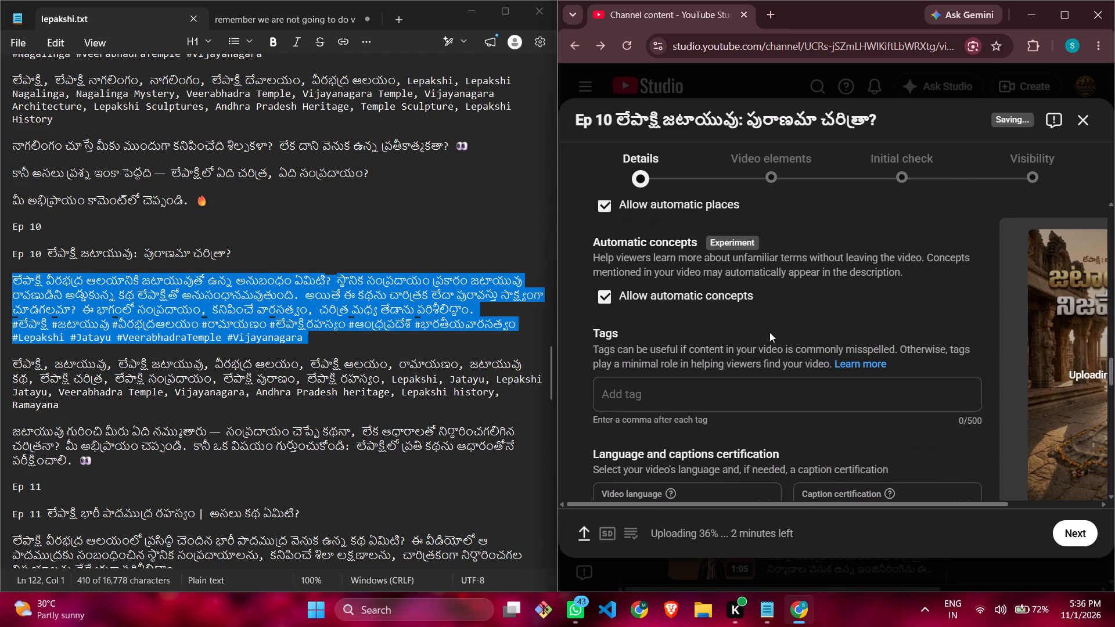
pyautogui.scroll(-2, 854, 250)
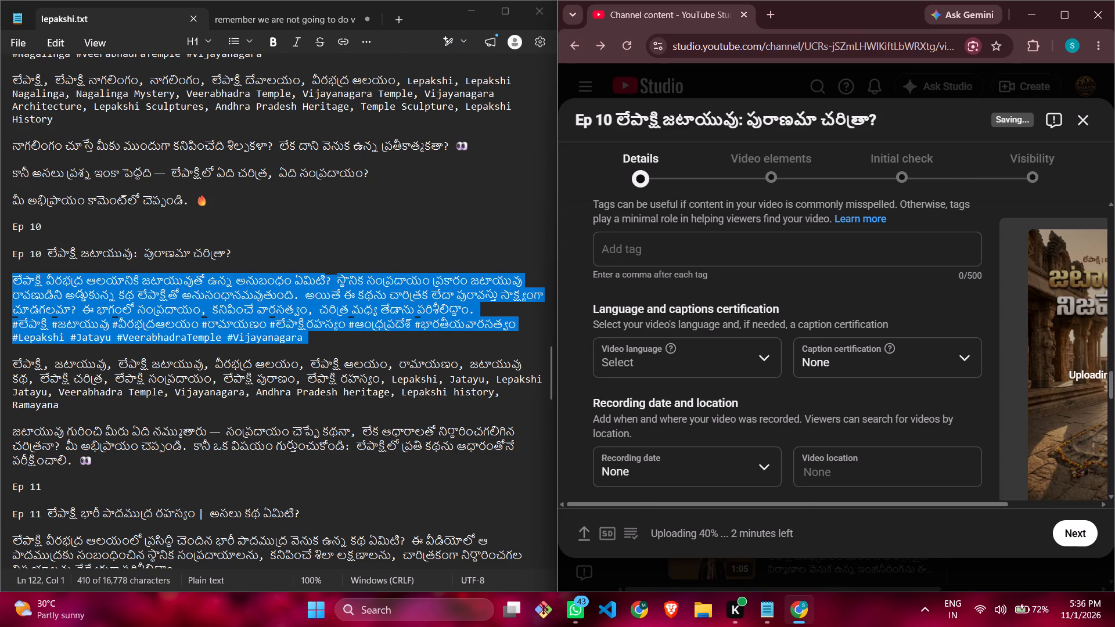
pyautogui.moveTo(17, 361); pyautogui.dragTo(66, 409)
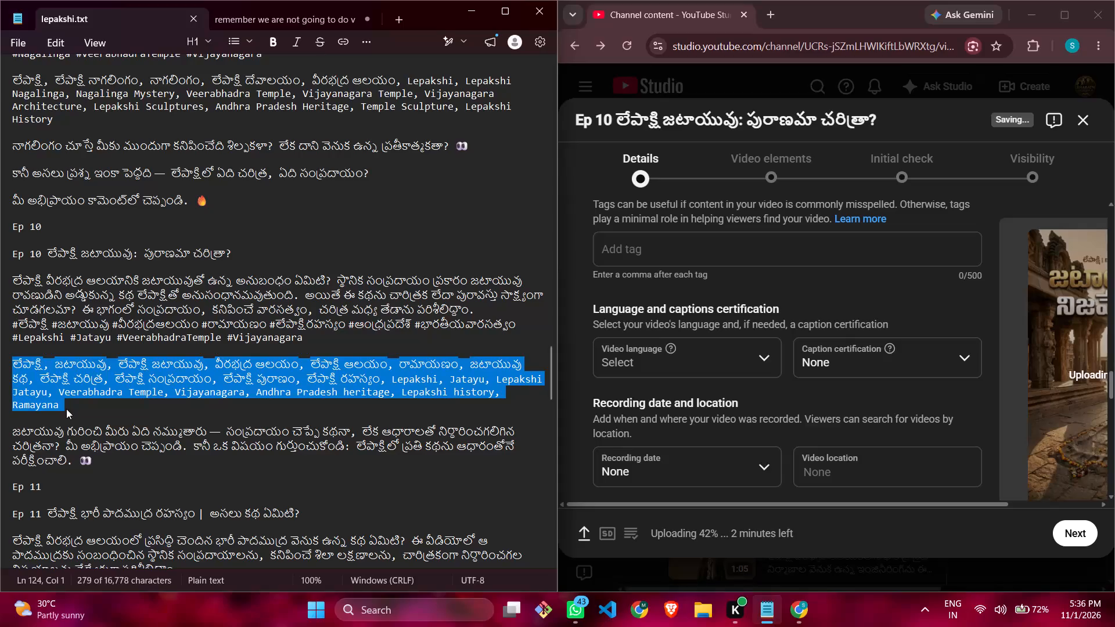
pyautogui.hotkey('ctrl', 'c')
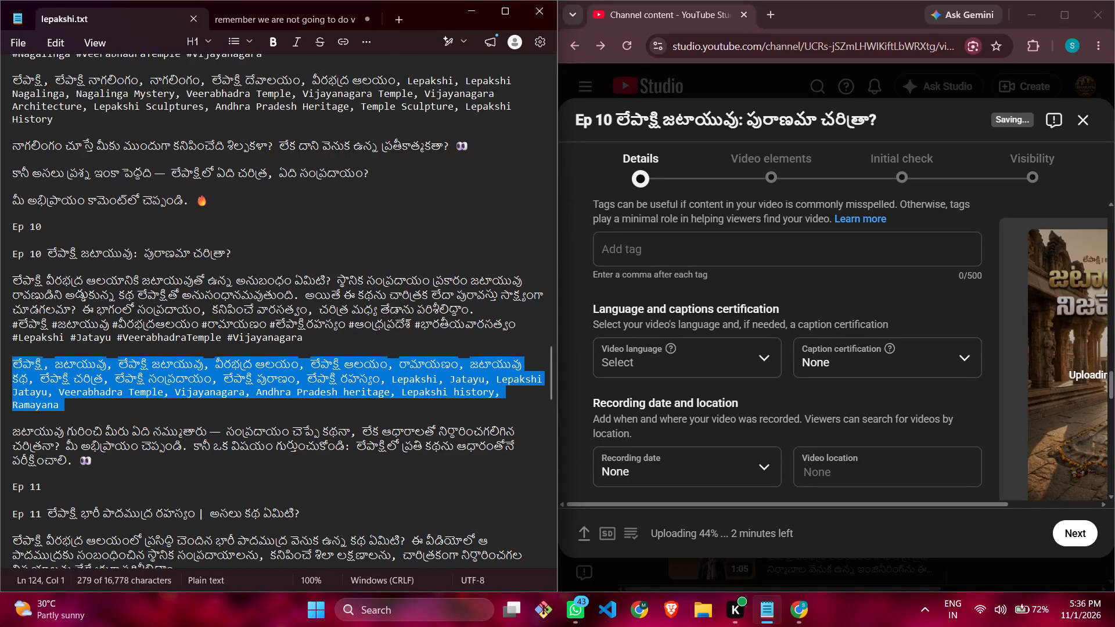
pyautogui.click(690, 251)
pyautogui.hotkey('ctrl', 'v')
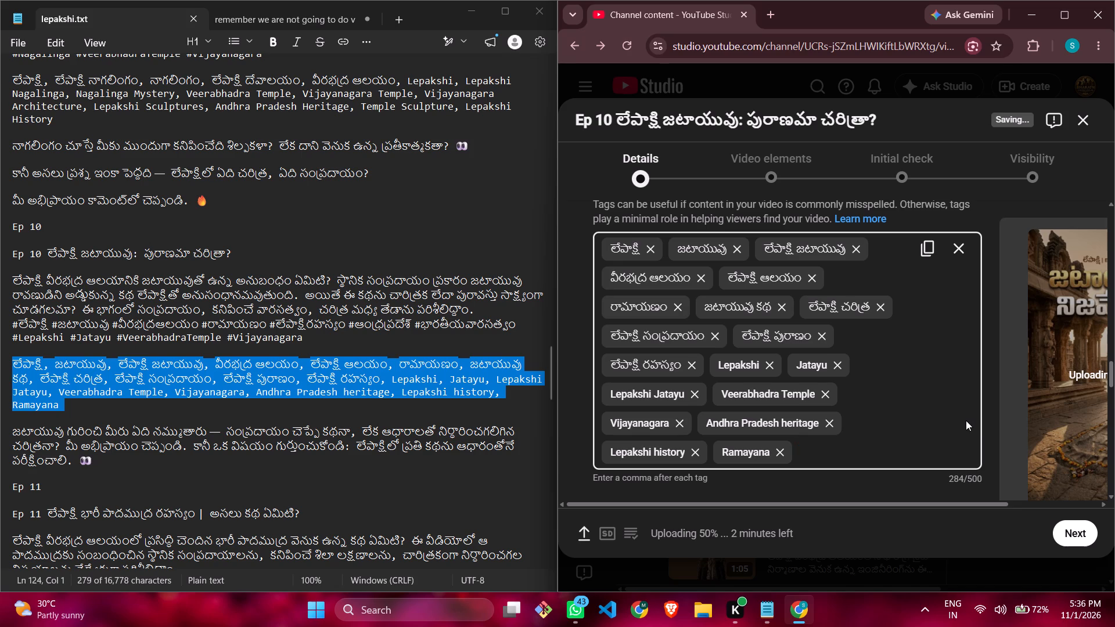
# Look over the remaining license, remixing, category and comment settings, and advance the episode 10 upload to Video elements.
pyautogui.scroll(-2, 965, 420)
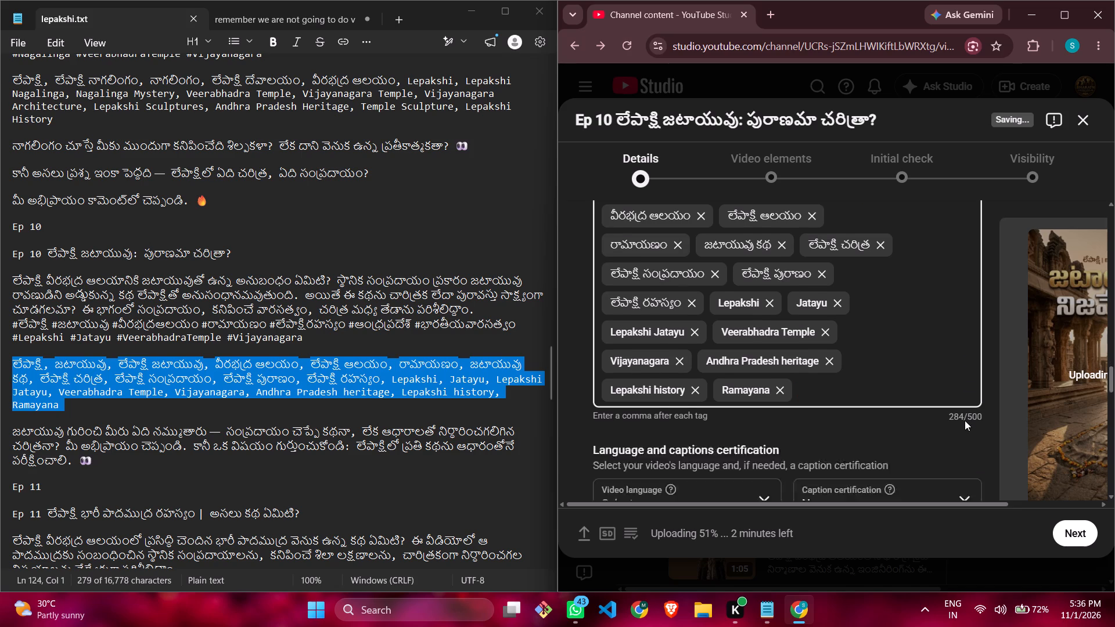
pyautogui.scroll(-2, 965, 420)
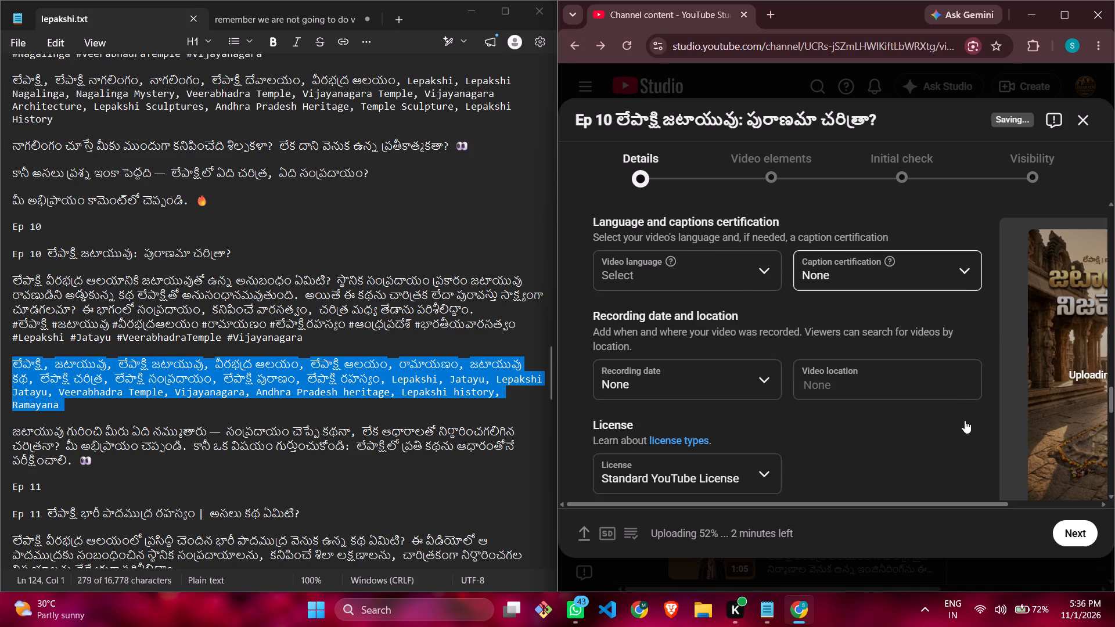
pyautogui.scroll(-2, 965, 420)
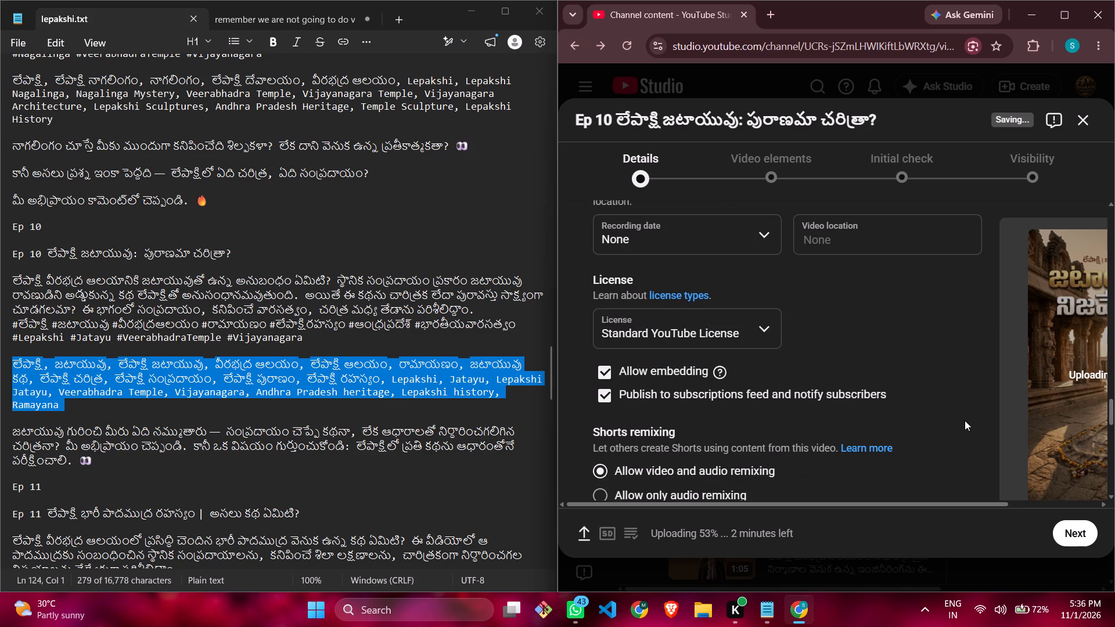
pyautogui.scroll(-4, 965, 420)
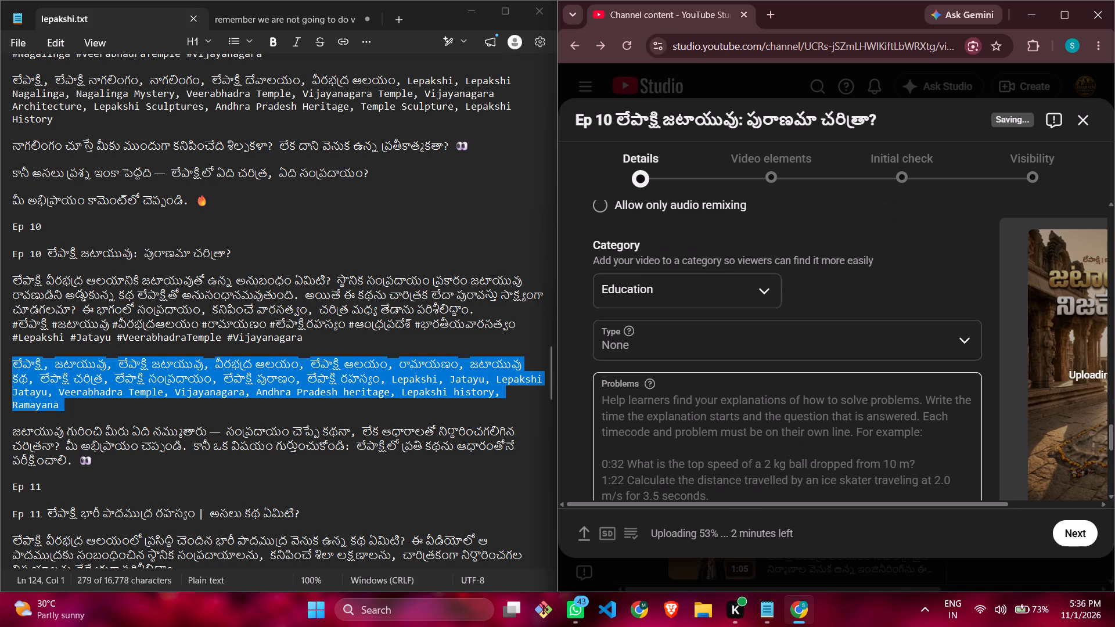
pyautogui.scroll(-2, 965, 420)
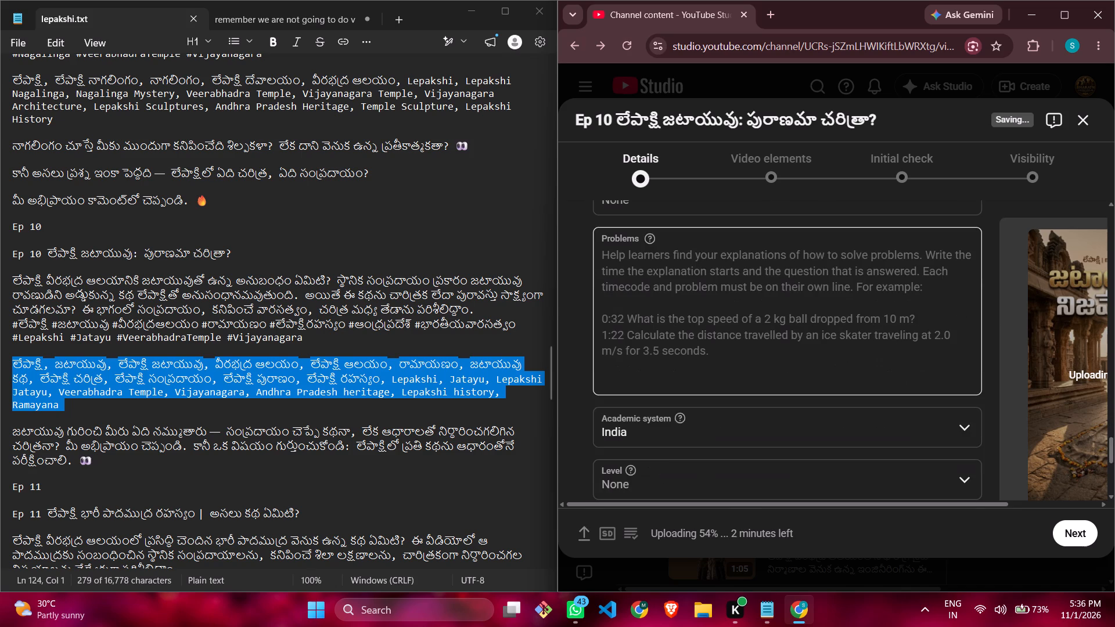
pyautogui.scroll(-7, 965, 420)
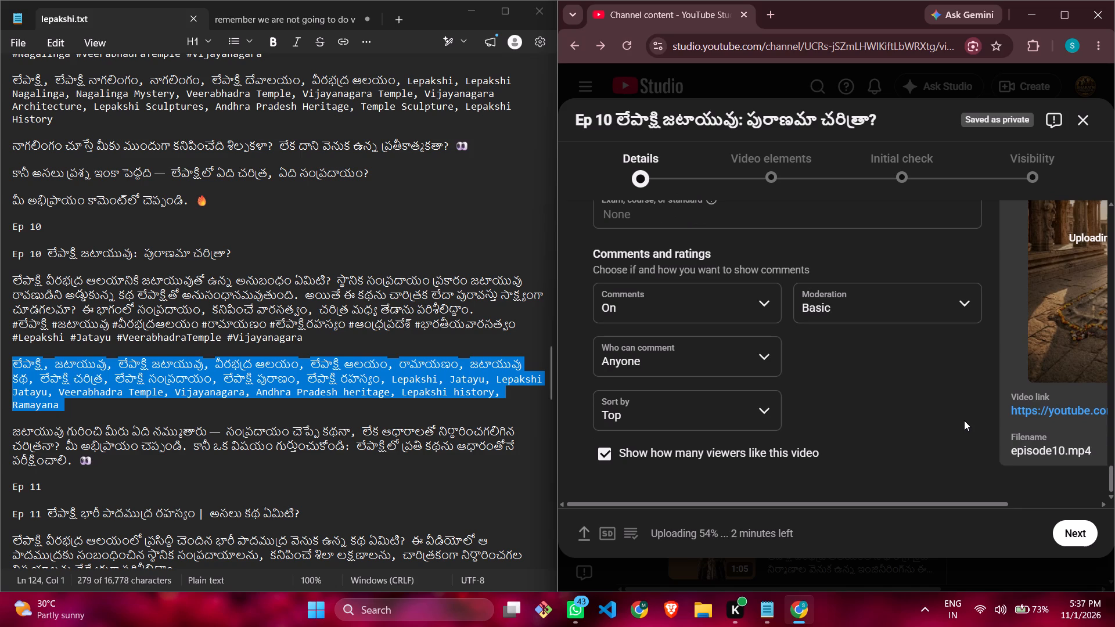
pyautogui.click(1085, 538)
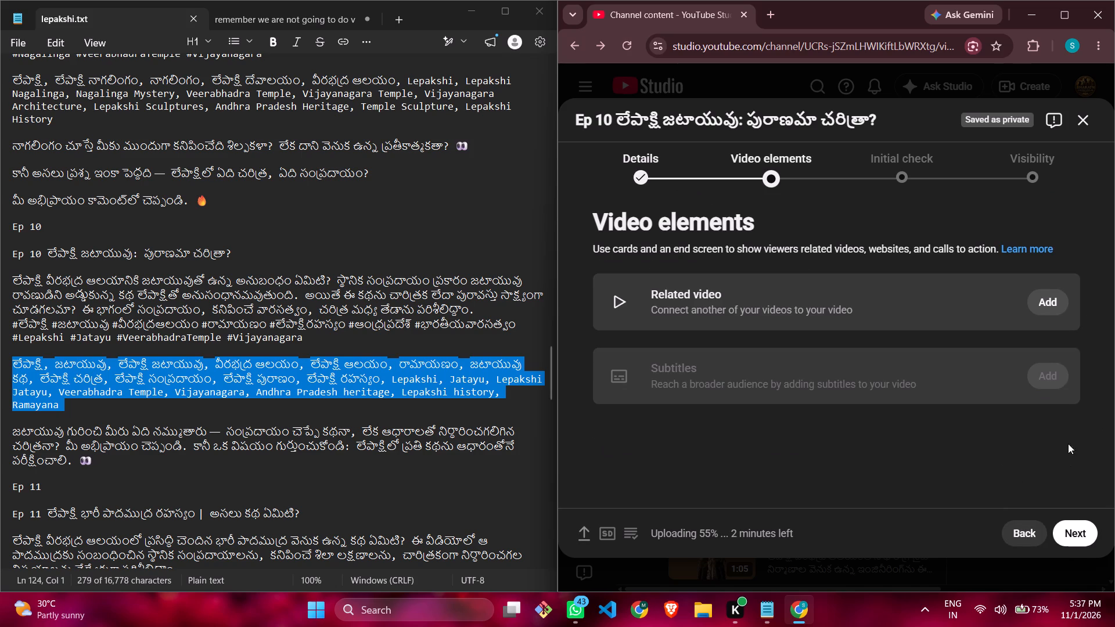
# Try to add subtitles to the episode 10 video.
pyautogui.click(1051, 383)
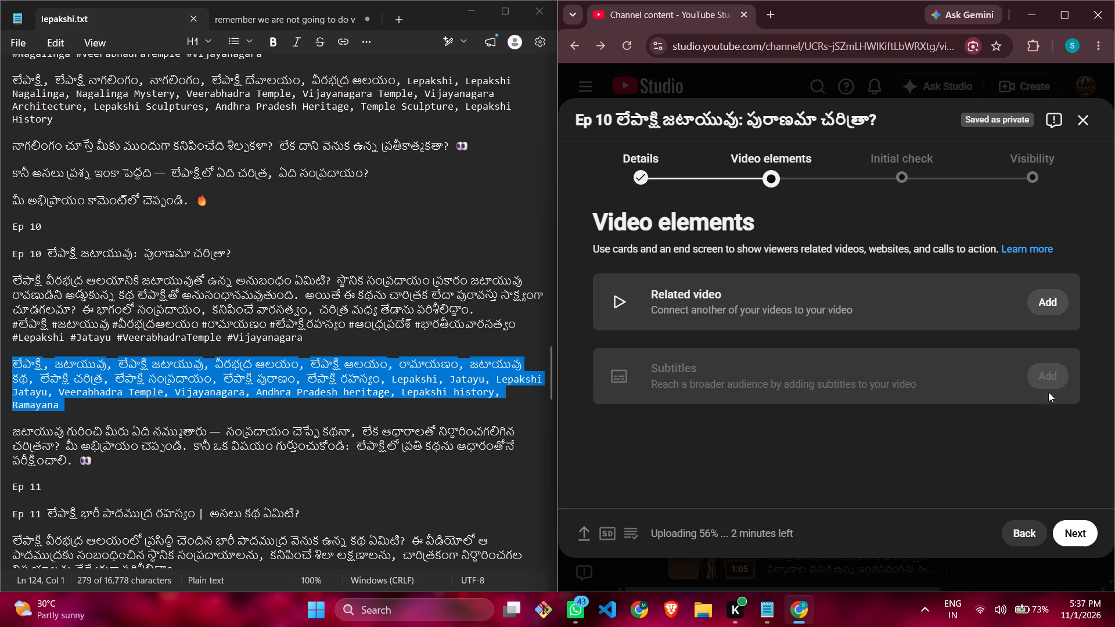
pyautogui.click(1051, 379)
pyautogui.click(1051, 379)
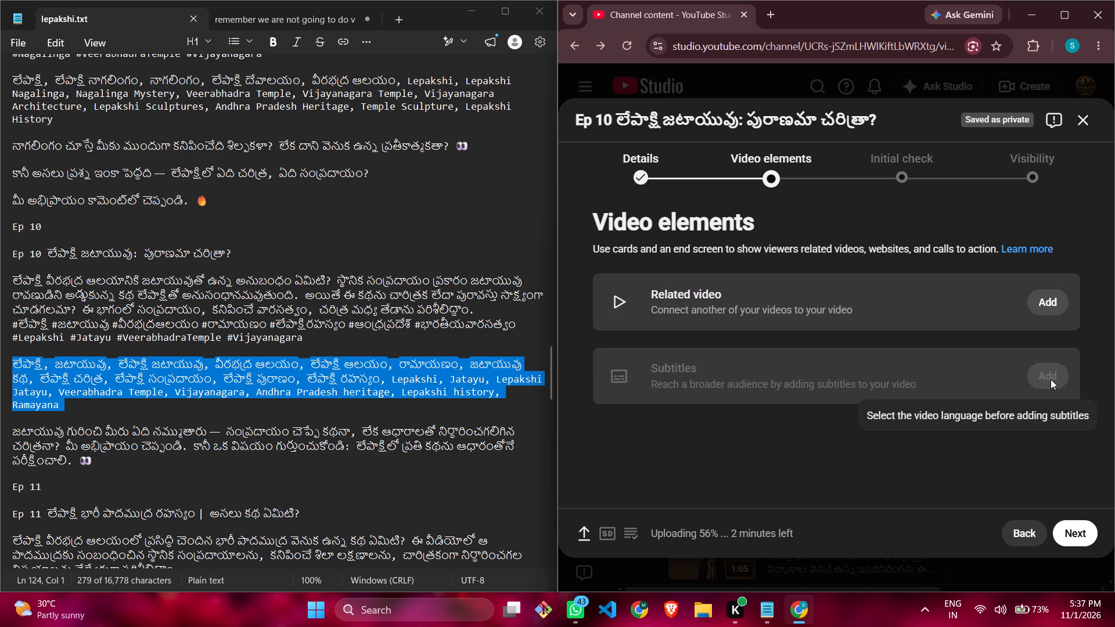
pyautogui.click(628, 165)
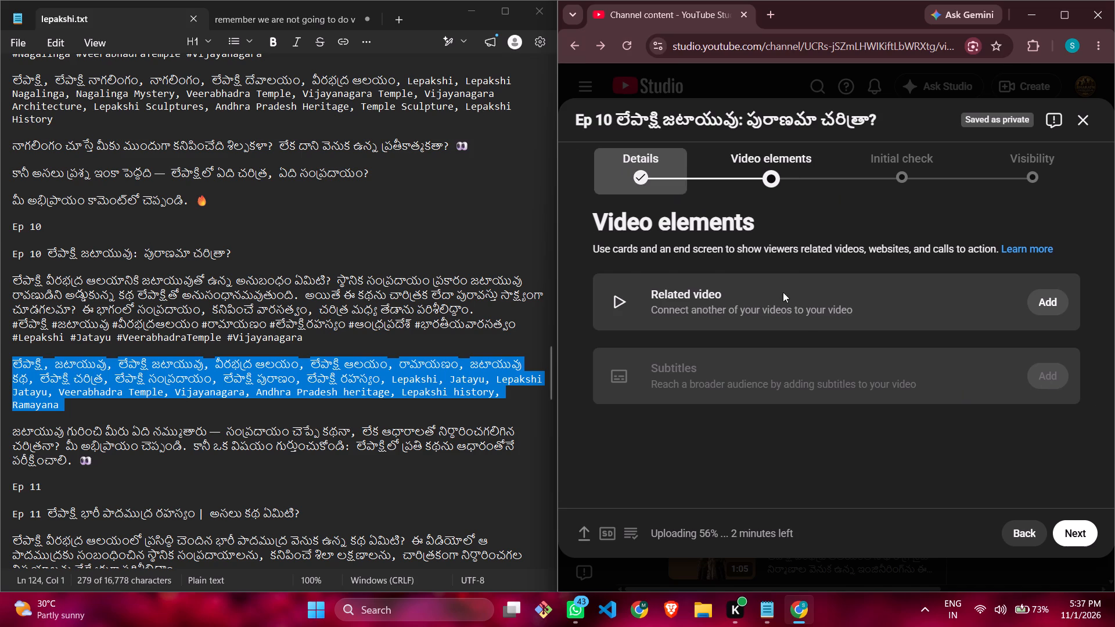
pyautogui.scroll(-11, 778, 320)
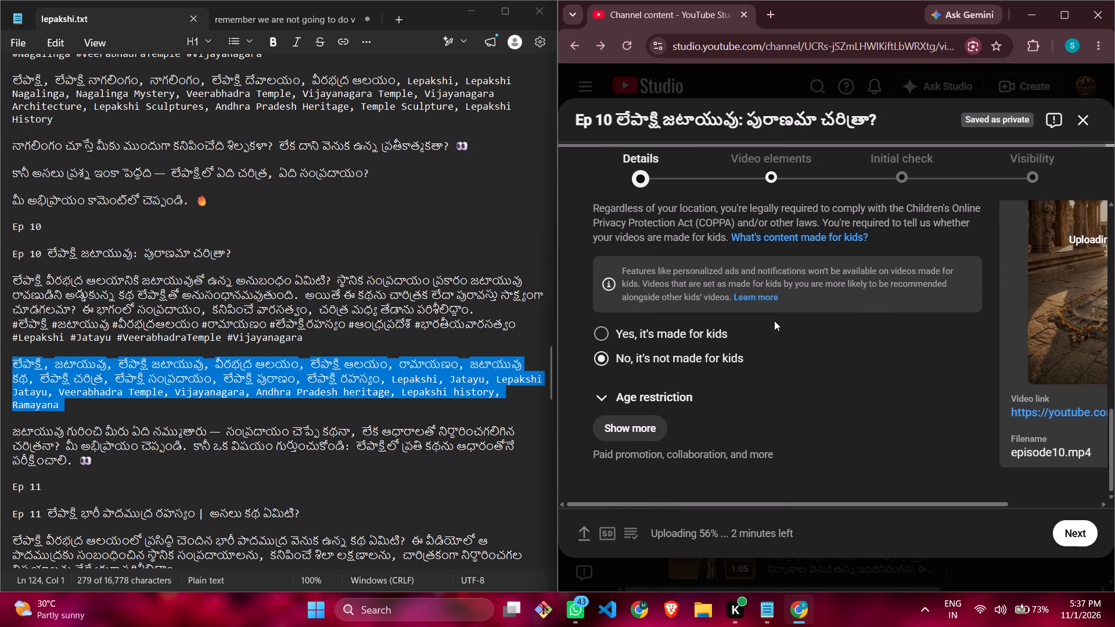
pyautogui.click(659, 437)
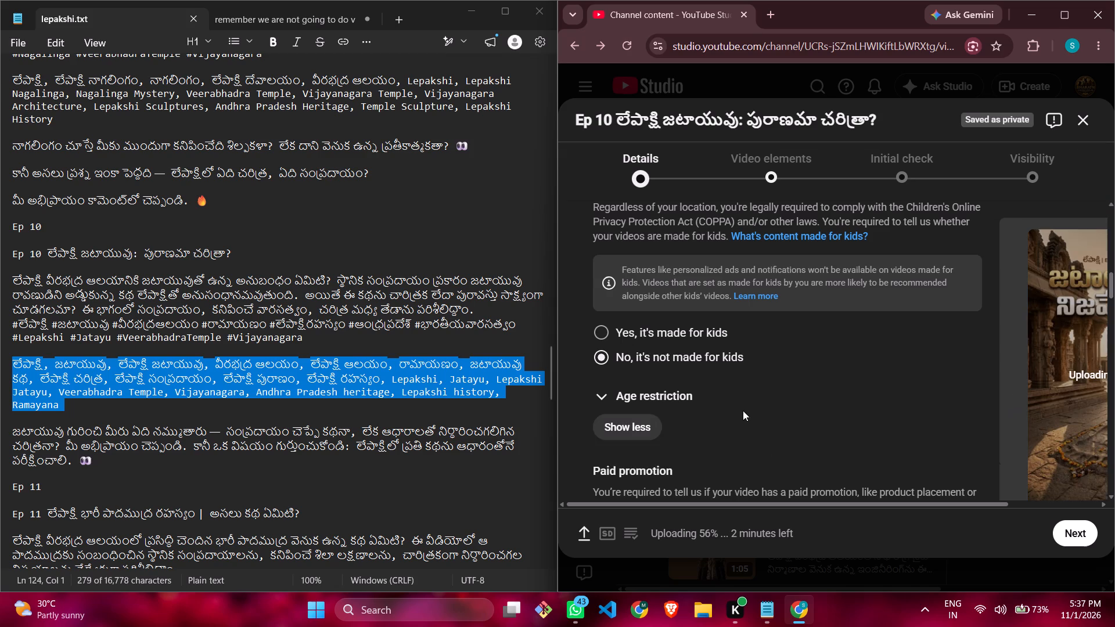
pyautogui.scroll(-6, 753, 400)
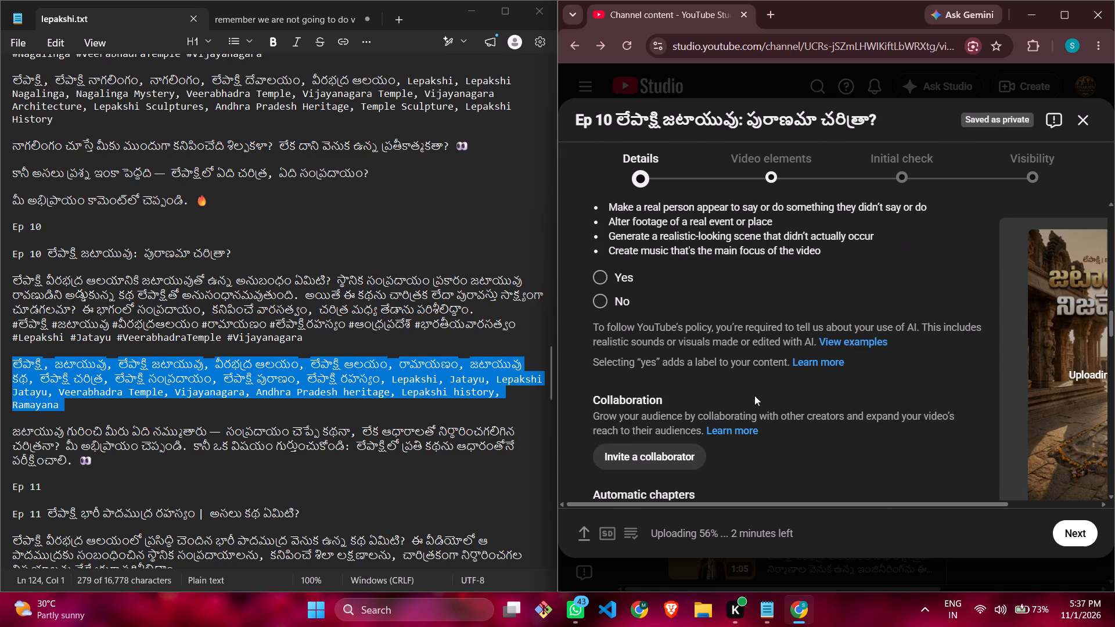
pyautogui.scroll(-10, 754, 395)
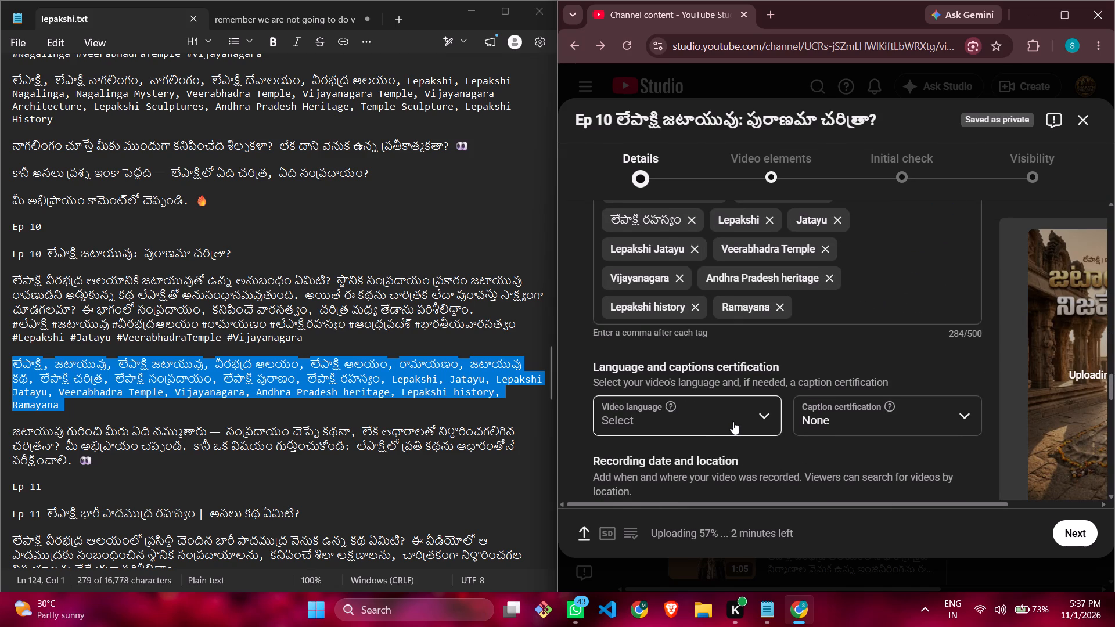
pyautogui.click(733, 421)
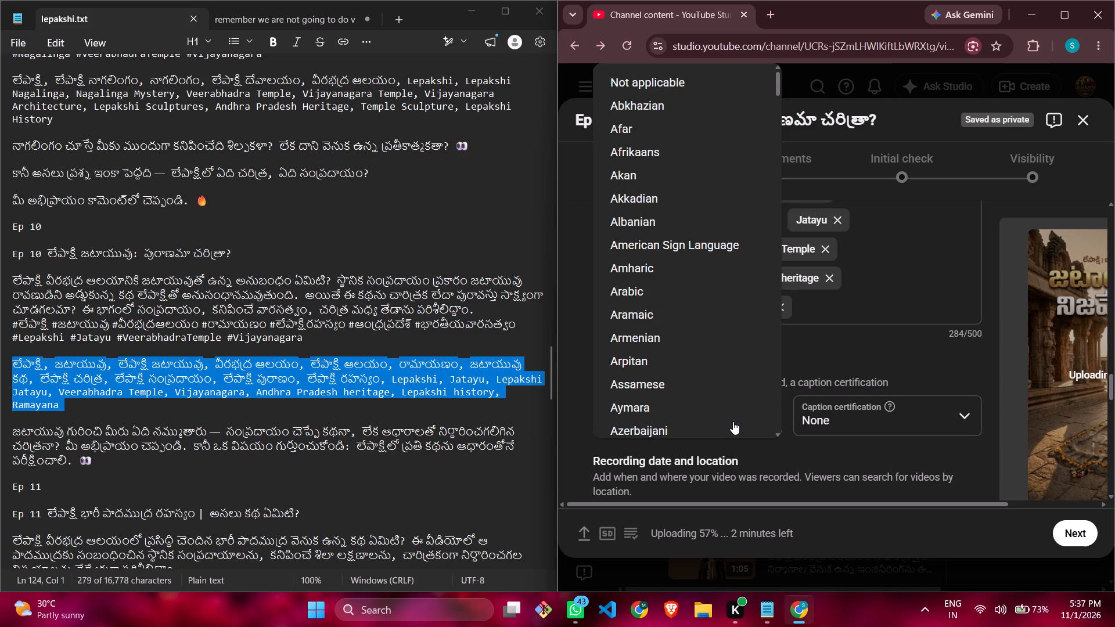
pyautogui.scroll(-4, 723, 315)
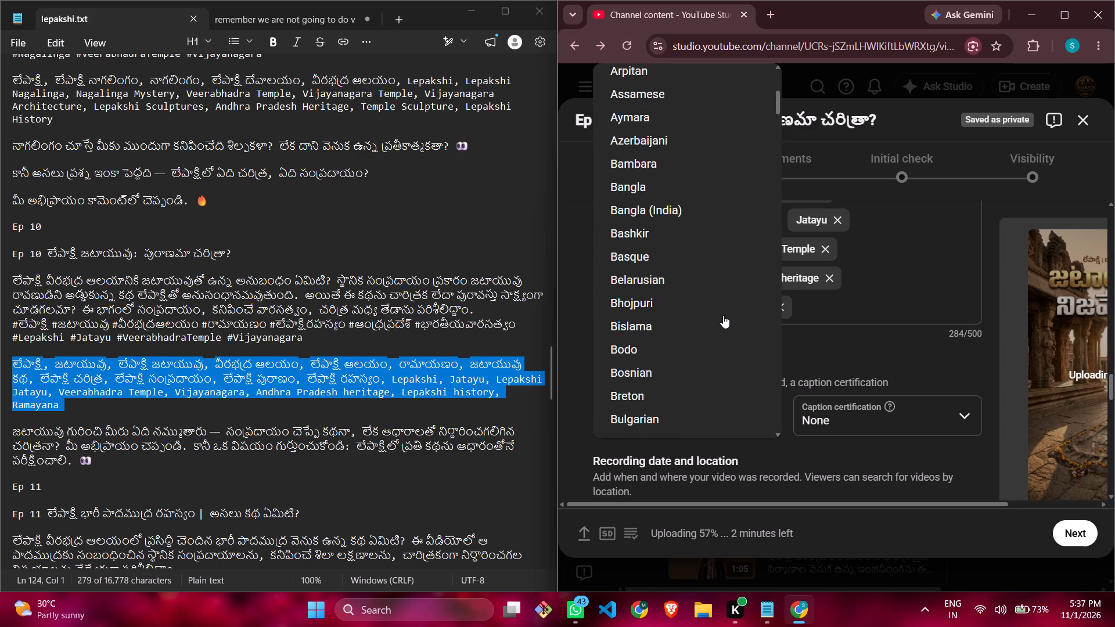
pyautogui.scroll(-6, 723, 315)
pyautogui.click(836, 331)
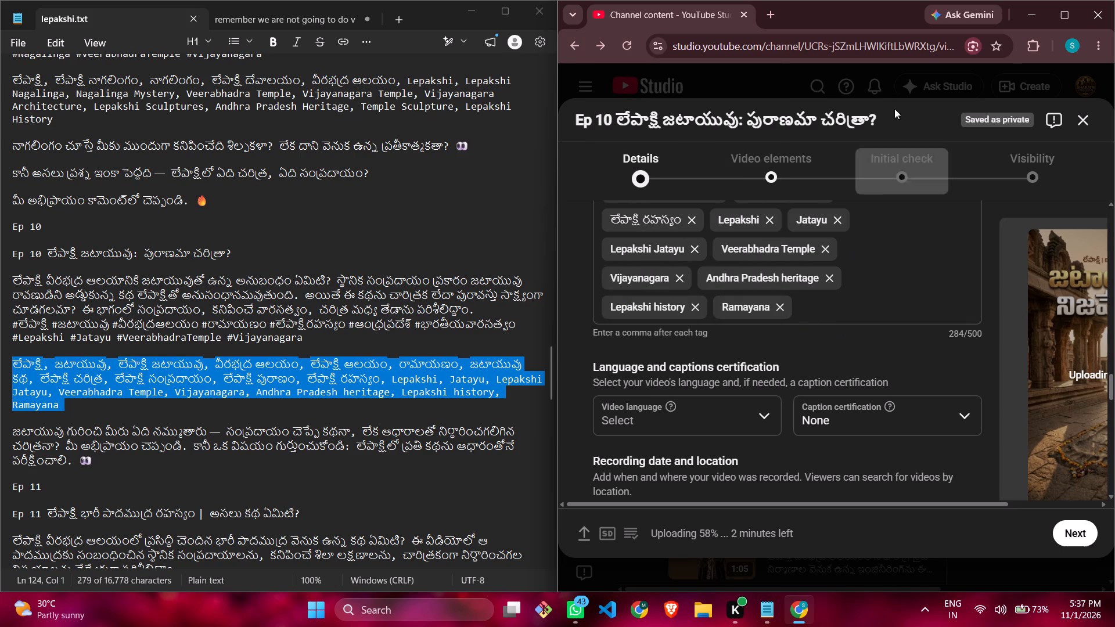
# Advance the episode 10 upload to Visibility and schedule it as public with the date Nov 3, 2026.
pyautogui.click(908, 152)
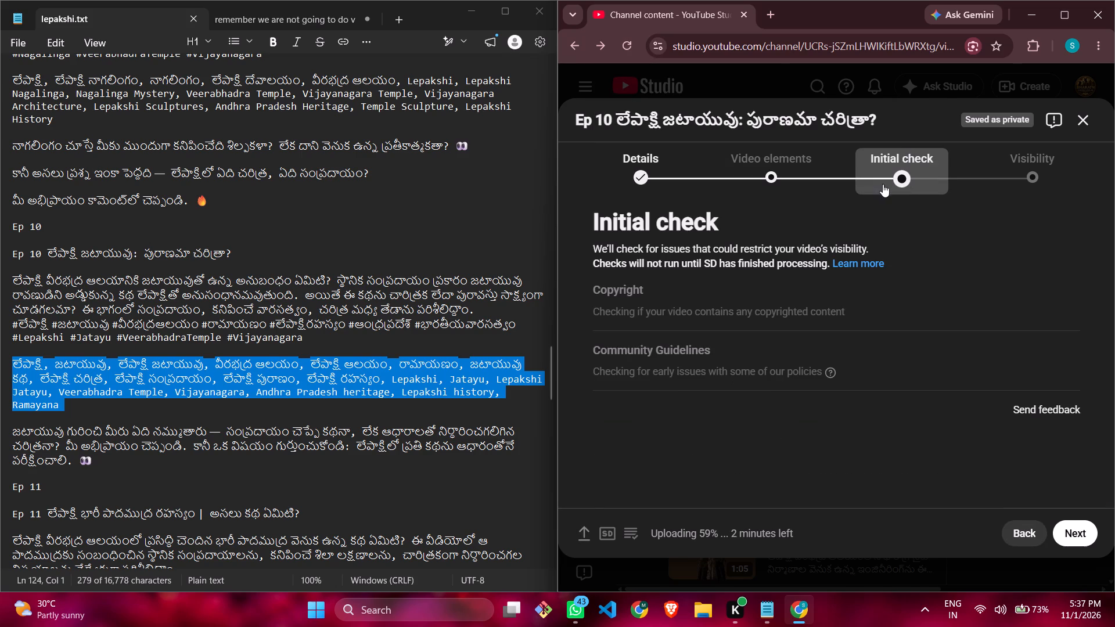
pyautogui.click(1052, 168)
pyautogui.click(635, 414)
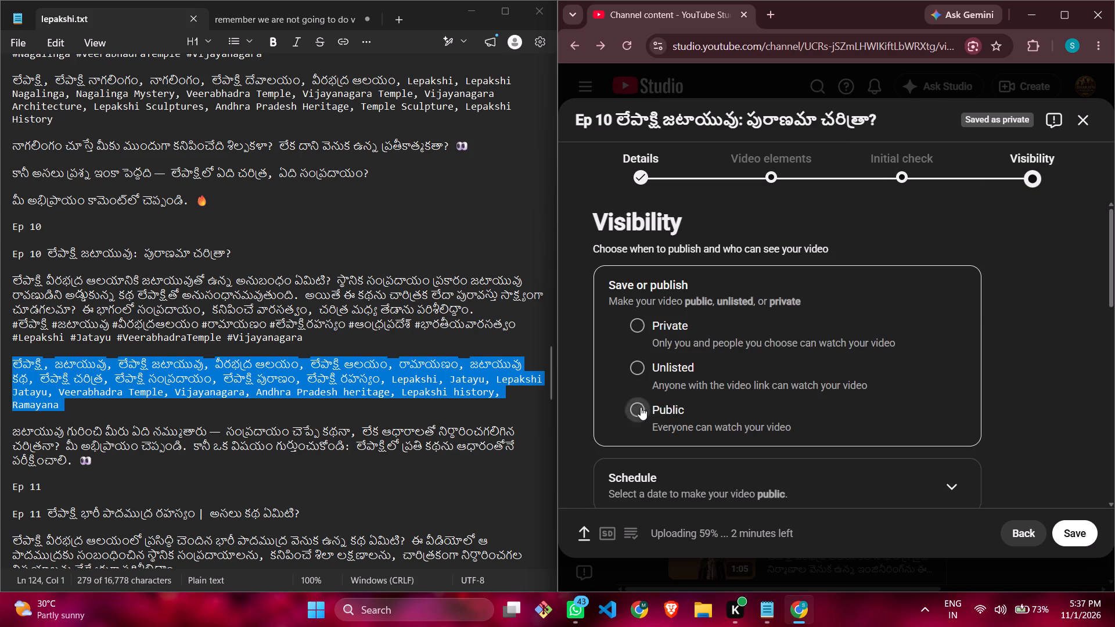
pyautogui.scroll(-3, 840, 265)
pyautogui.click(843, 305)
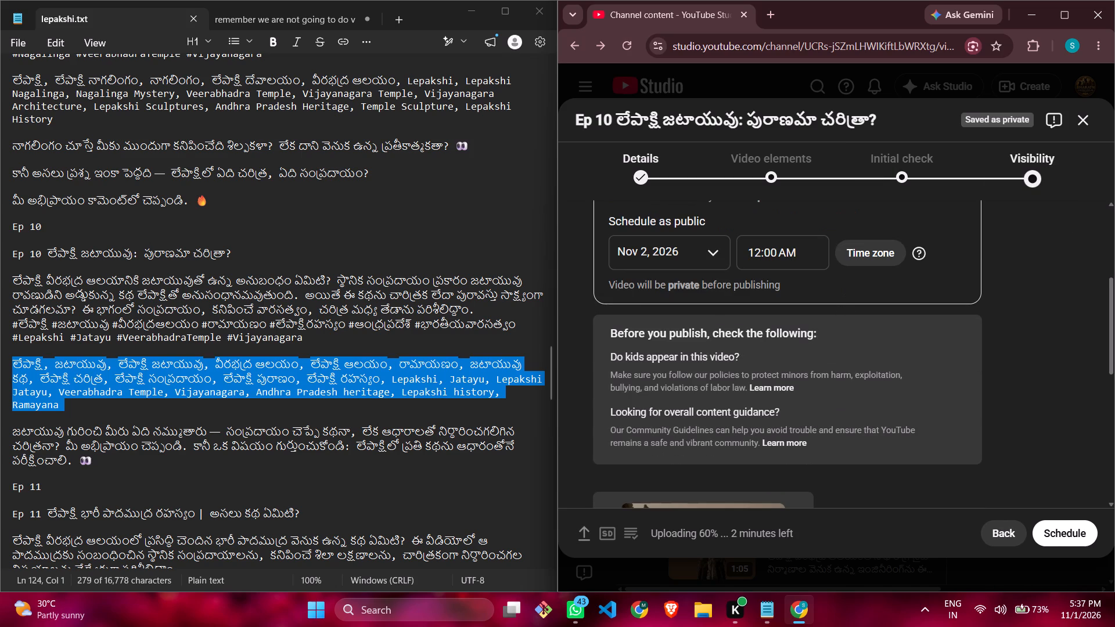
pyautogui.click(706, 250)
pyautogui.click(683, 332)
# Set the scheduled publishing time for episode 10 to 5:30 PM.
pyautogui.click(814, 260)
pyautogui.scroll(-4, 770, 312)
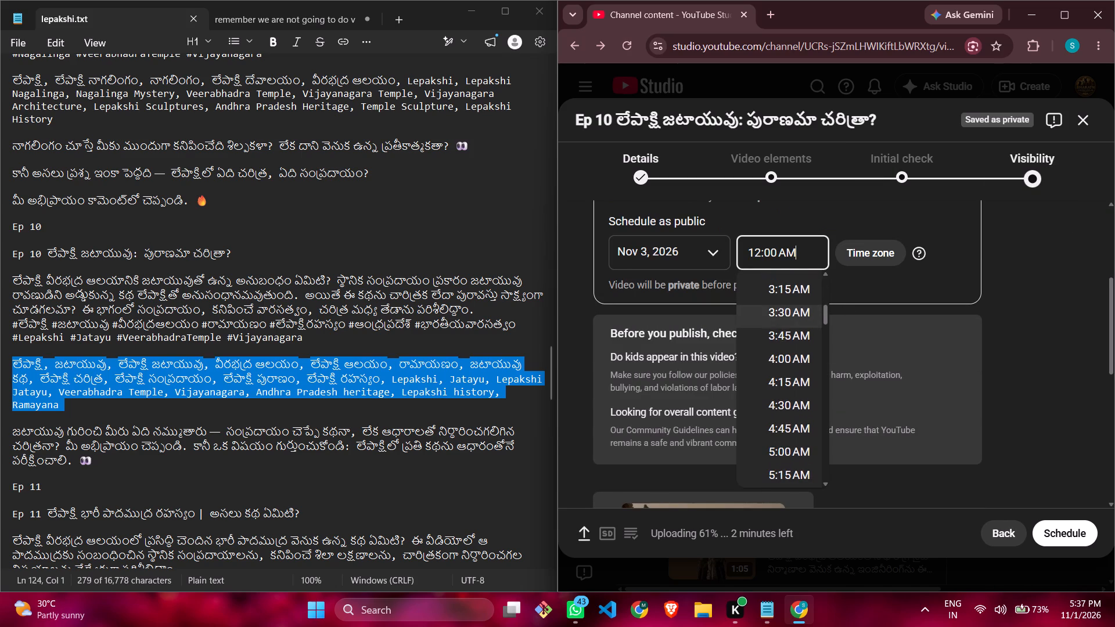
pyautogui.scroll(-2, 769, 315)
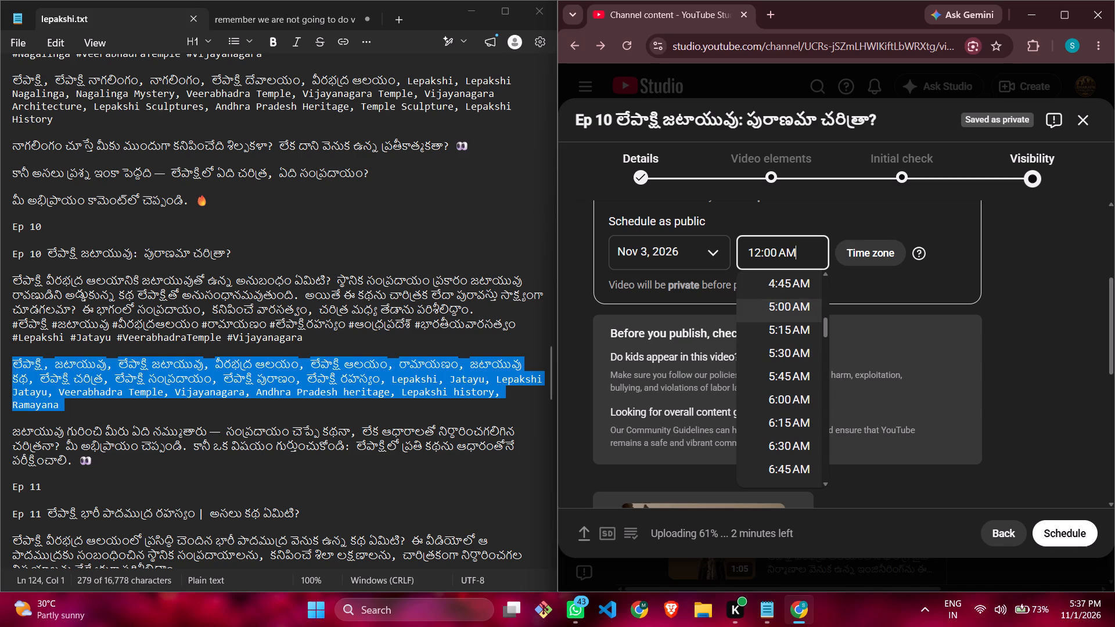
pyautogui.scroll(-4, 769, 312)
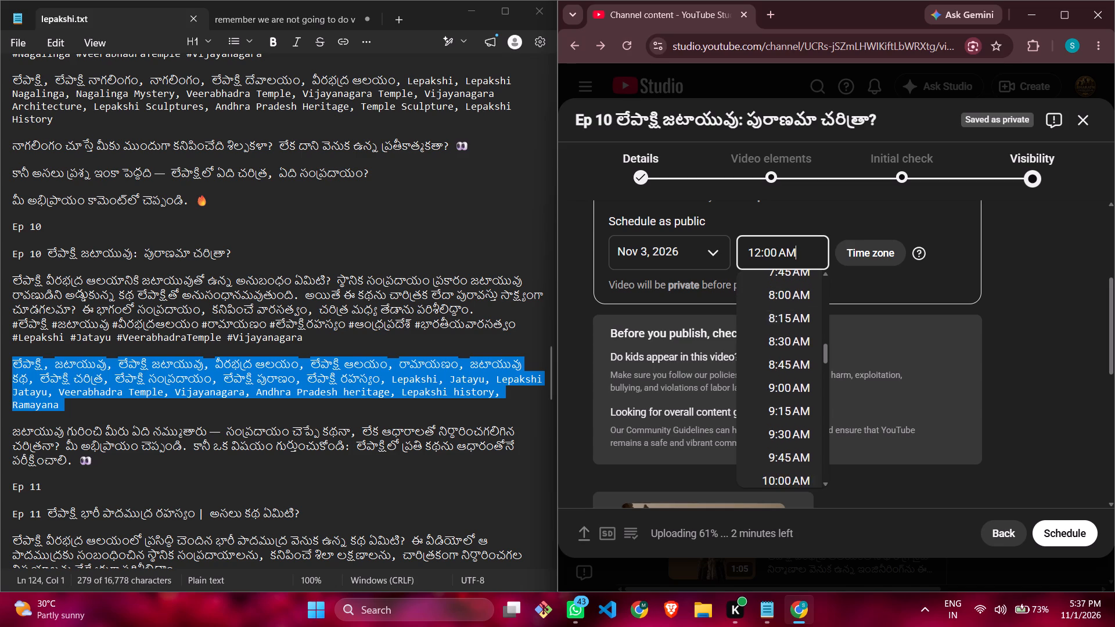
pyautogui.scroll(-6, 771, 311)
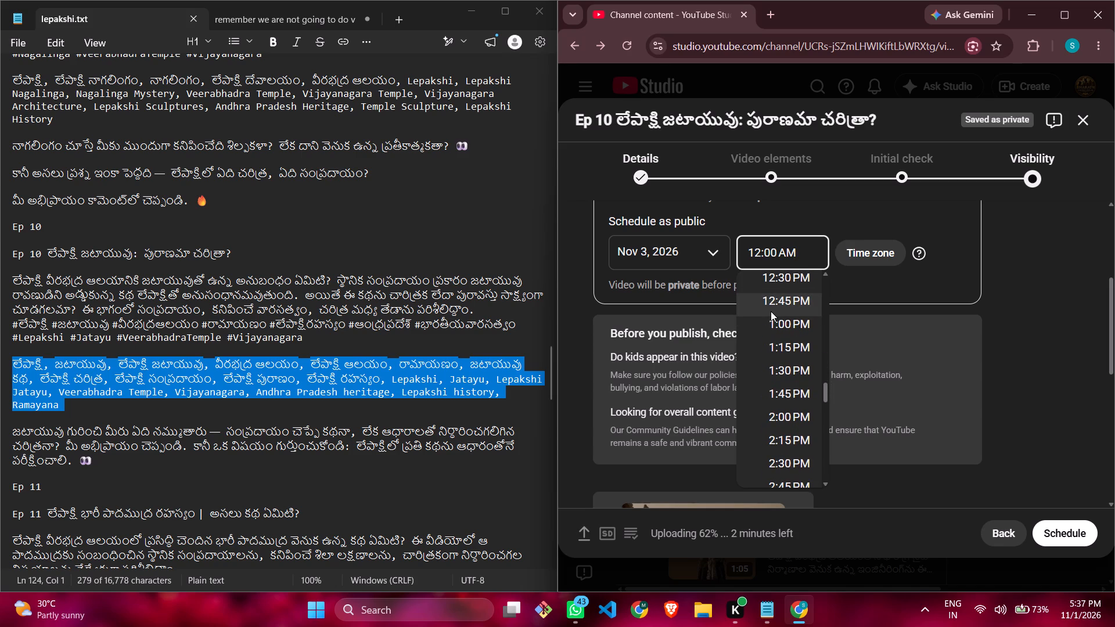
pyautogui.scroll(-2, 771, 311)
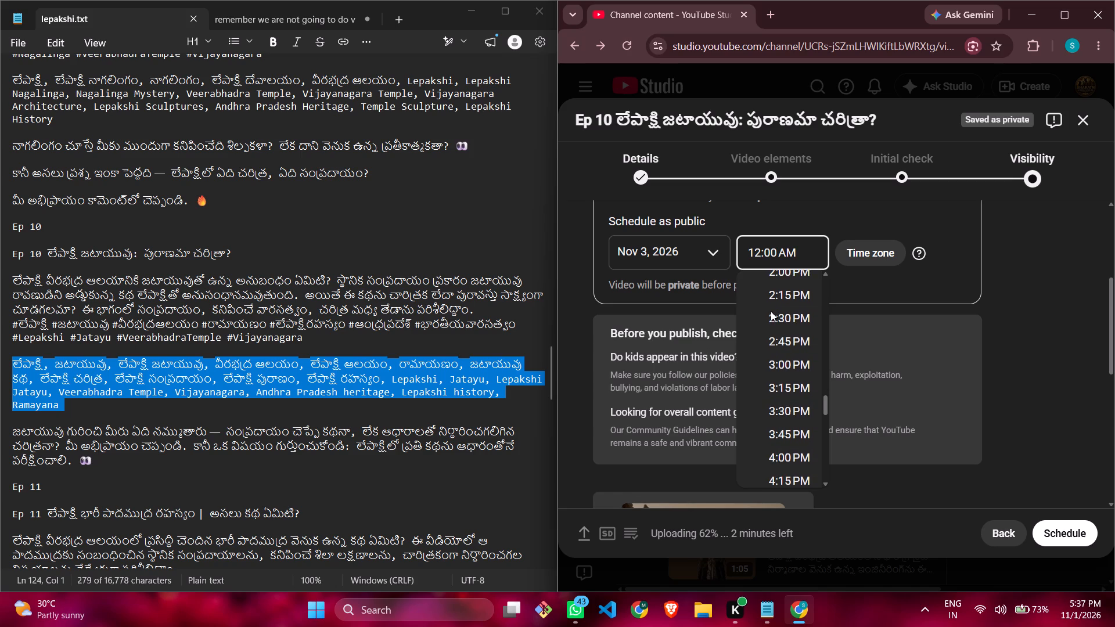
pyautogui.scroll(-4, 771, 311)
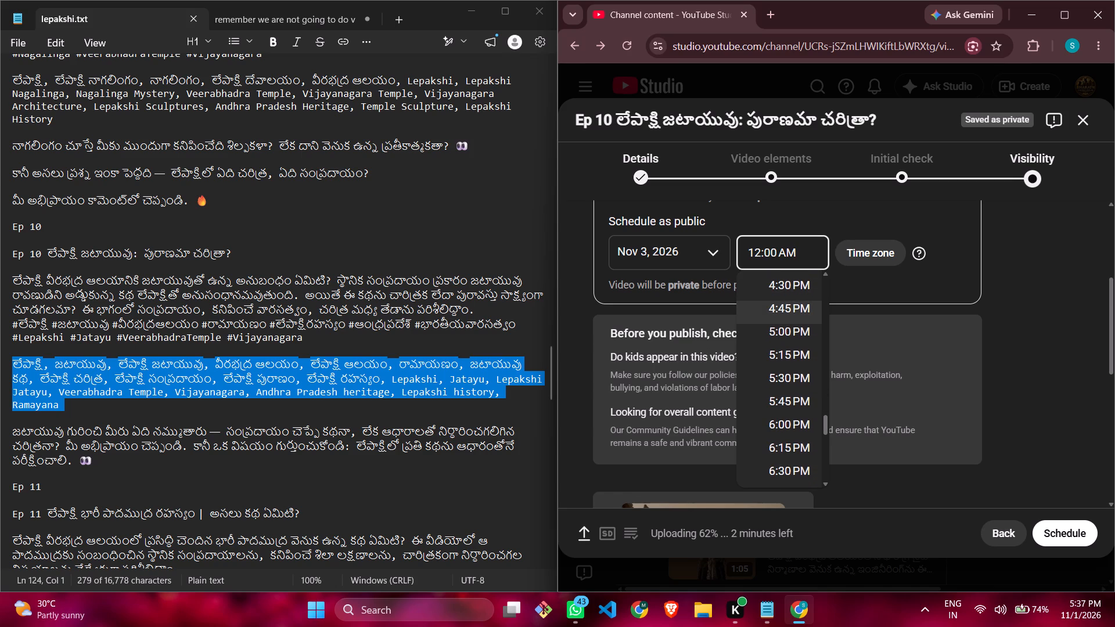
pyautogui.click(790, 311)
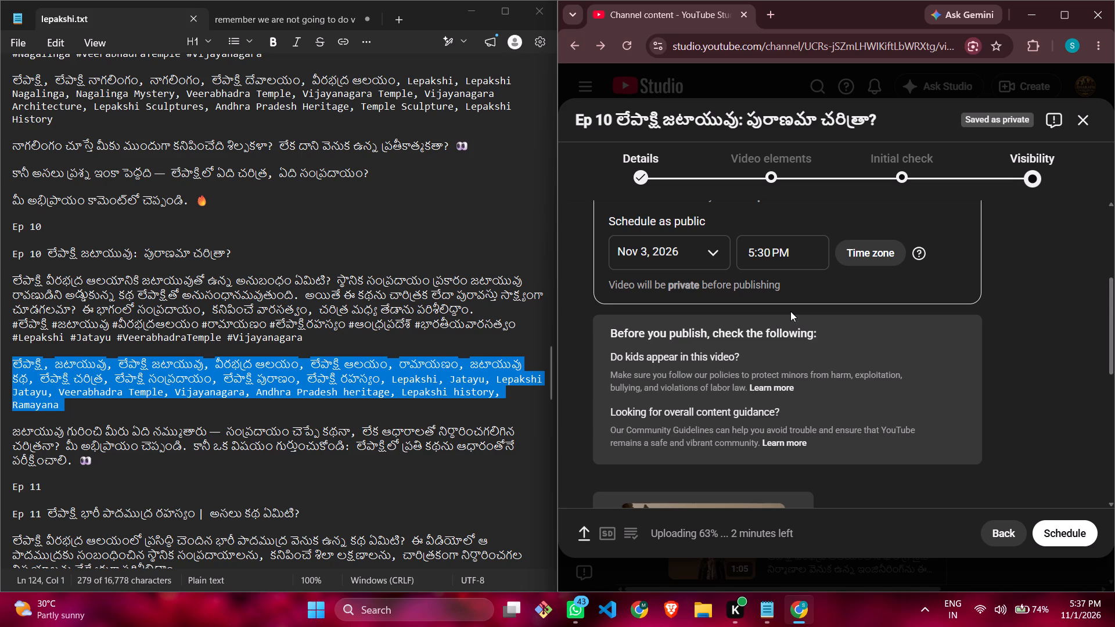
# Look through the Ep 11 title, description, hashtags, tags and comment text in lepakshi.txt, down to the Ep 12 heading.
pyautogui.click(481, 391)
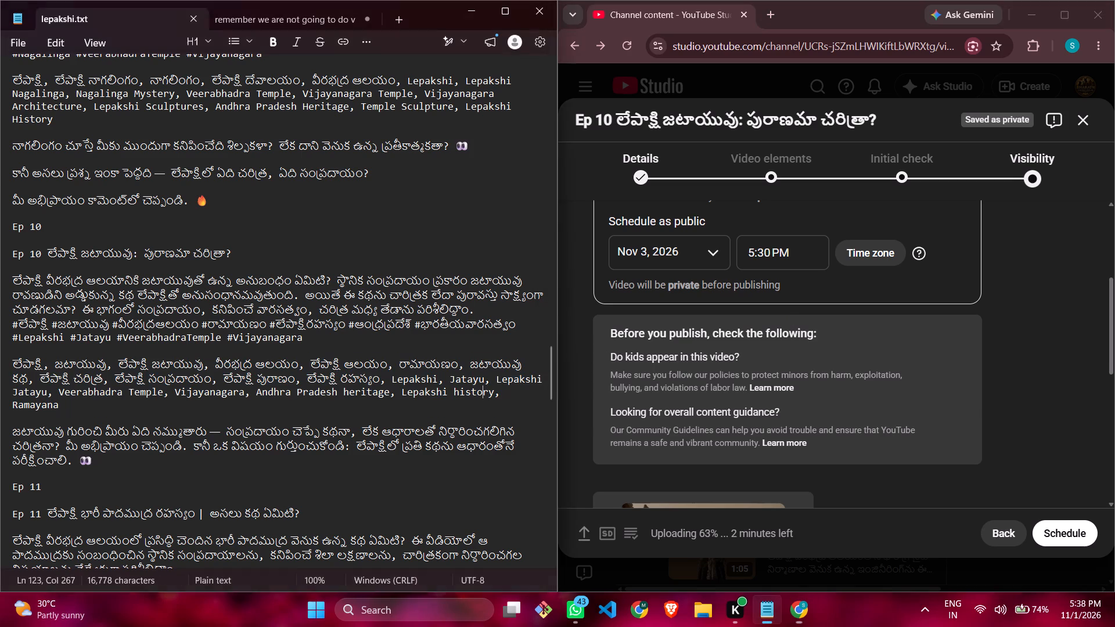
pyautogui.scroll(-4, 481, 391)
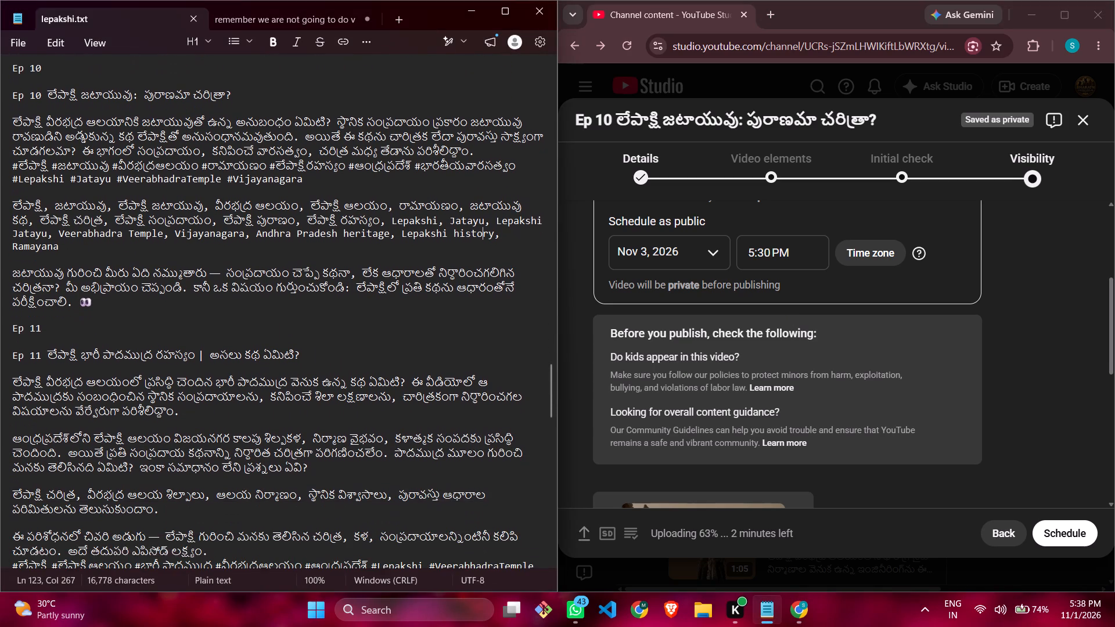
pyautogui.scroll(-4, 481, 385)
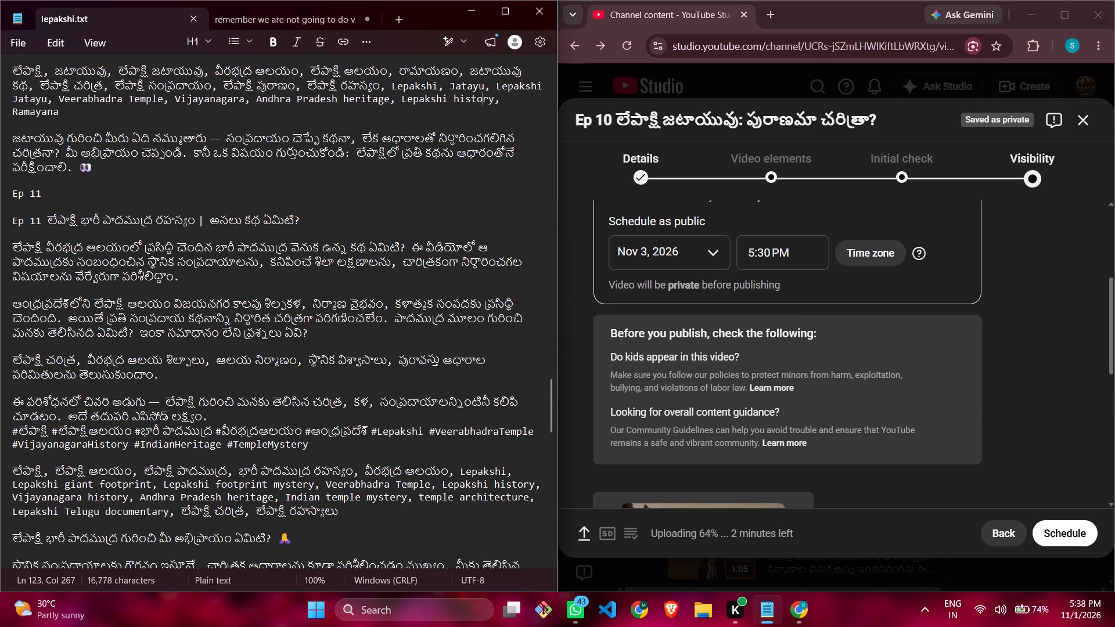
pyautogui.scroll(-2, 480, 385)
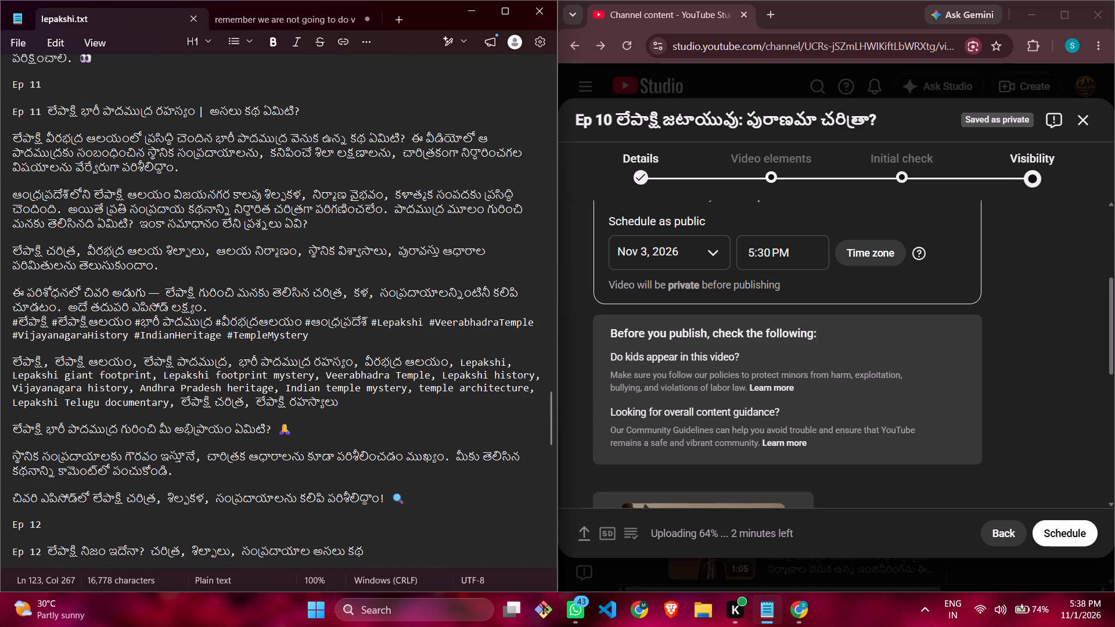
pyautogui.scroll(-1, 480, 385)
pyautogui.scroll(1, 480, 385)
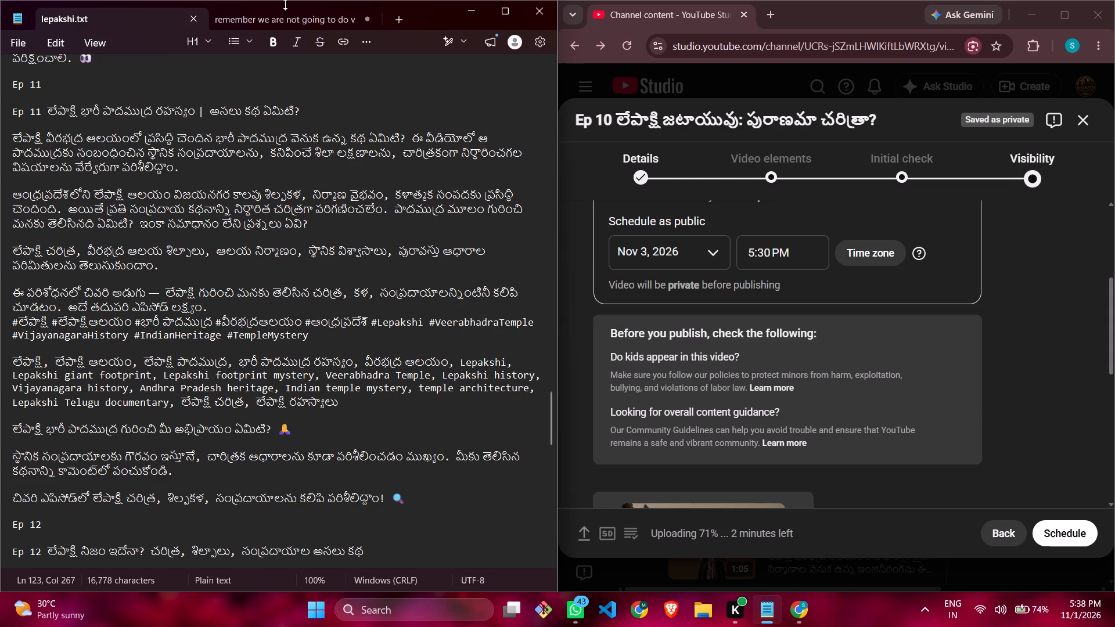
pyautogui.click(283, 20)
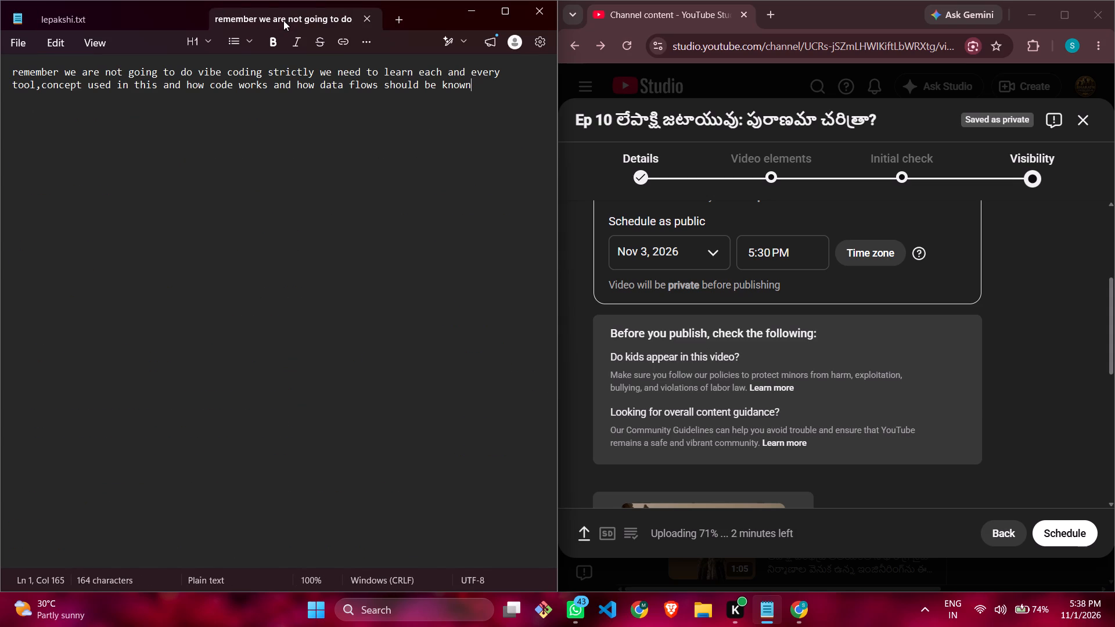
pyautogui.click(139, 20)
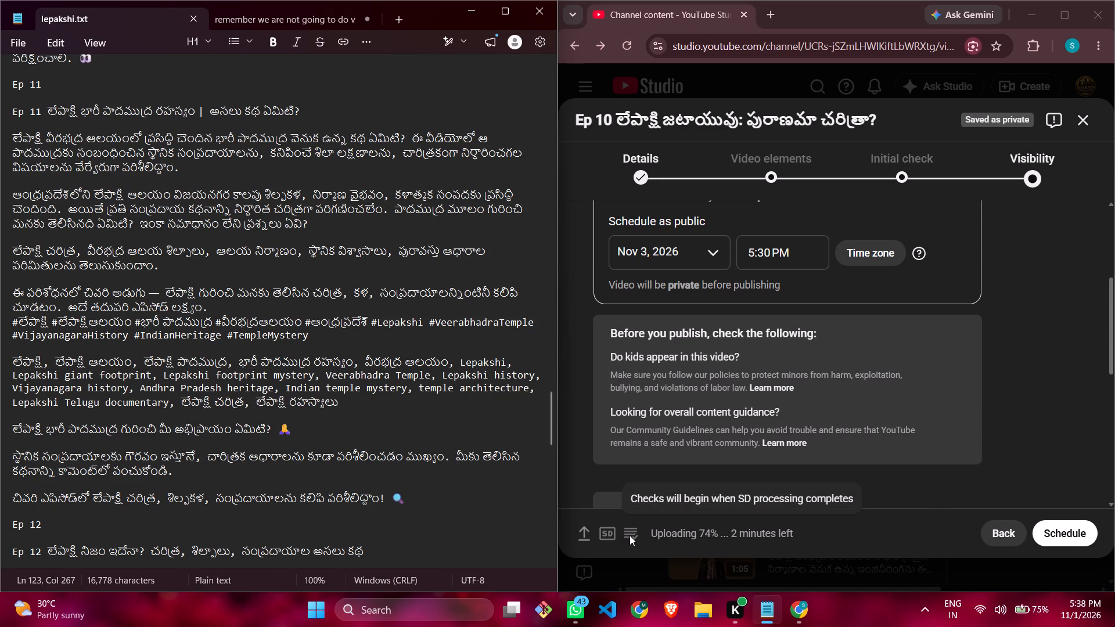
# Monitor the episode 10 upload and processing status, and review the copyright and Community Guidelines checks in Initial check.
pyautogui.click(588, 532)
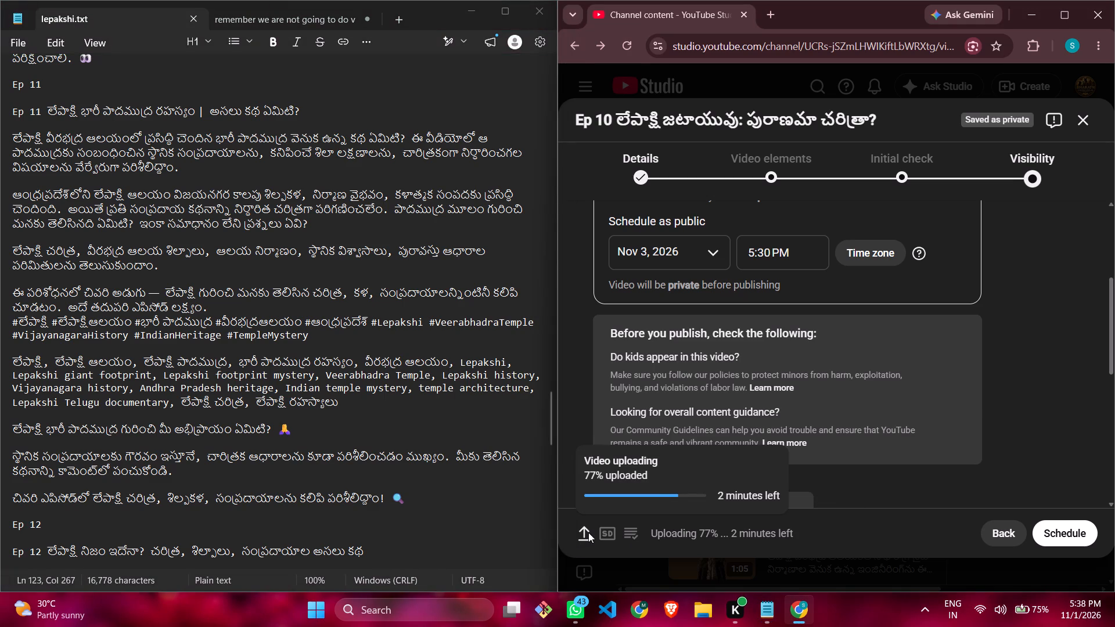
pyautogui.click(588, 532)
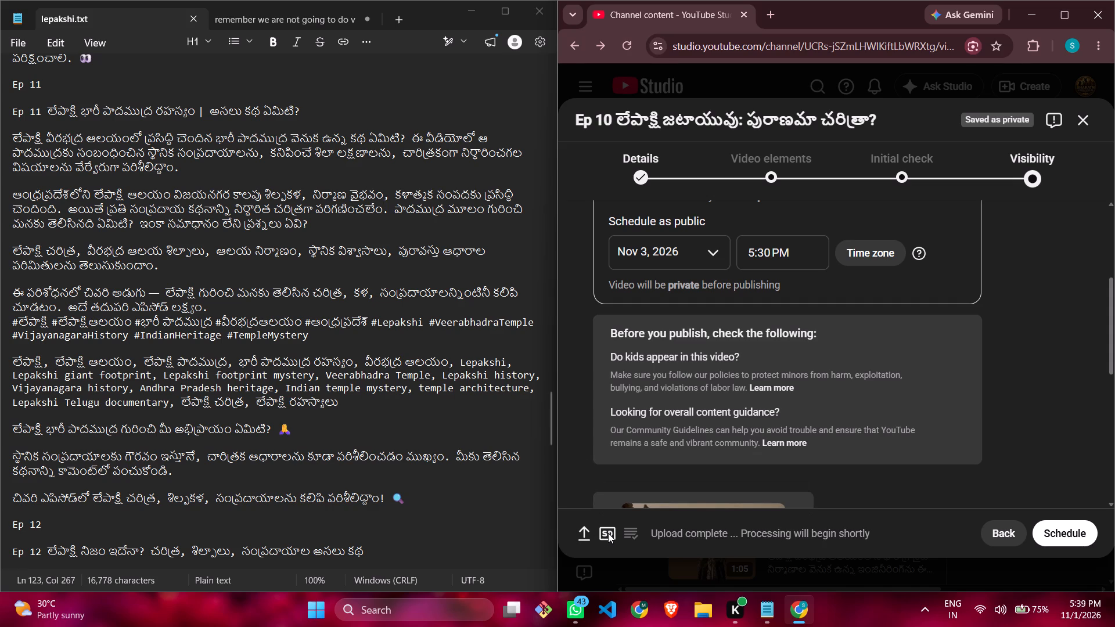
pyautogui.click(608, 533)
pyautogui.click(612, 535)
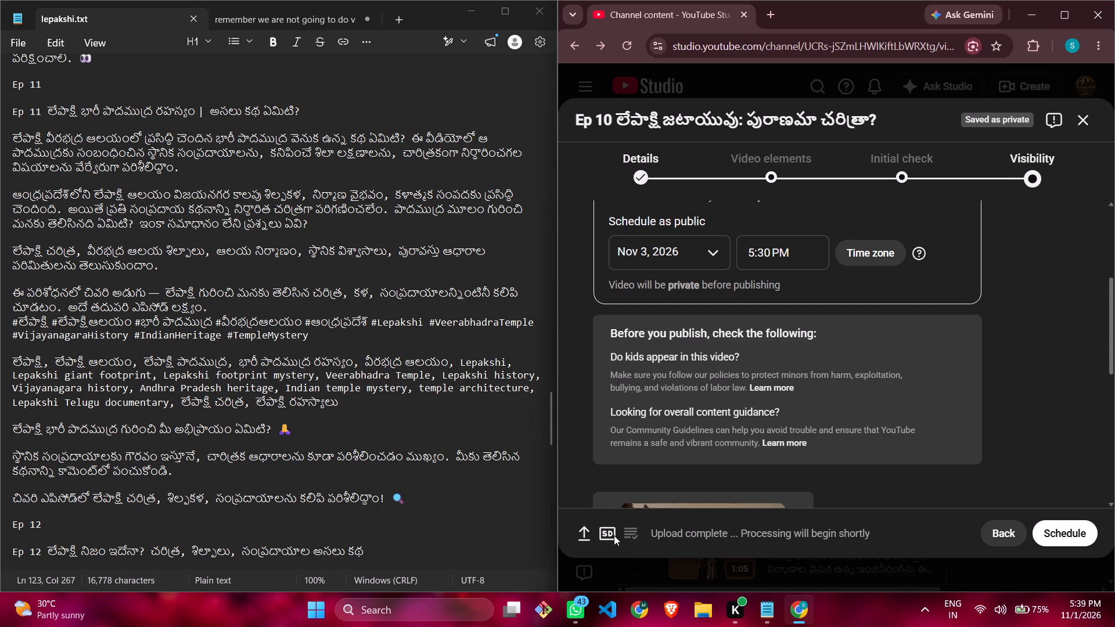
pyautogui.click(606, 536)
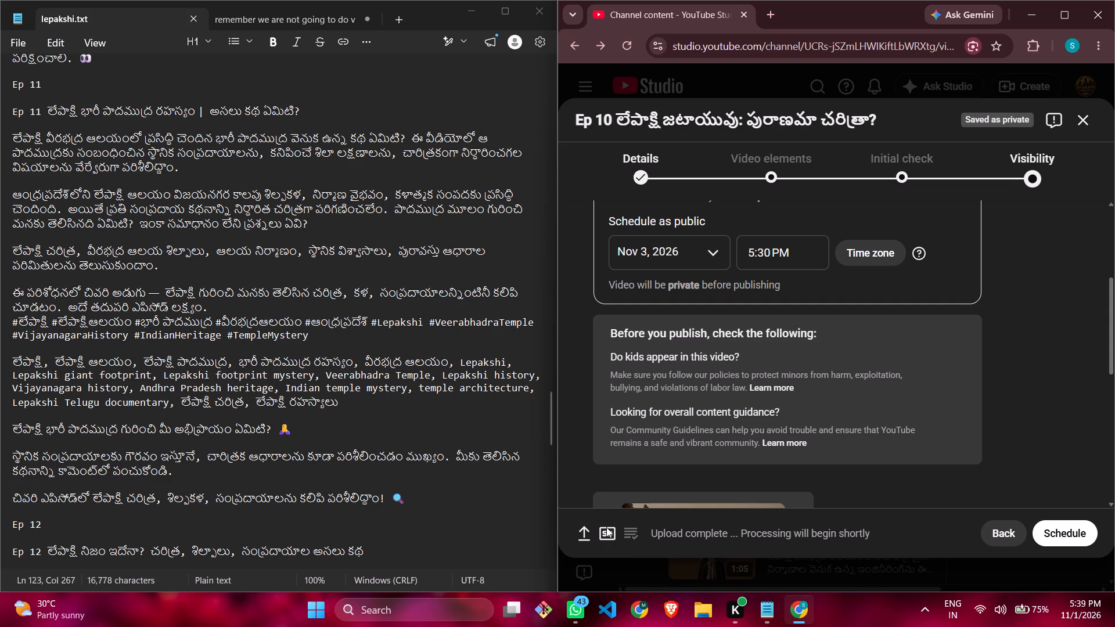
pyautogui.click(613, 534)
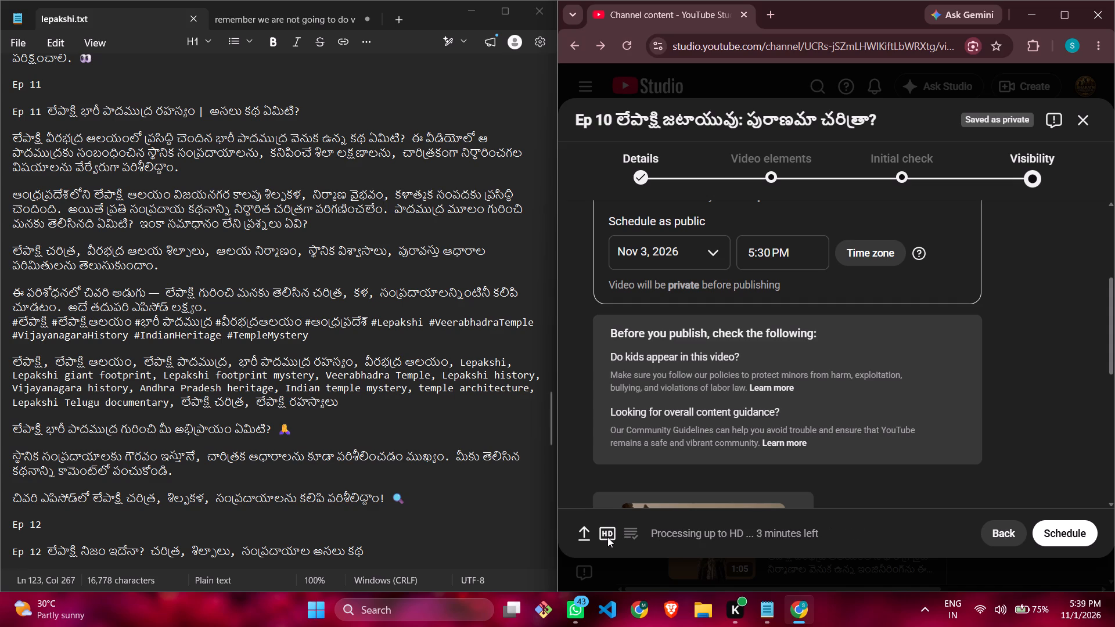
pyautogui.click(607, 534)
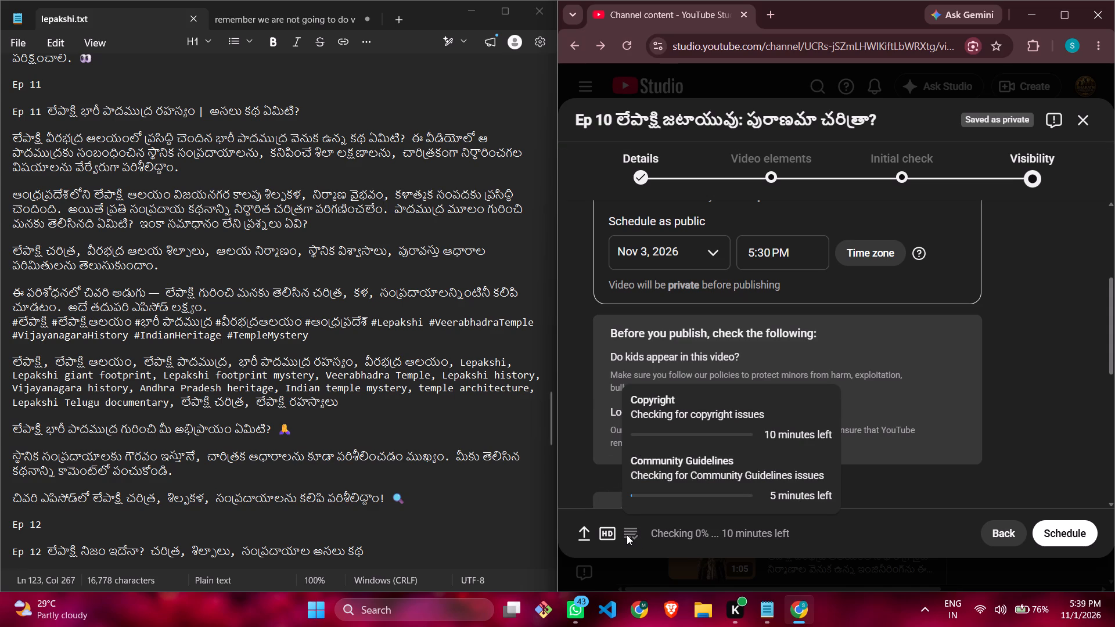
pyautogui.click(919, 170)
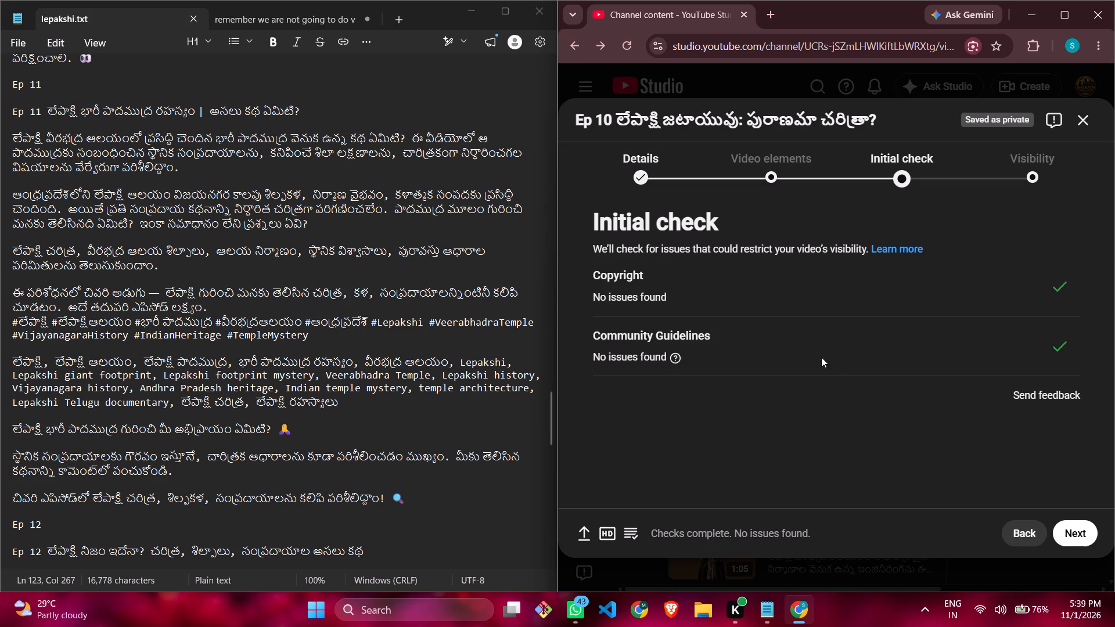
# Advance episode 10 to Visibility, finalize its public schedule for Nov 3, 2026 at 5:30 PM, and return to the Shorts list.
pyautogui.click(1070, 527)
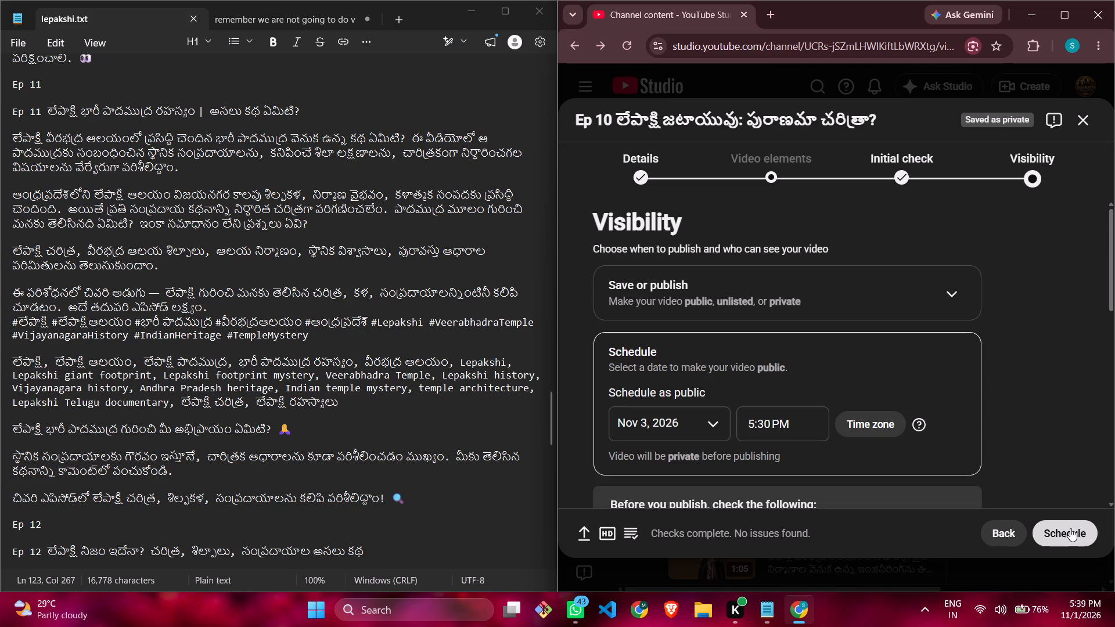
pyautogui.click(1071, 529)
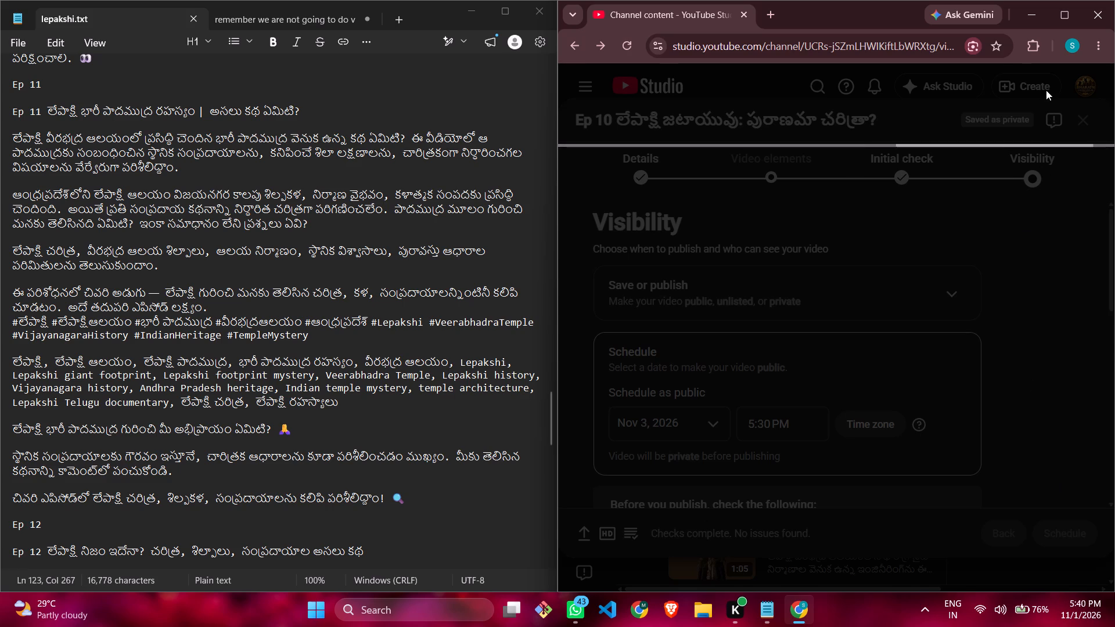
pyautogui.click(998, 216)
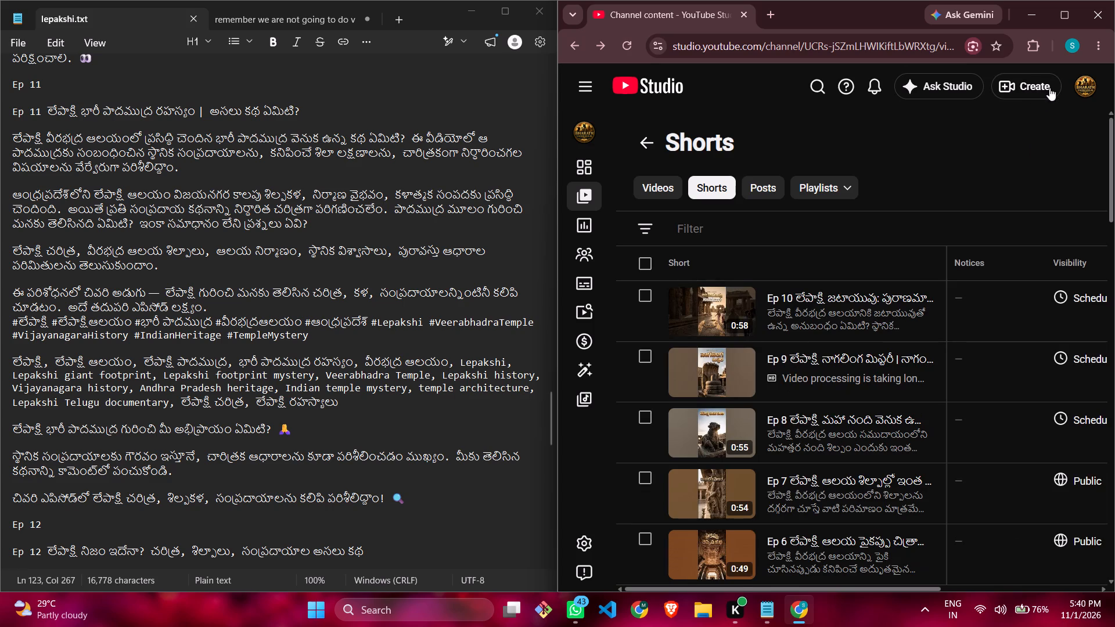
# Review the Ep 9 video details, including its video quality and HD processing status, and return to the Shorts list.
pyautogui.click(785, 379)
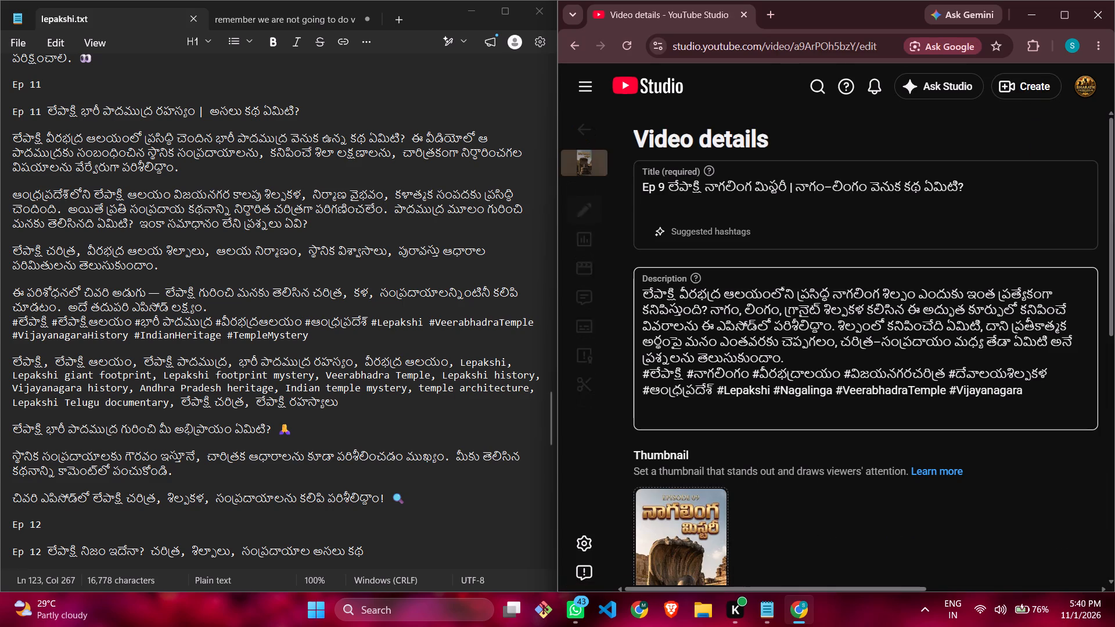
pyautogui.scroll(-17, 778, 385)
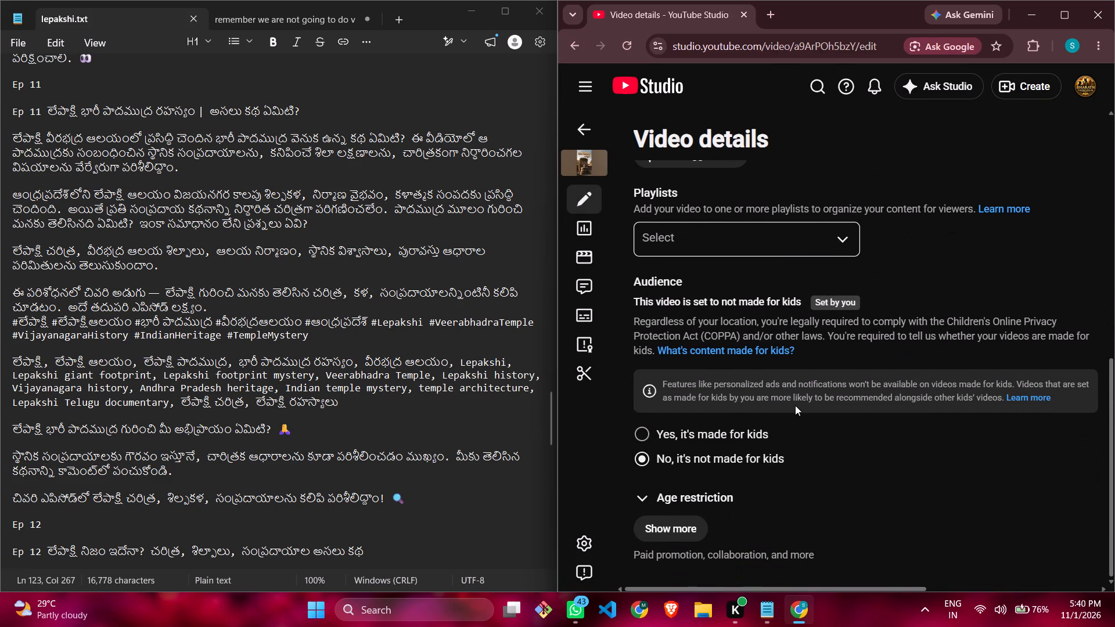
pyautogui.scroll(-1, 795, 405)
pyautogui.scroll(19, 795, 405)
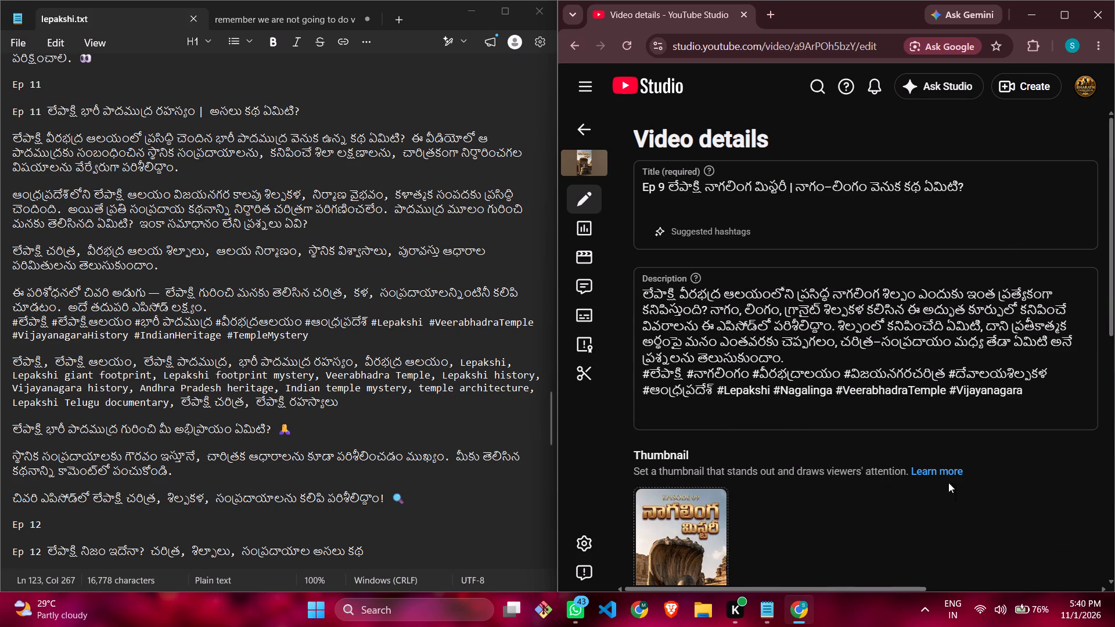
pyautogui.moveTo(916, 586); pyautogui.dragTo(1114, 529)
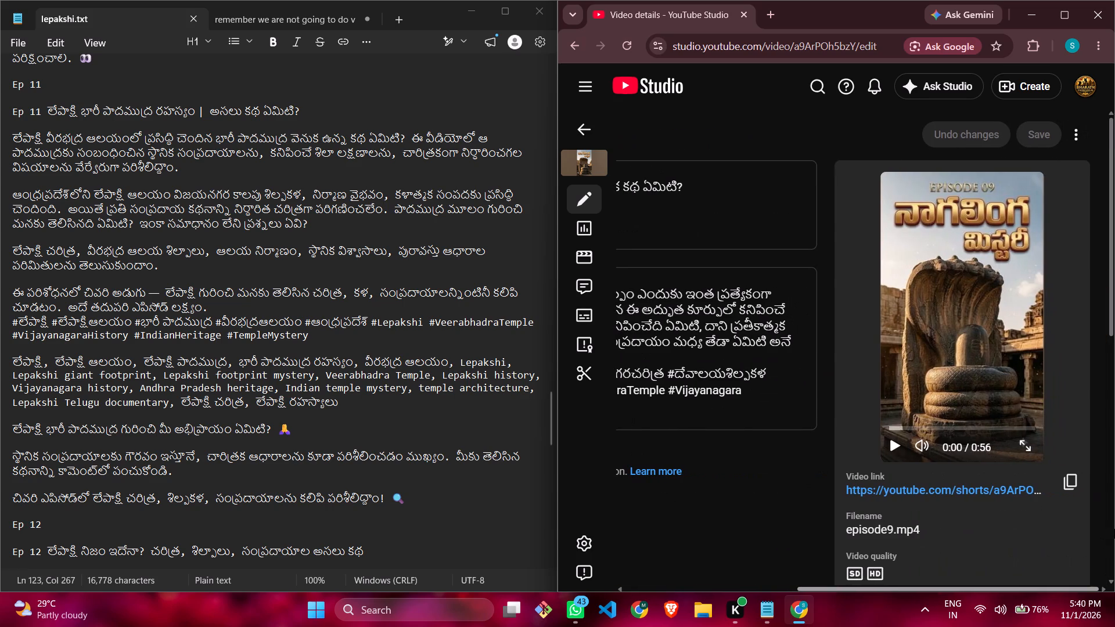
pyautogui.moveTo(1114, 529); pyautogui.dragTo(1114, 527)
pyautogui.scroll(6, 1020, 376)
pyautogui.scroll(-5, 1020, 376)
pyautogui.scroll(2, 1020, 376)
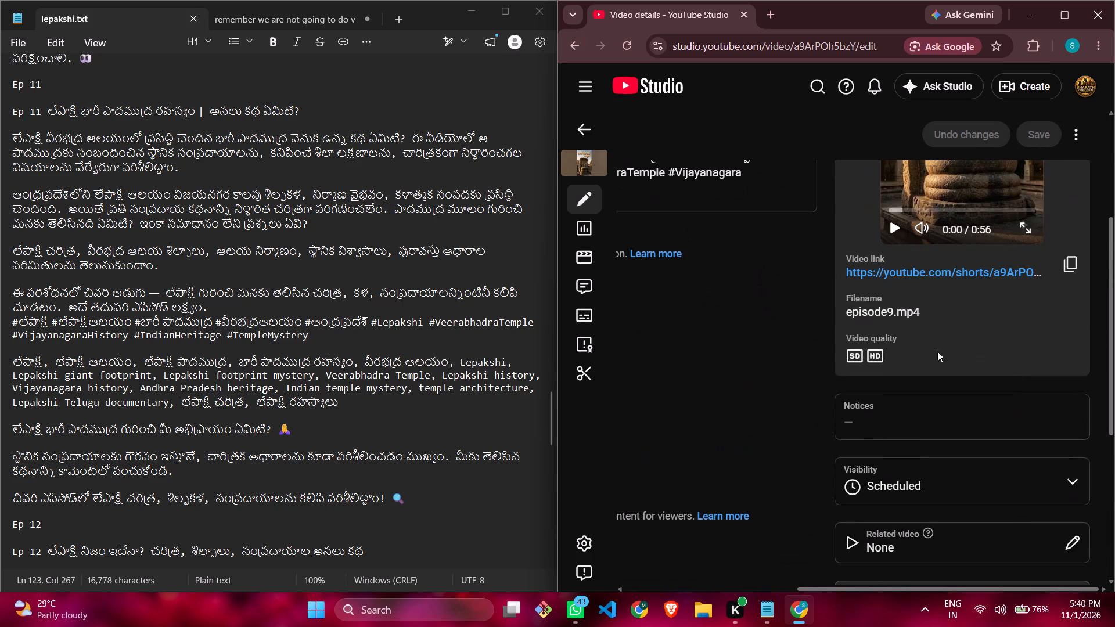
pyautogui.click(873, 356)
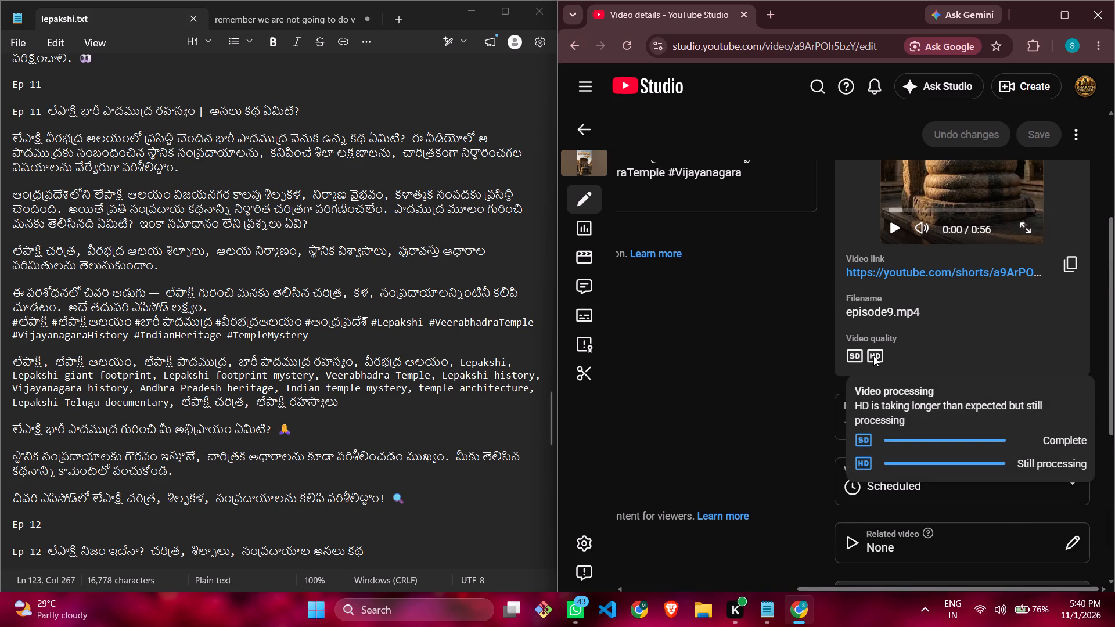
pyautogui.scroll(6, 871, 361)
pyautogui.click(599, 136)
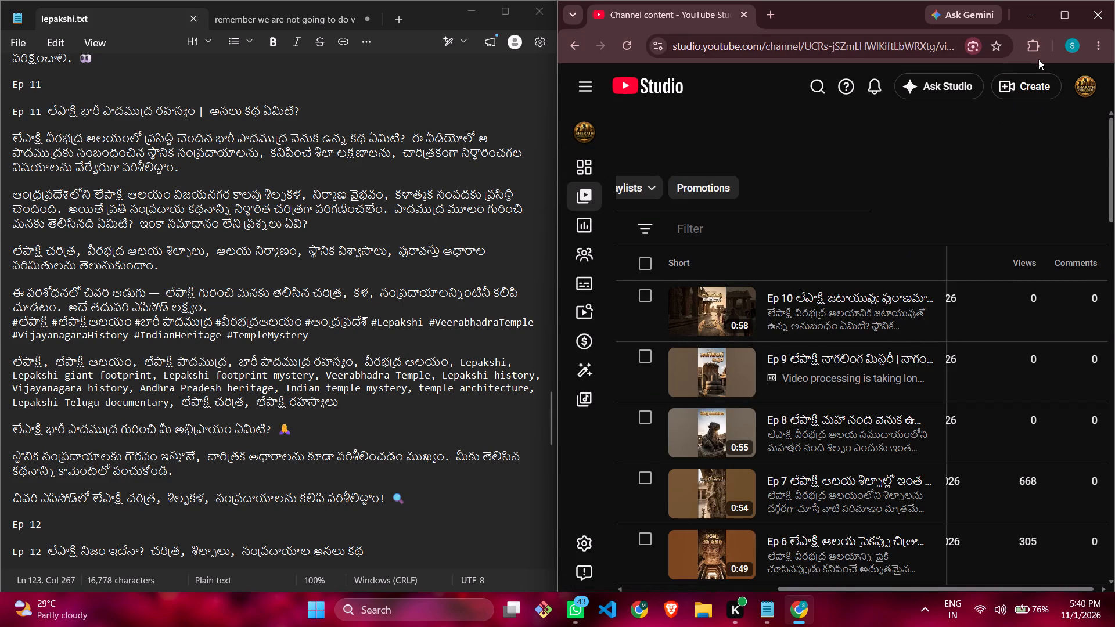
# Start a new video upload with episode11 from the lepakshi_temple Final_videos folder.
pyautogui.click(1034, 93)
pyautogui.click(1019, 120)
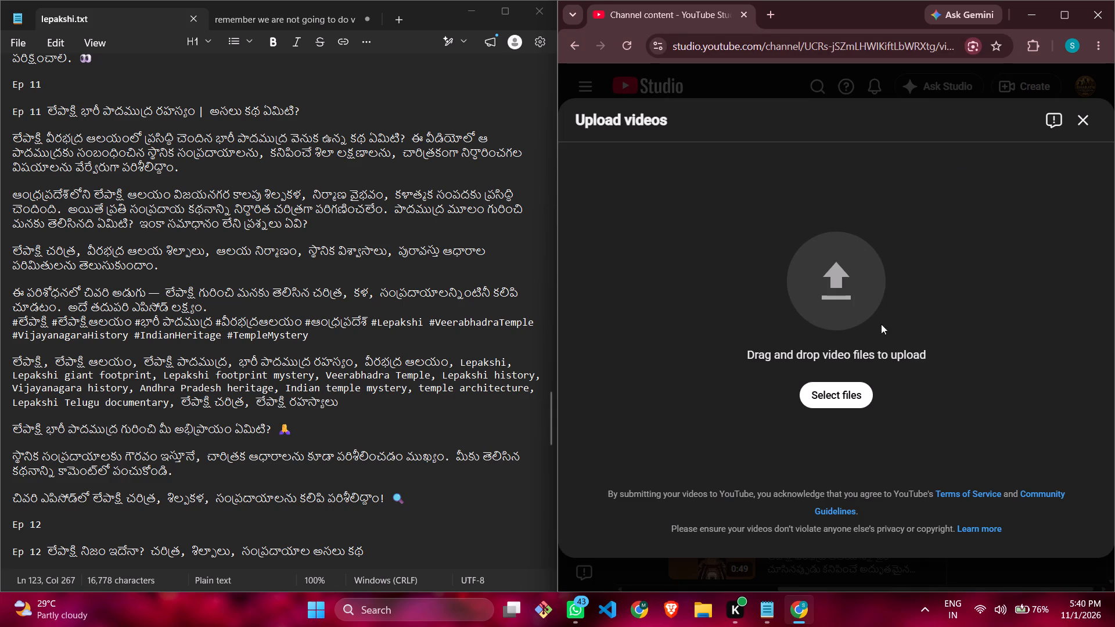
pyautogui.click(843, 408)
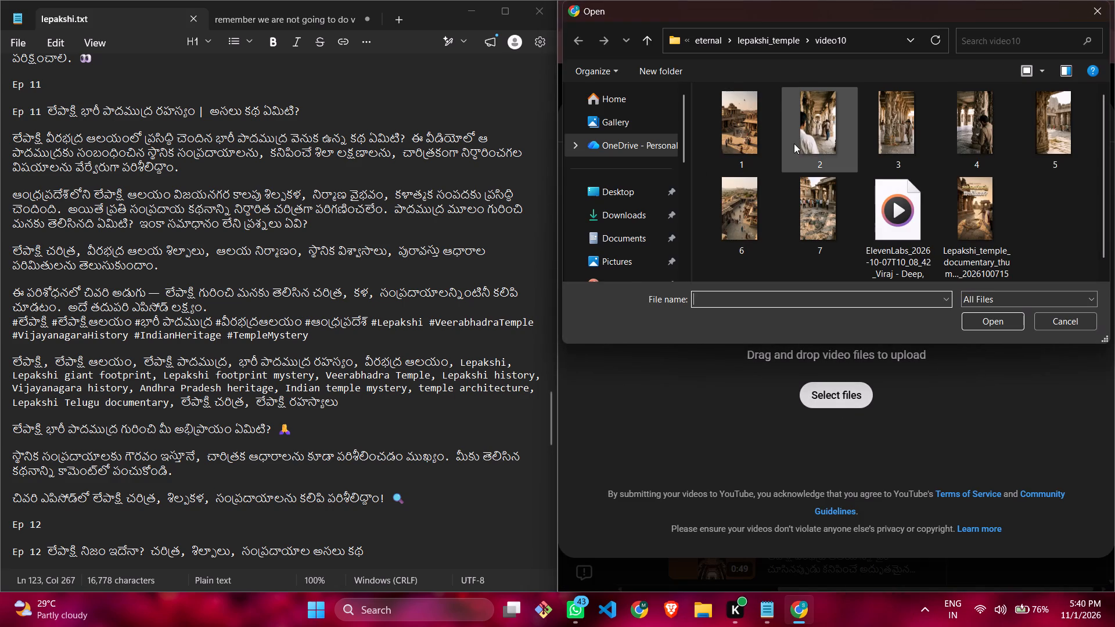
pyautogui.click(784, 41)
pyautogui.scroll(5, 699, 210)
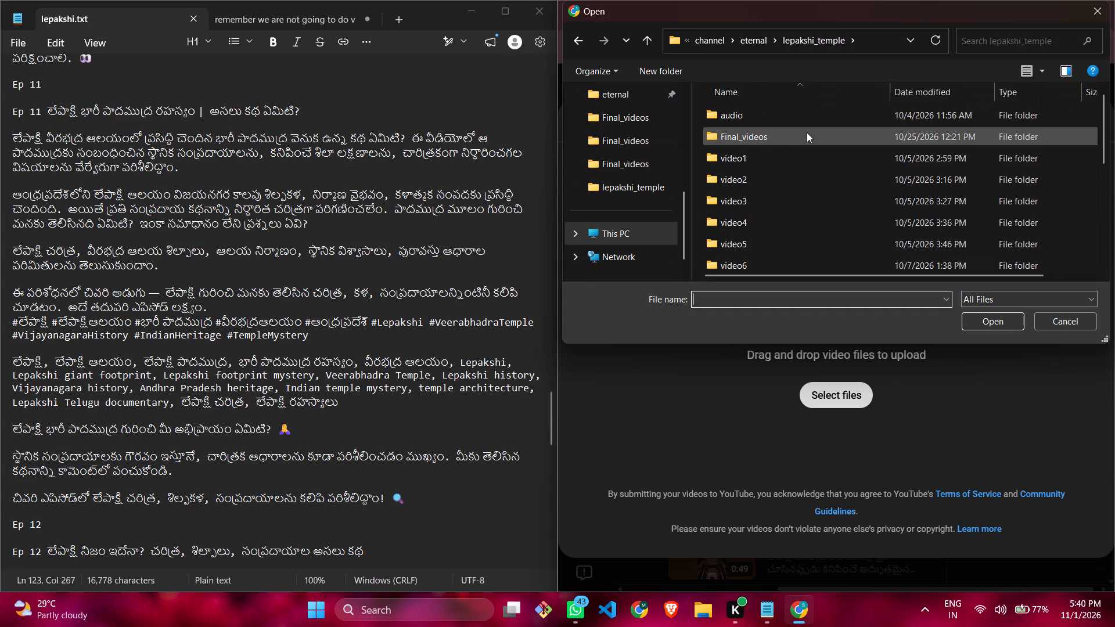
pyautogui.doubleClick(807, 132)
pyautogui.scroll(-1, 900, 197)
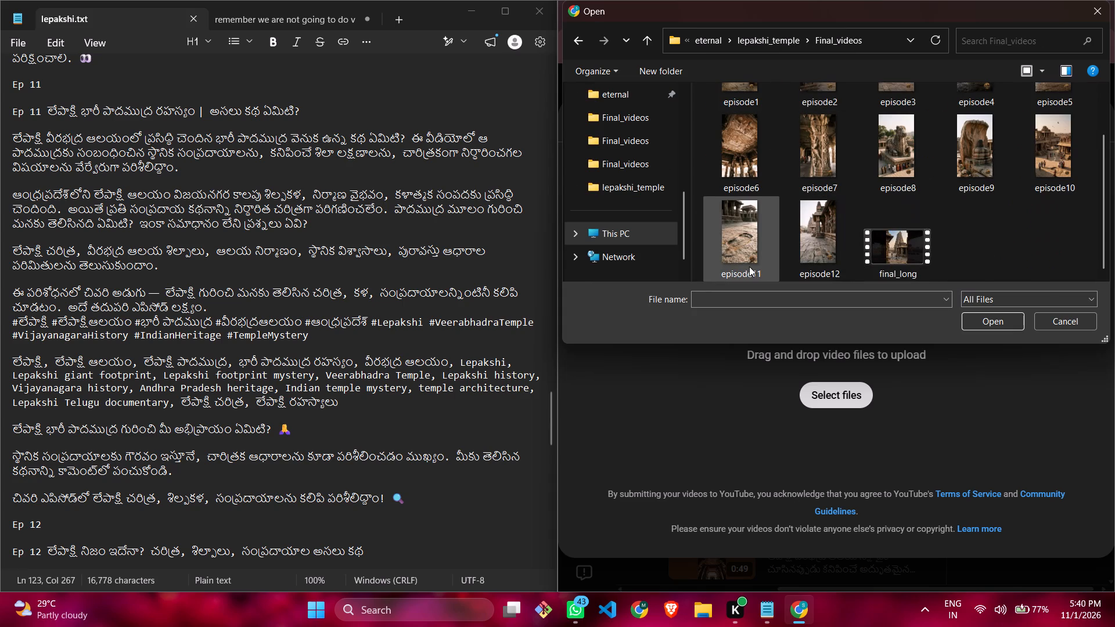
pyautogui.click(749, 266)
pyautogui.click(1003, 326)
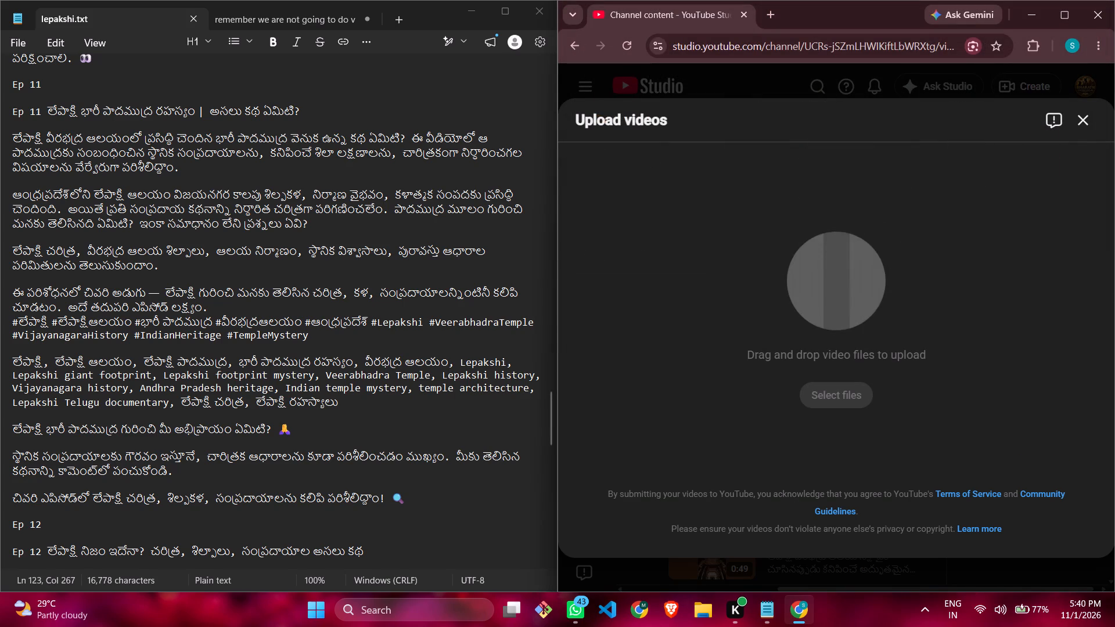
# Replace the upload's title with the lepakshi.txt title "Ep 11 లేపాక్షి భారీ పాదముద్ర రహస్యం | అసలు కథ ఏమిటి?".
pyautogui.moveTo(13, 109); pyautogui.dragTo(23, 109)
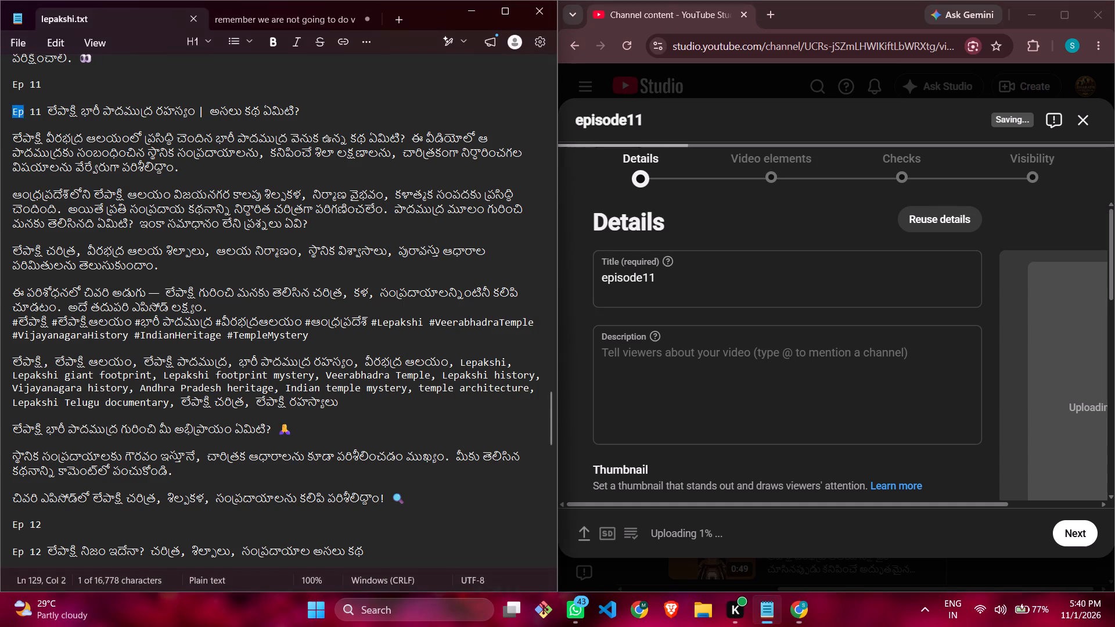
pyautogui.moveTo(23, 109); pyautogui.dragTo(215, 99)
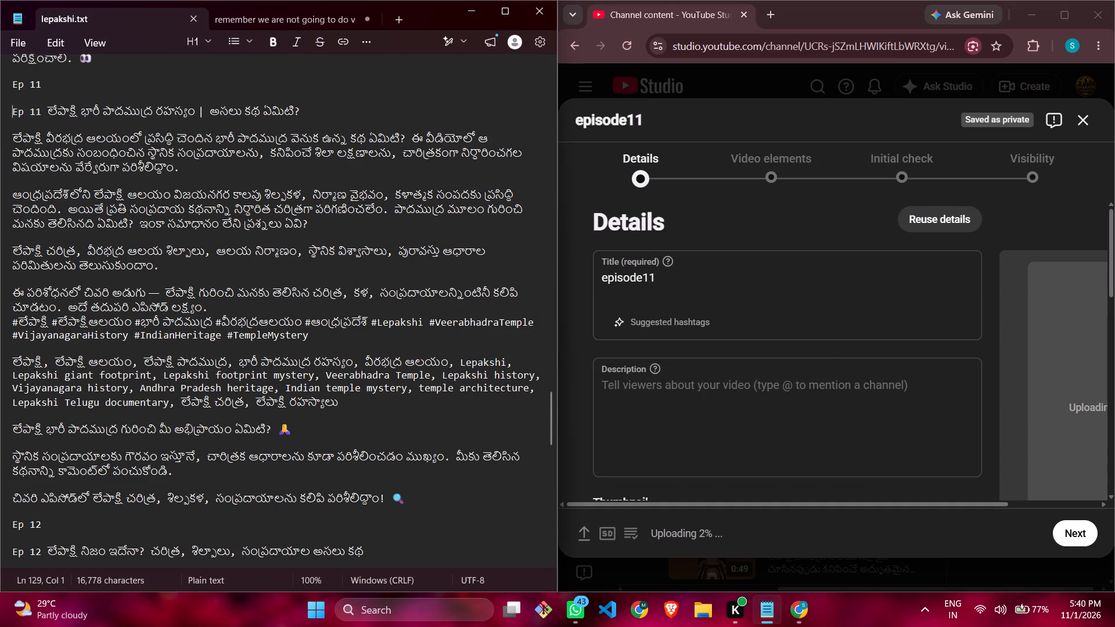
pyautogui.moveTo(215, 99); pyautogui.dragTo(305, 108)
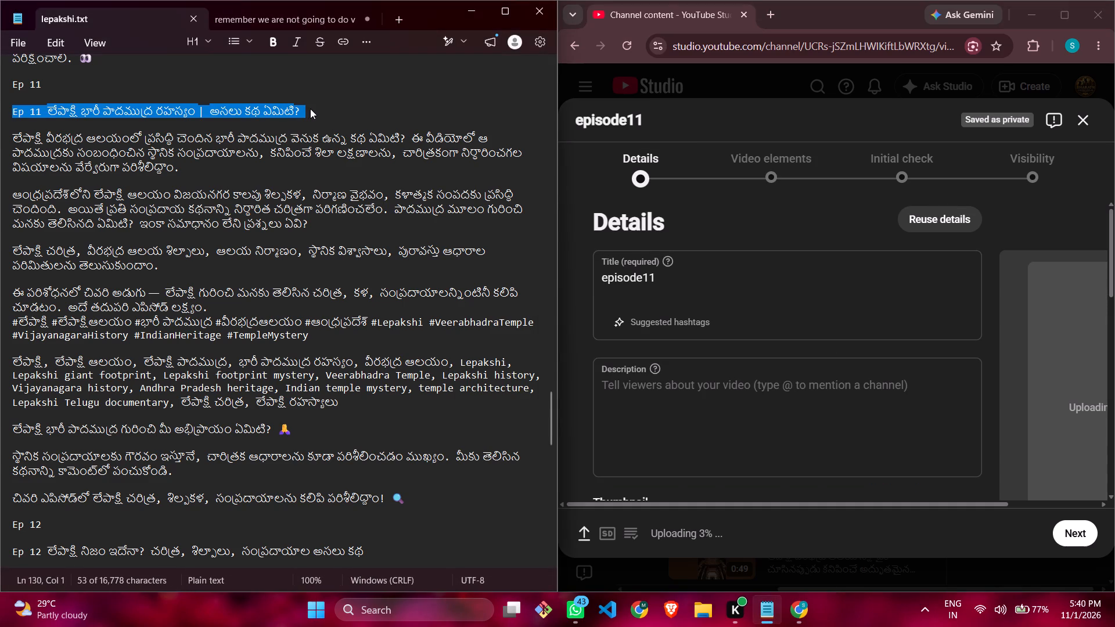
pyautogui.hotkey('ctrl', 'c')
pyautogui.click(664, 280)
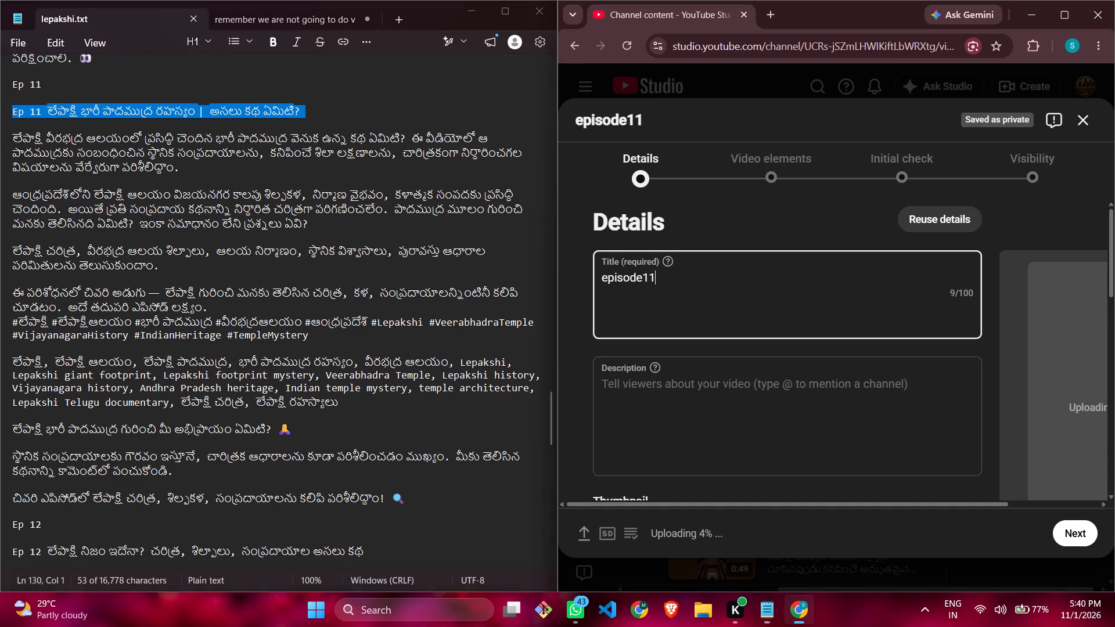
pyautogui.hotkey('ctrl', 'a')
pyautogui.hotkey('ctrl', 'v')
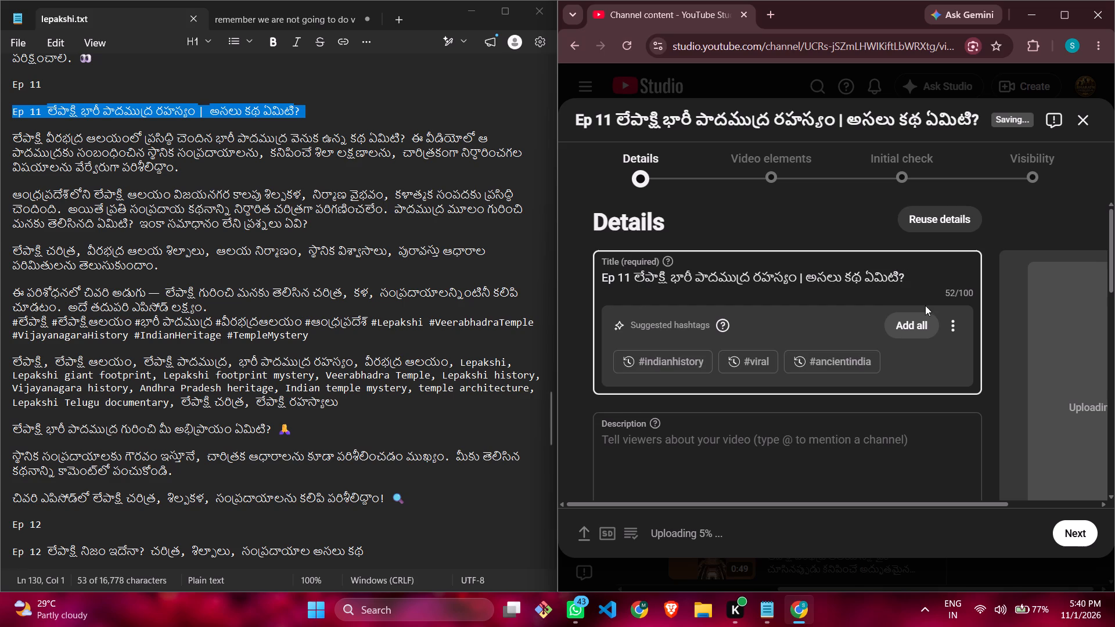
# Fill the episode 11 description with the Ep 11 description paragraphs and hashtags, ending in #TempleMystery, copied from lepakshi.txt.
pyautogui.scroll(-3, 885, 304)
pyautogui.scroll(1, 650, 309)
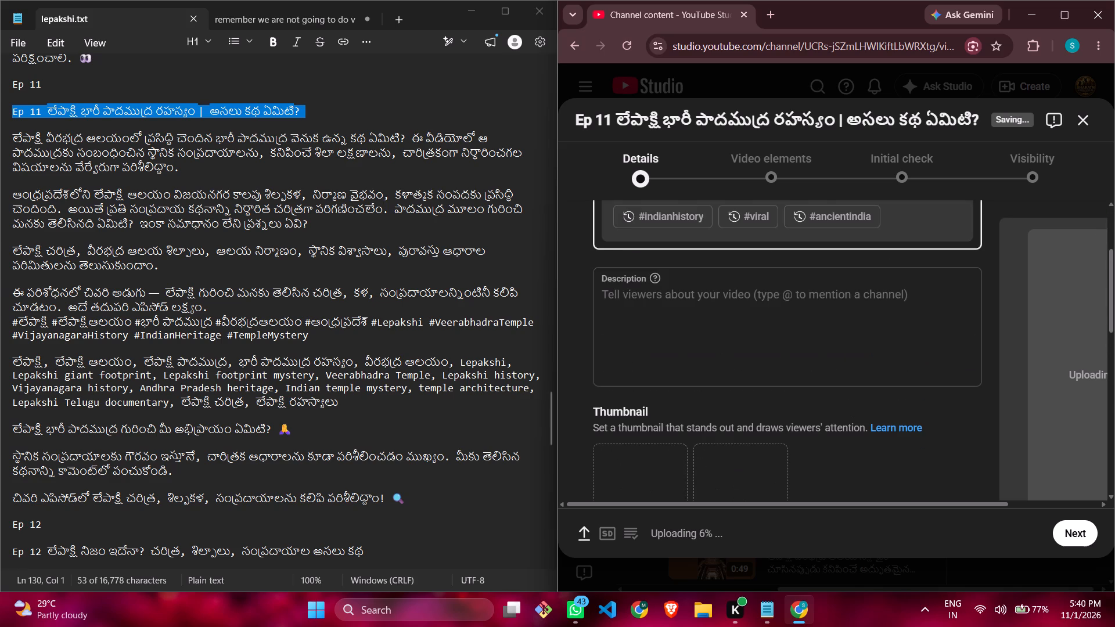
pyautogui.moveTo(12, 135); pyautogui.dragTo(269, 301)
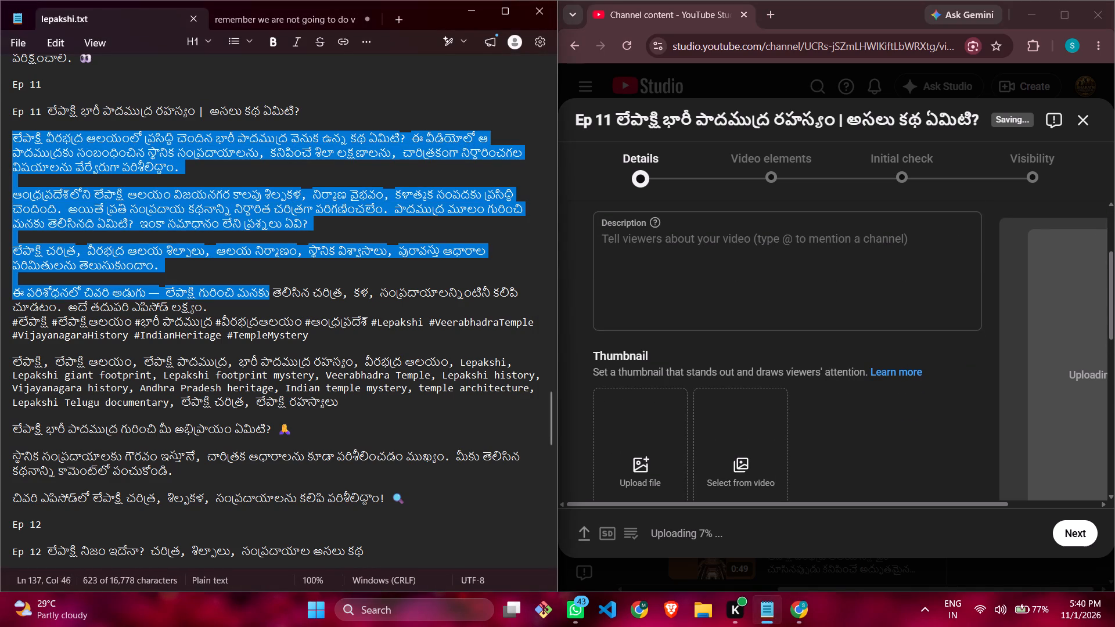
pyautogui.moveTo(269, 301); pyautogui.dragTo(314, 330)
pyautogui.hotkey('ctrl', 'c')
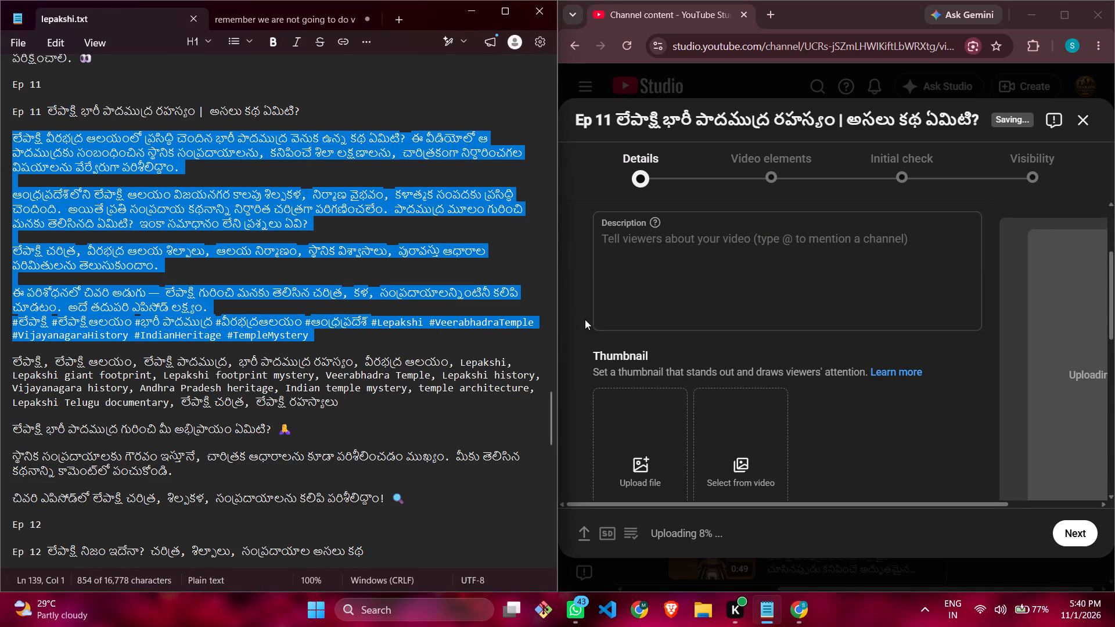
pyautogui.click(677, 272)
pyautogui.hotkey('ctrl', 'v')
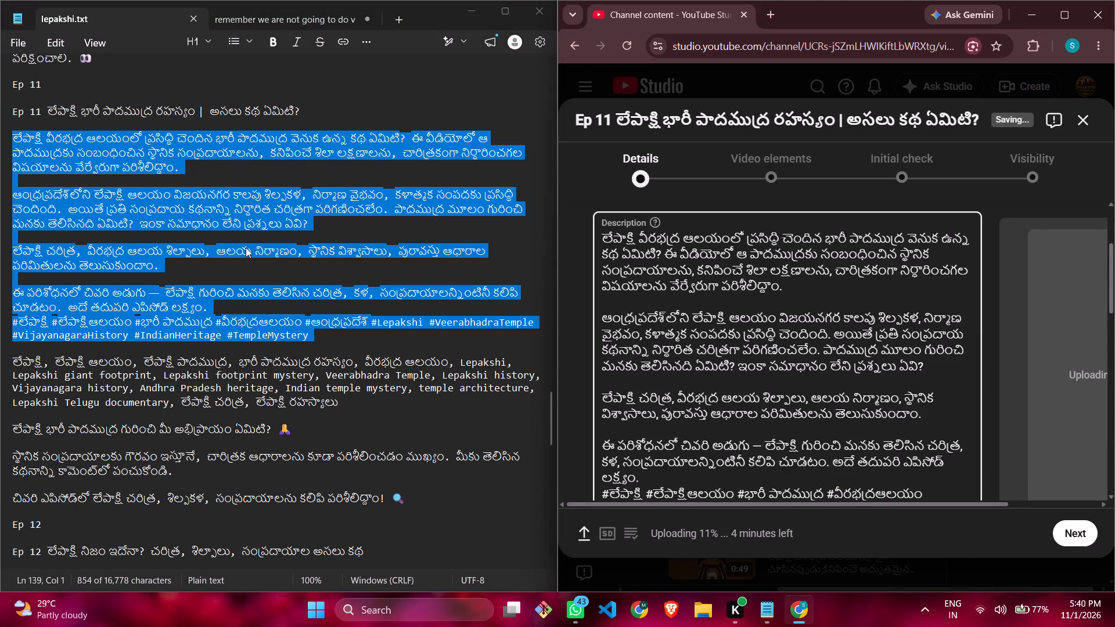
# Copy the Ep 1 hashtags from lepakshi.txt, #లేపాక్షి through #Vijayanagara, and append them to the end of the episode 11 description.
pyautogui.click(246, 247)
pyautogui.scroll(-2, 783, 249)
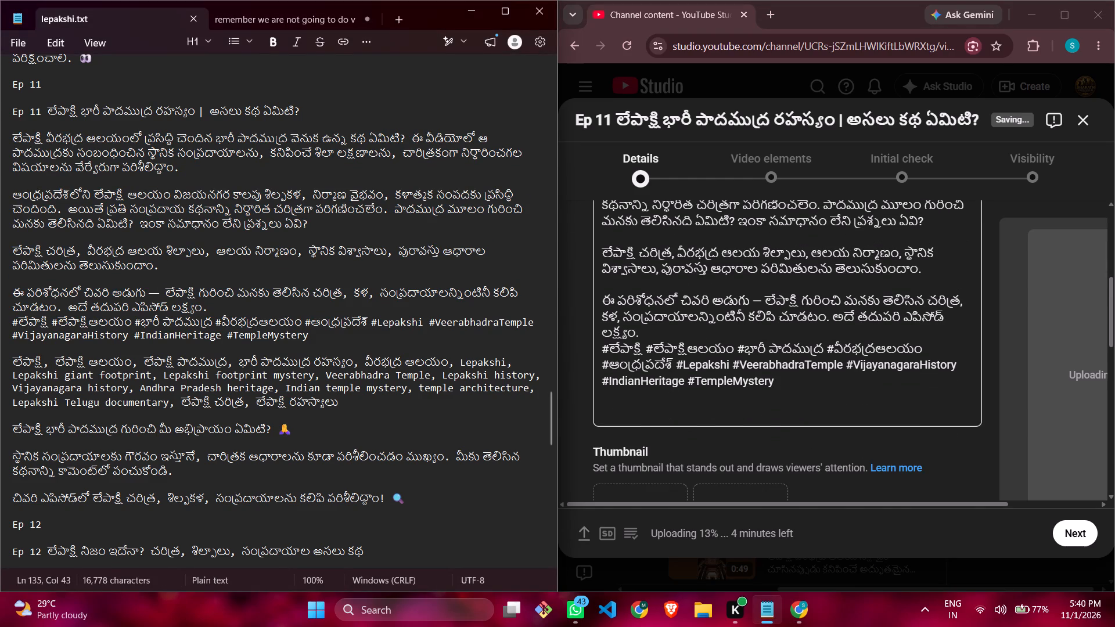
pyautogui.scroll(7, 330, 415)
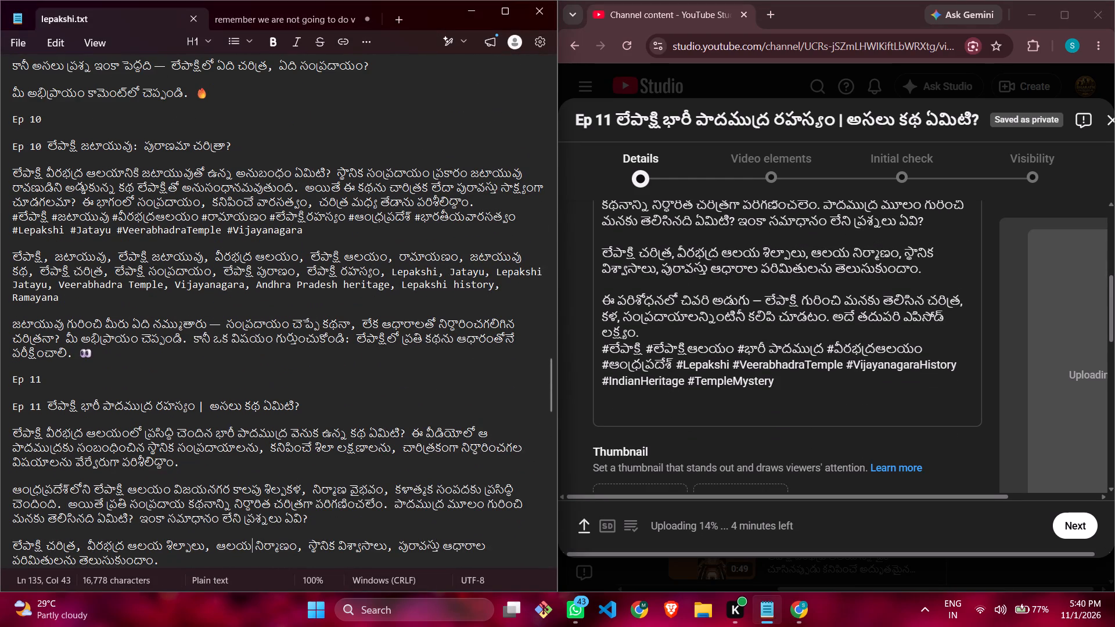
pyautogui.scroll(2, 319, 412)
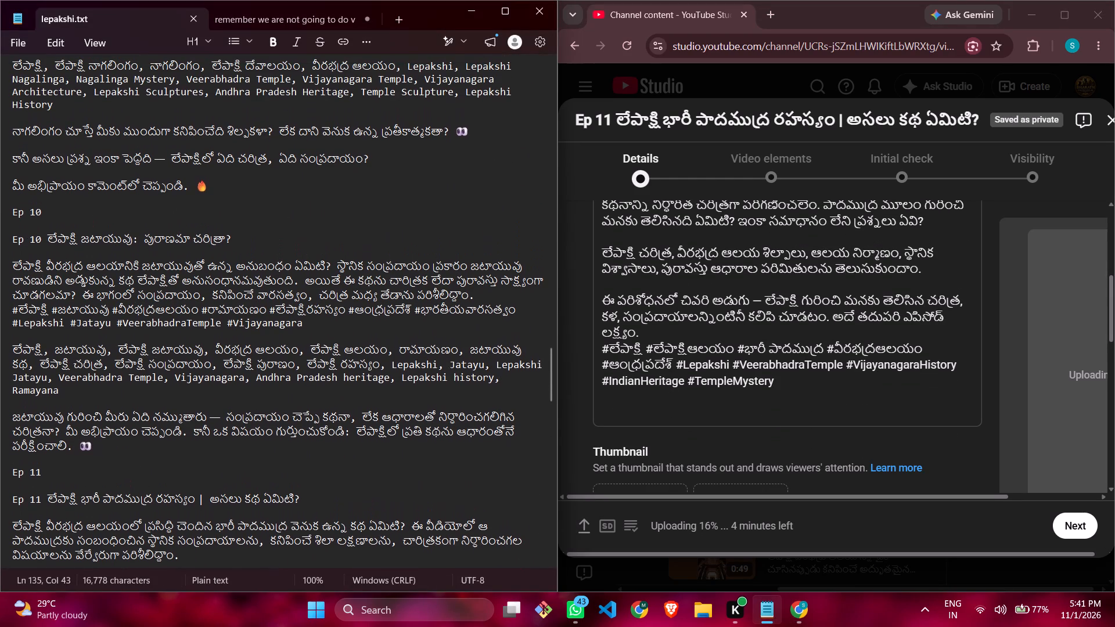
pyautogui.scroll(10, 319, 412)
pyautogui.scroll(-1, 319, 412)
pyautogui.scroll(1, 319, 412)
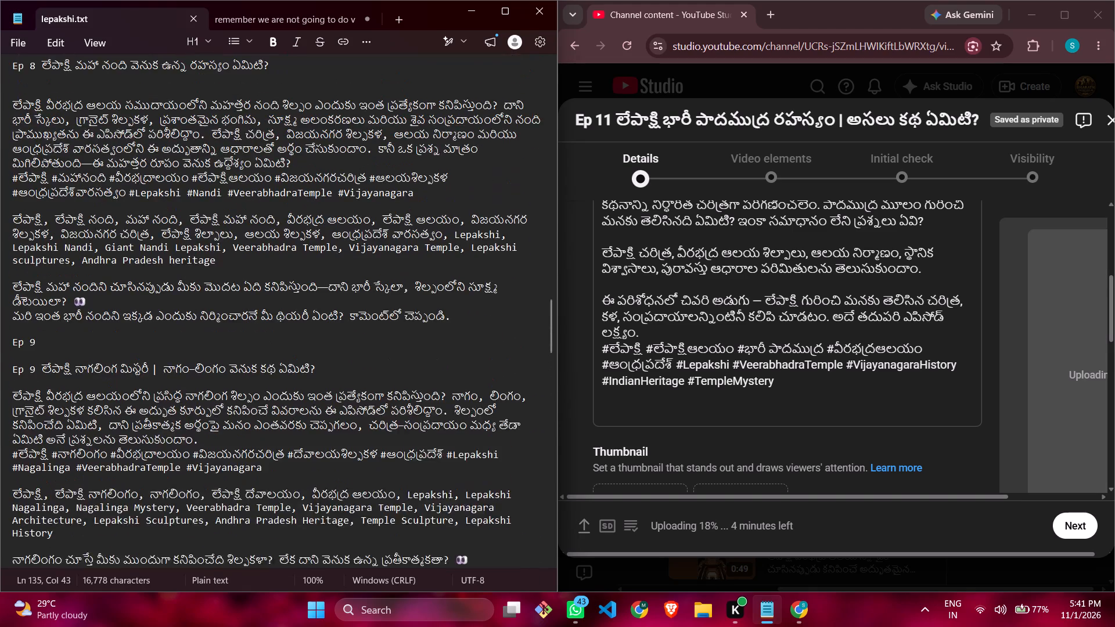
pyautogui.scroll(7, 319, 412)
pyautogui.scroll(-1, 319, 412)
pyautogui.scroll(4, 319, 412)
pyautogui.scroll(-1, 319, 412)
pyautogui.scroll(10, 319, 412)
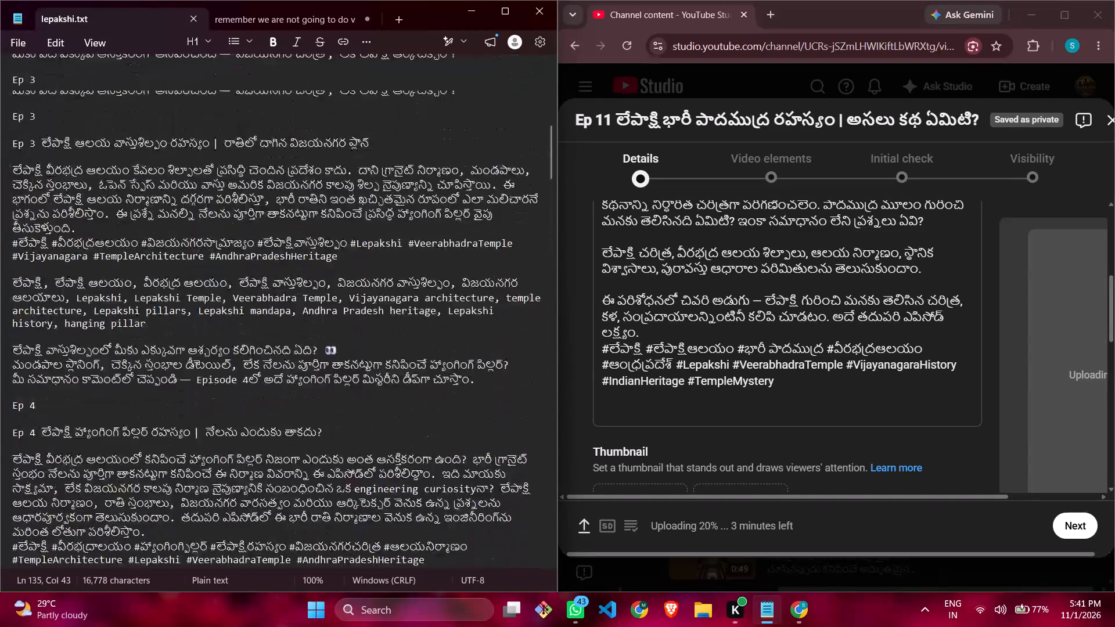
pyautogui.scroll(3, 319, 412)
pyautogui.scroll(-1, 319, 412)
pyautogui.scroll(13, 319, 412)
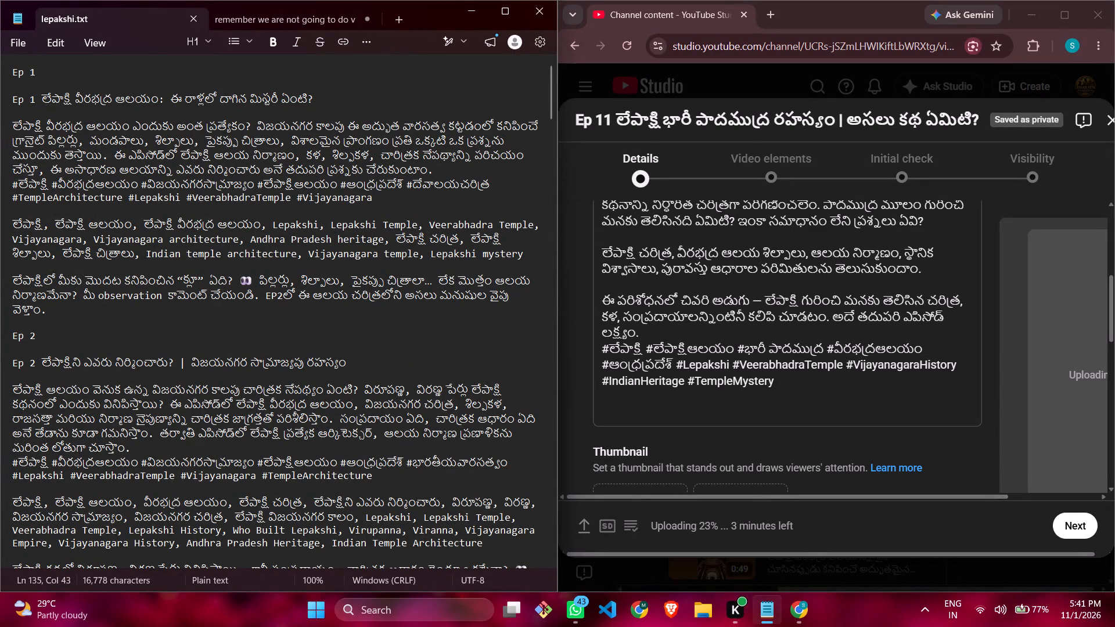
pyautogui.scroll(-1, 273, 410)
pyautogui.scroll(1, 273, 409)
pyautogui.scroll(-2, 272, 409)
pyautogui.scroll(1, 268, 405)
pyautogui.scroll(-2, 267, 404)
pyautogui.scroll(1, 265, 403)
pyautogui.scroll(-1, 264, 403)
pyautogui.scroll(2, 262, 402)
pyautogui.scroll(-2, 262, 402)
pyautogui.scroll(7, 262, 402)
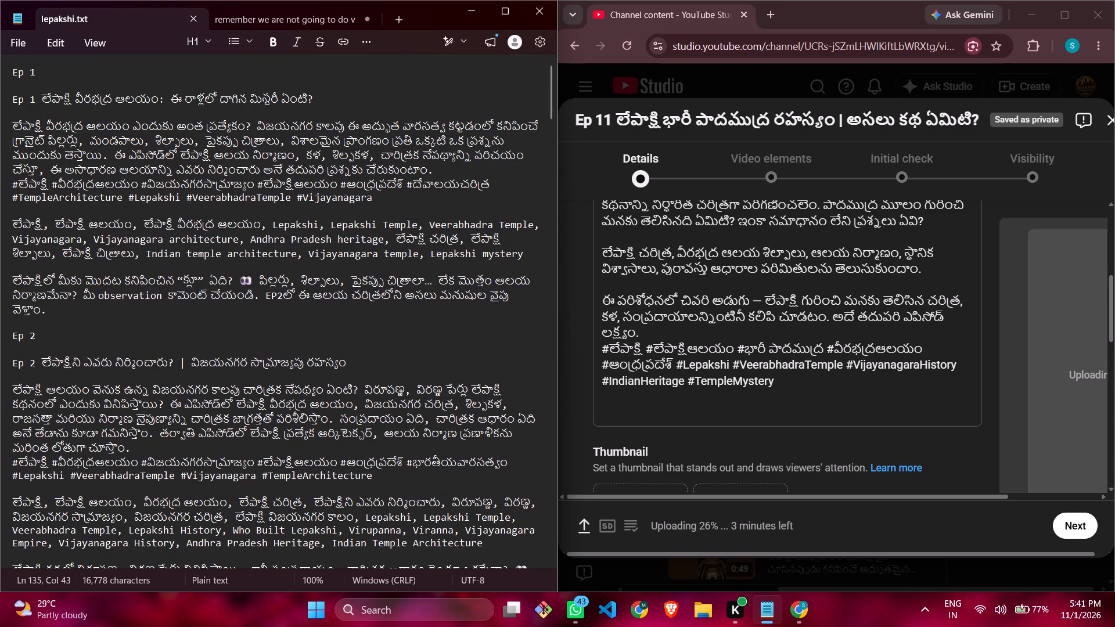
pyautogui.moveTo(383, 198); pyautogui.dragTo(105, 194)
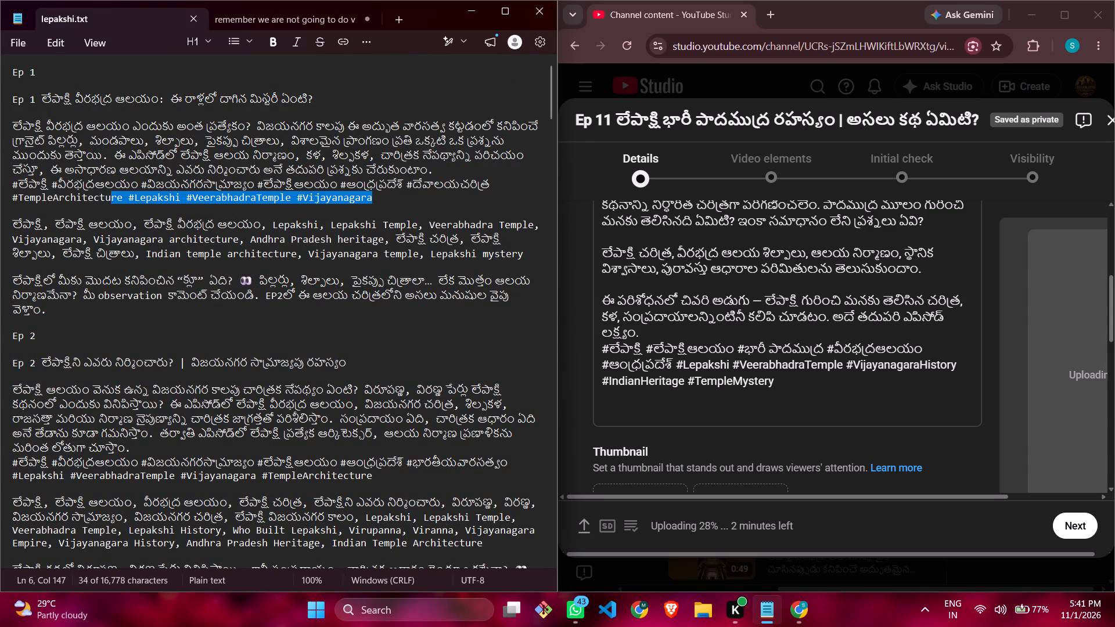
pyautogui.moveTo(105, 194); pyautogui.dragTo(14, 186)
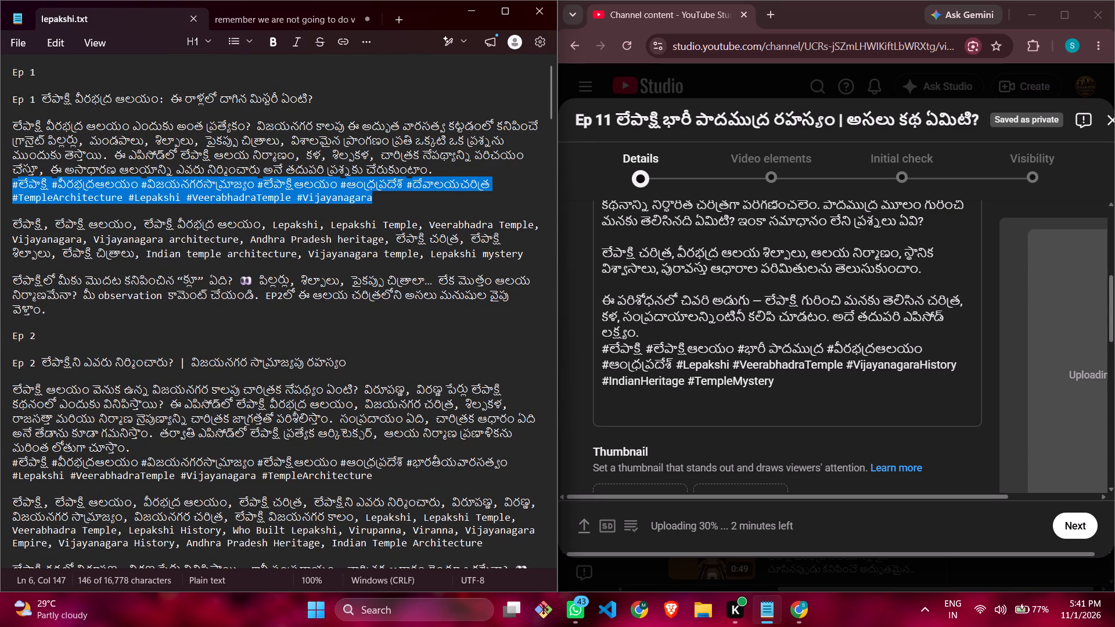
pyautogui.hotkey('ctrl', 'c')
pyautogui.click(805, 389)
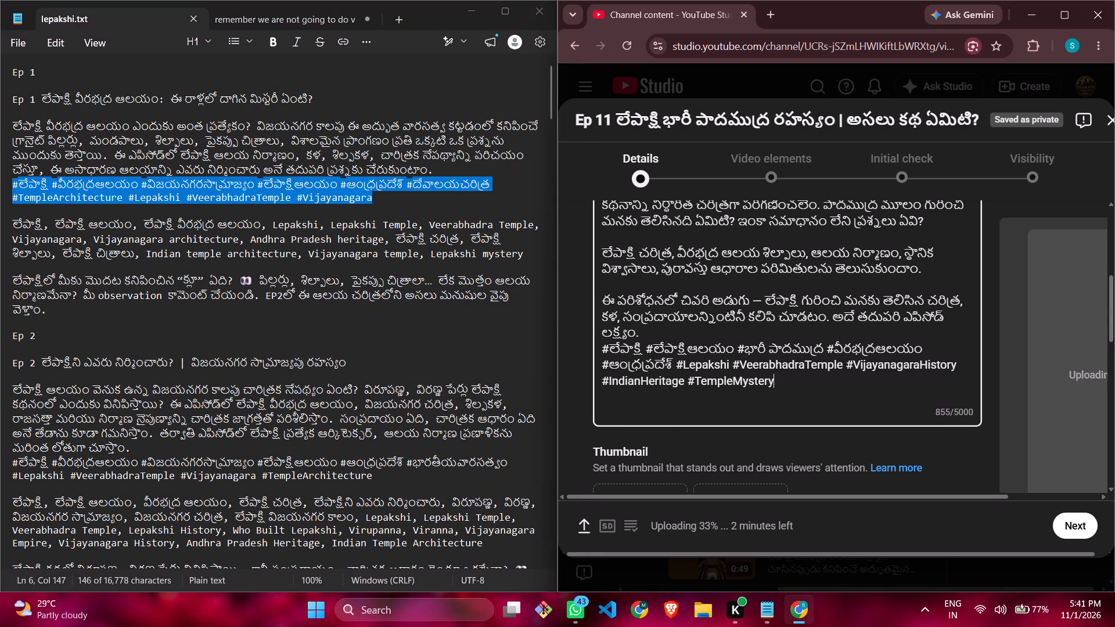
pyautogui.hotkey('ctrl', 'v')
pyautogui.click(796, 451)
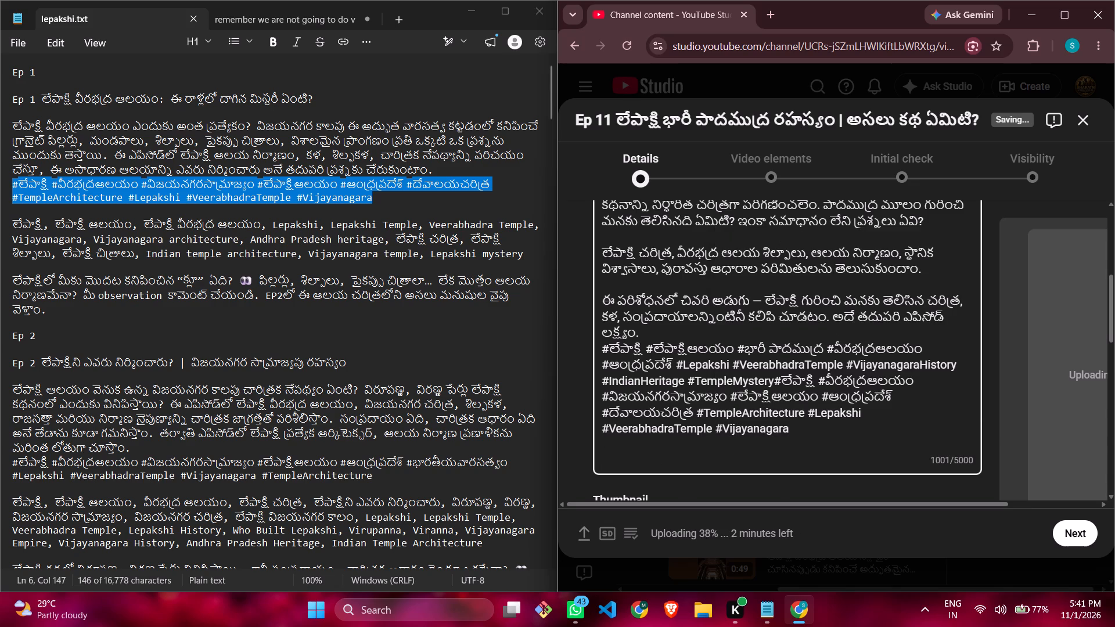
# Insert a space between #TempleMystery and the appended #లేపాక్షి hashtag in the episode 11 description.
pyautogui.click(774, 381)
pyautogui.press('space')
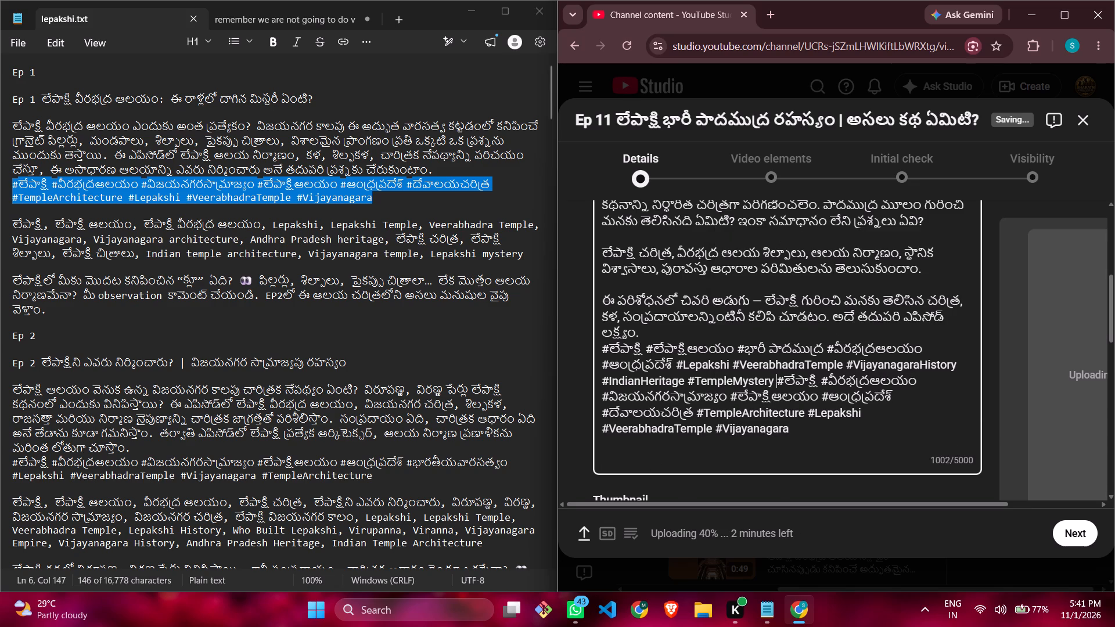
# Find the Ep 11 section with its keyword list in lepakshi.txt.
pyautogui.click(361, 186)
pyautogui.scroll(-3, 338, 203)
pyautogui.scroll(1, 338, 203)
pyautogui.scroll(-10, 338, 203)
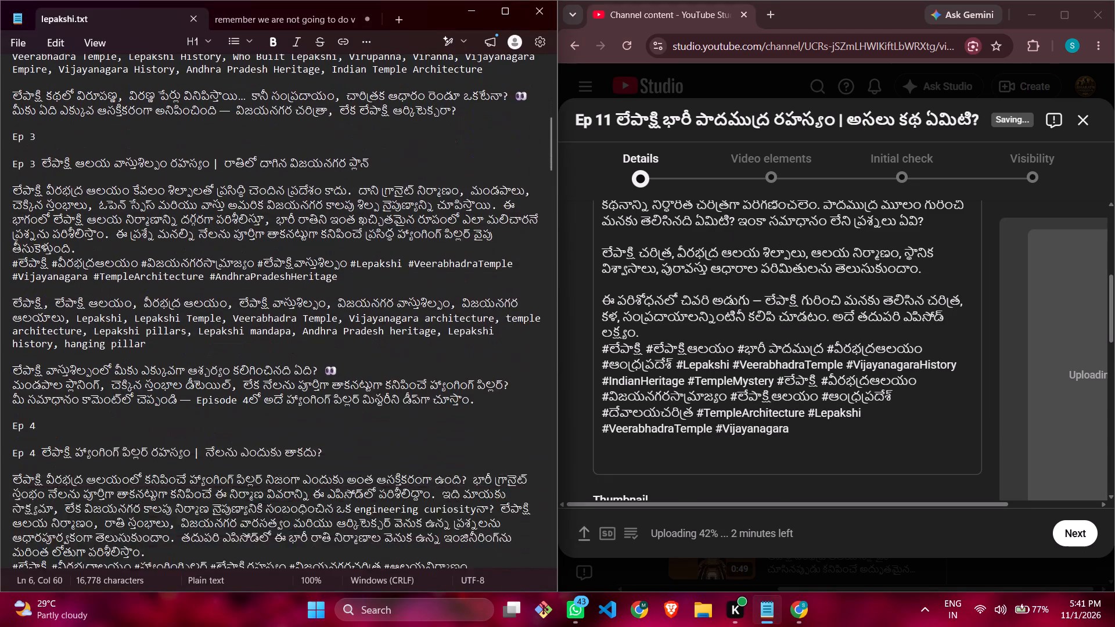
pyautogui.scroll(-14, 337, 213)
pyautogui.scroll(2, 337, 213)
pyautogui.scroll(-1, 337, 213)
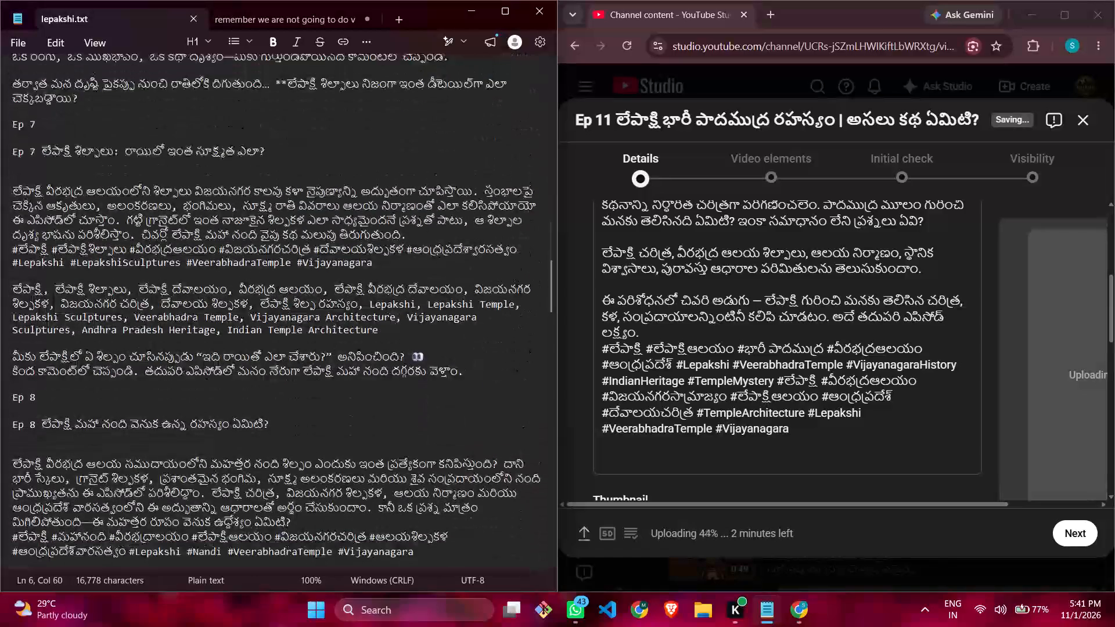
pyautogui.scroll(1, 337, 213)
pyautogui.scroll(-9, 337, 213)
pyautogui.scroll(1, 337, 217)
pyautogui.scroll(-5, 337, 217)
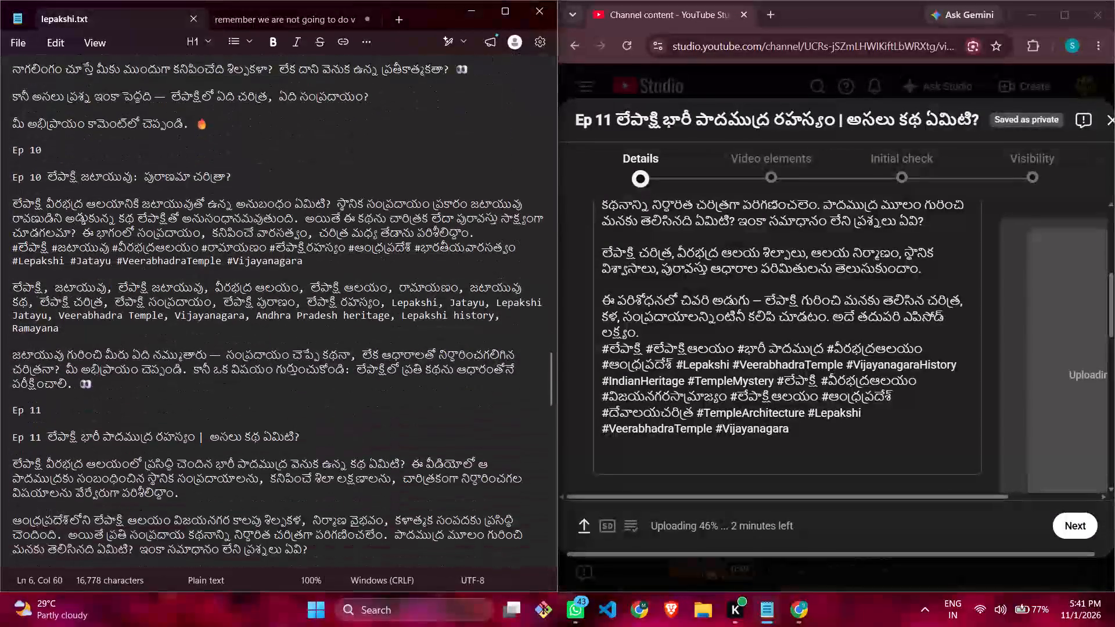
pyautogui.scroll(-4, 337, 217)
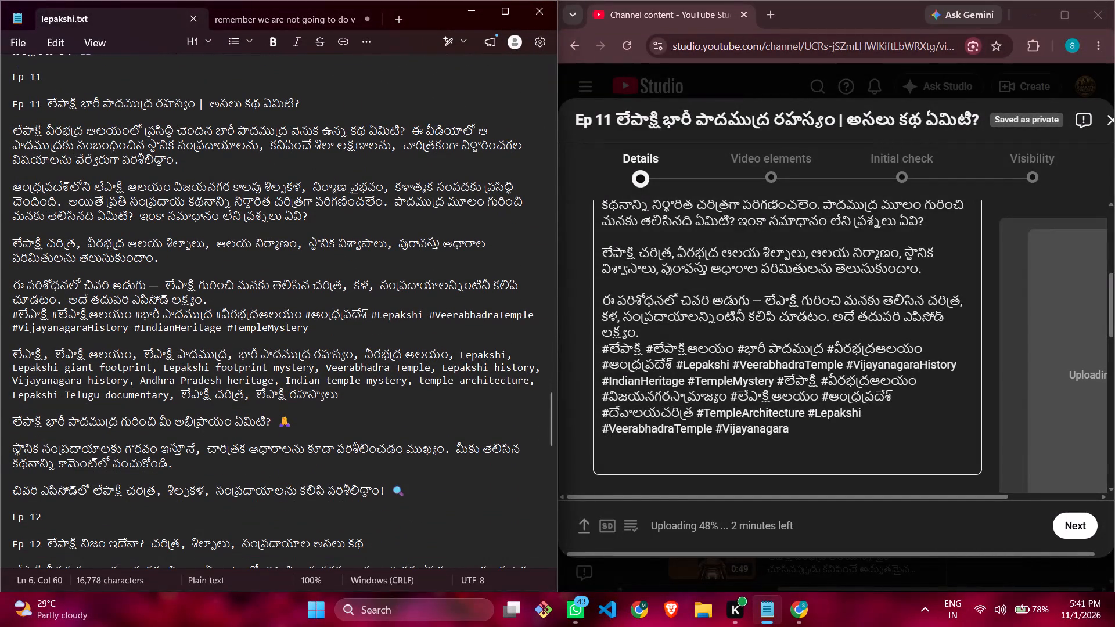
# Set the episode 11 thumbnail to the Footprint_at_Lepakshi_temple image from the video11 folder inside lepakshi_temple and check its preview.
pyautogui.scroll(-3, 716, 274)
pyautogui.click(639, 366)
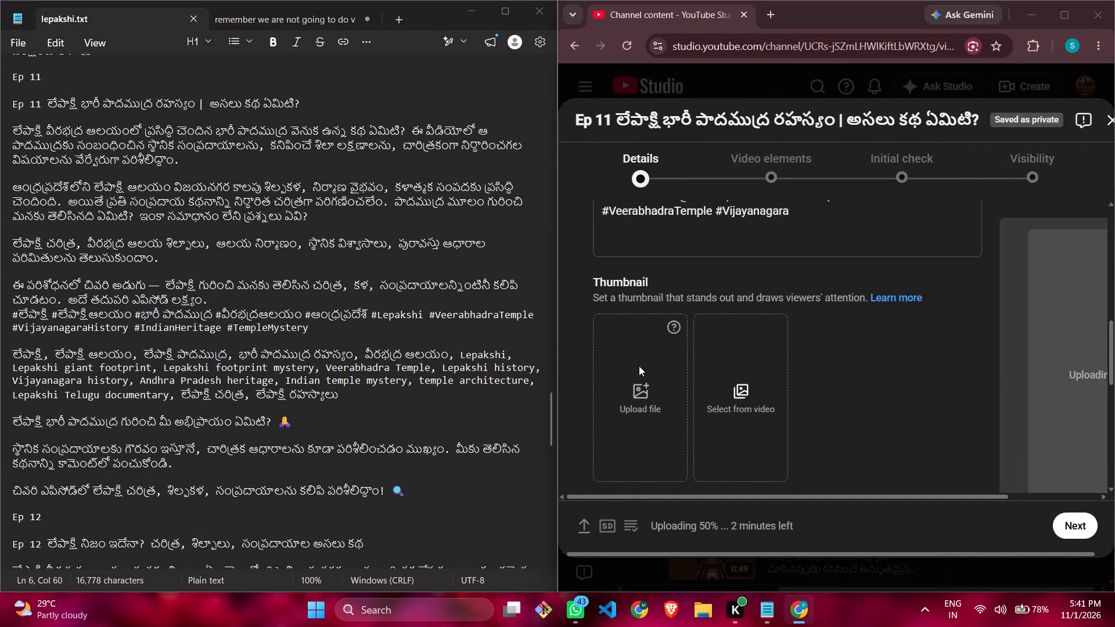
pyautogui.click(768, 34)
pyautogui.scroll(-2, 776, 143)
pyautogui.scroll(1, 775, 149)
pyautogui.scroll(-1, 775, 149)
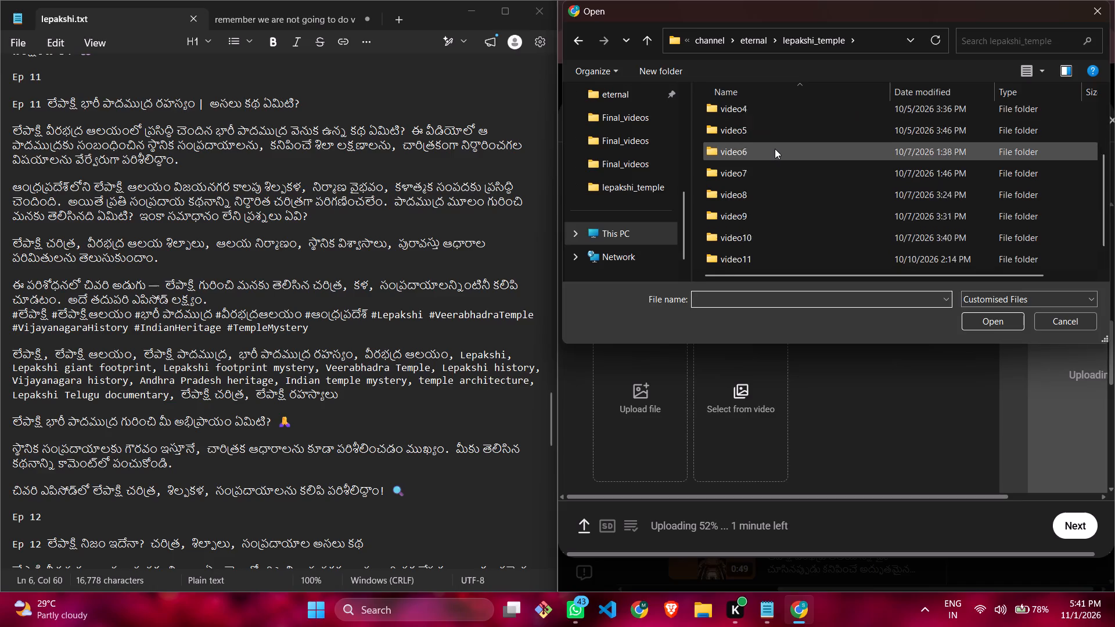
pyautogui.doubleClick(750, 260)
pyautogui.click(750, 192)
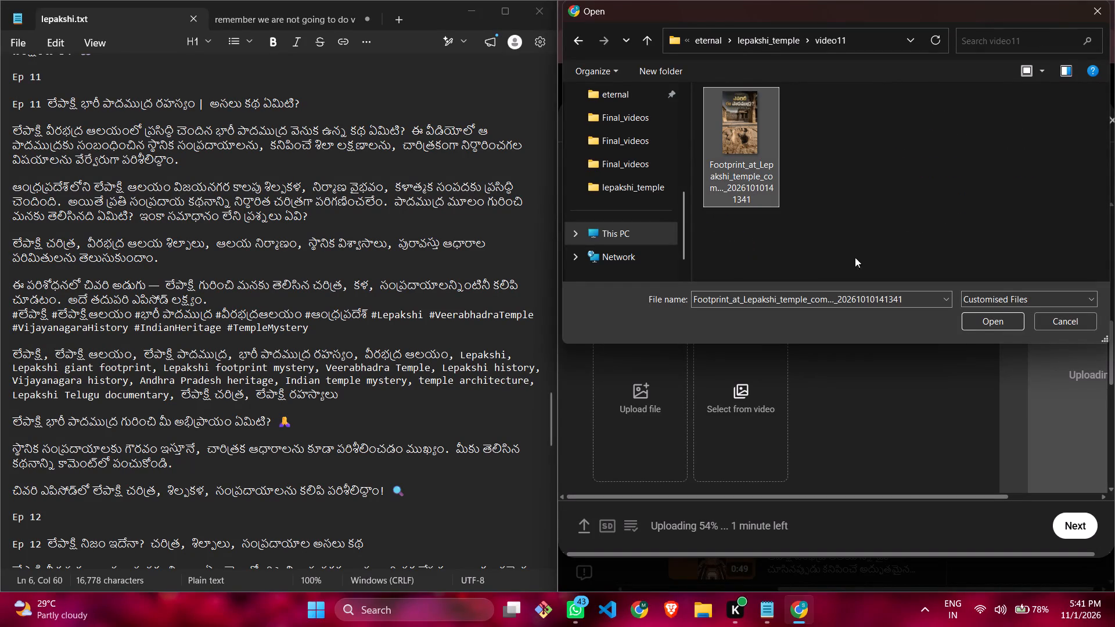
pyautogui.click(1002, 320)
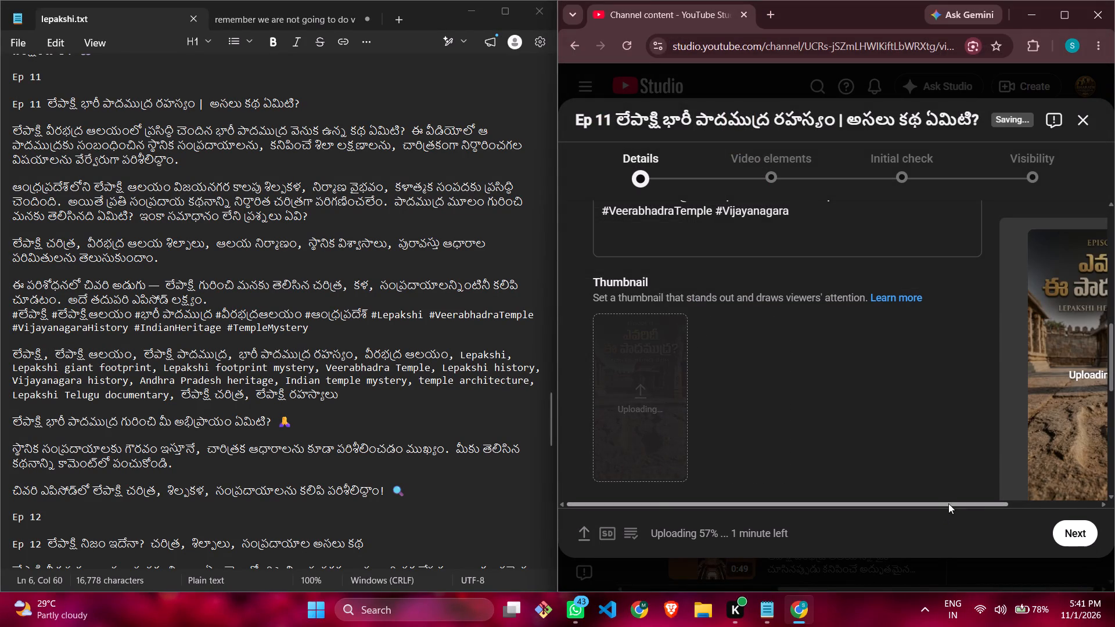
pyautogui.moveTo(948, 503); pyautogui.dragTo(1110, 496)
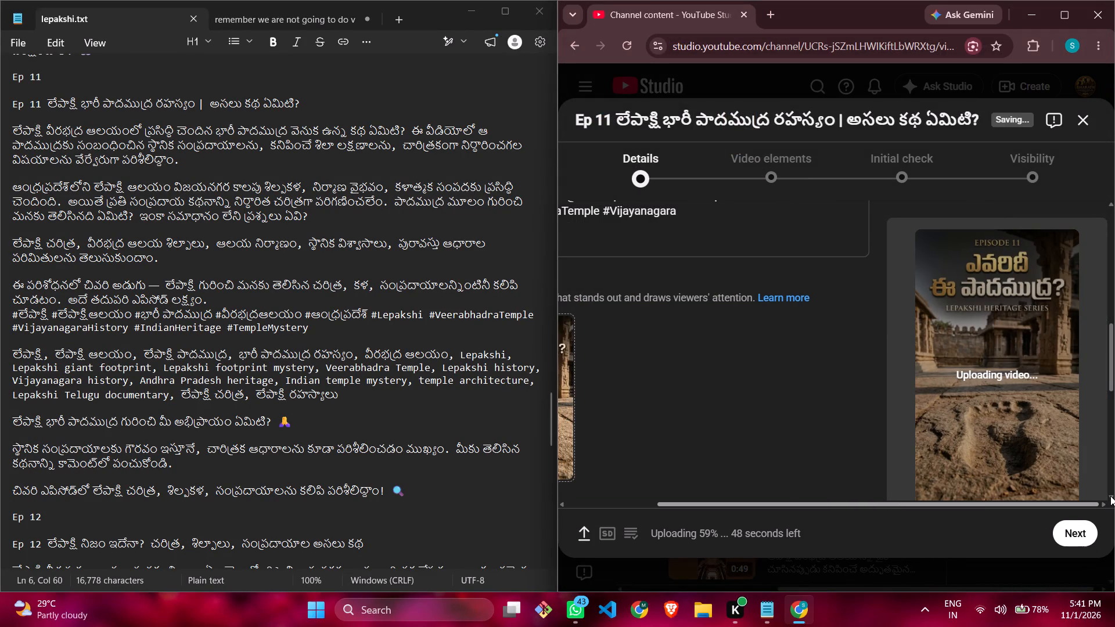
pyautogui.moveTo(1110, 496); pyautogui.dragTo(835, 507)
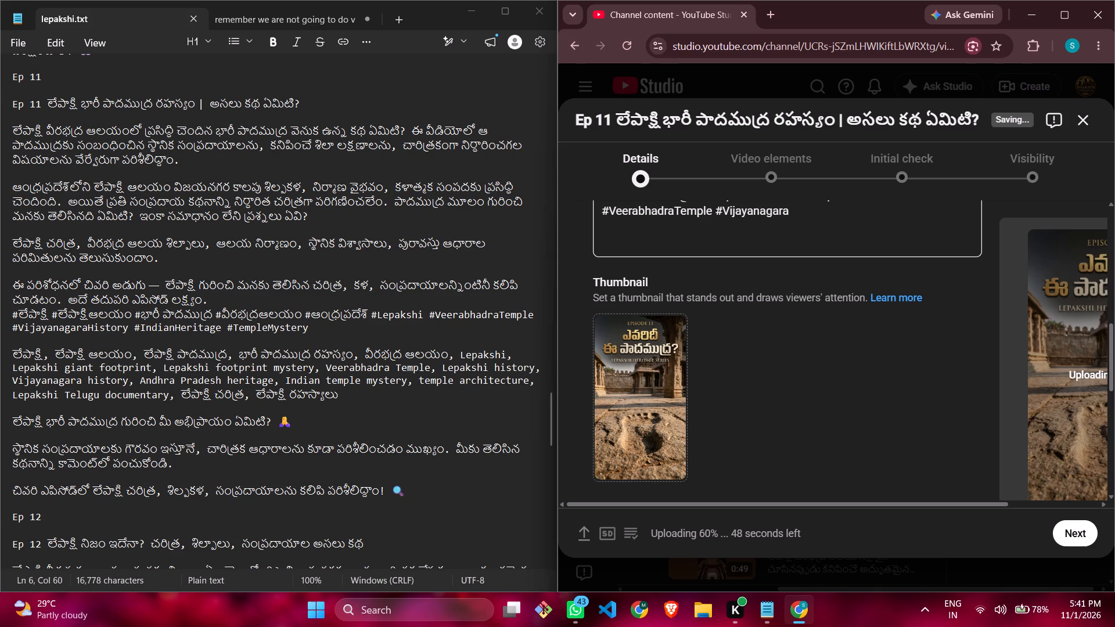
# Expand the additional video settings and fill the tags with the Ep 11 keyword list, లేపాక్షి through లేపాక్షి రహస్యాలు, copied from lepakshi.txt.
pyautogui.scroll(-3, 821, 377)
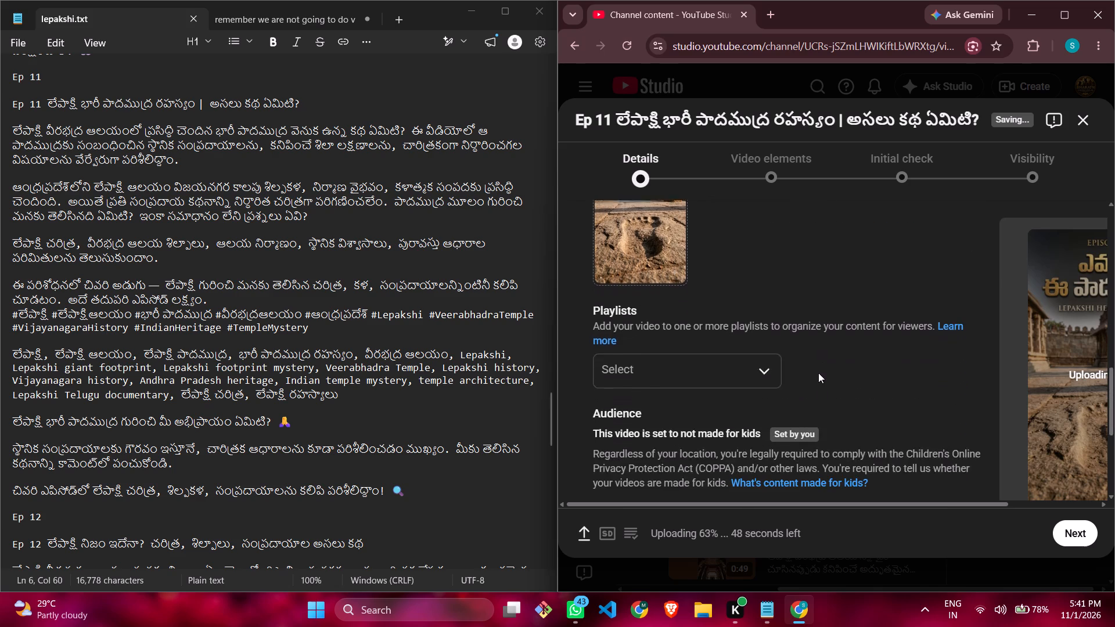
pyautogui.scroll(-6, 818, 361)
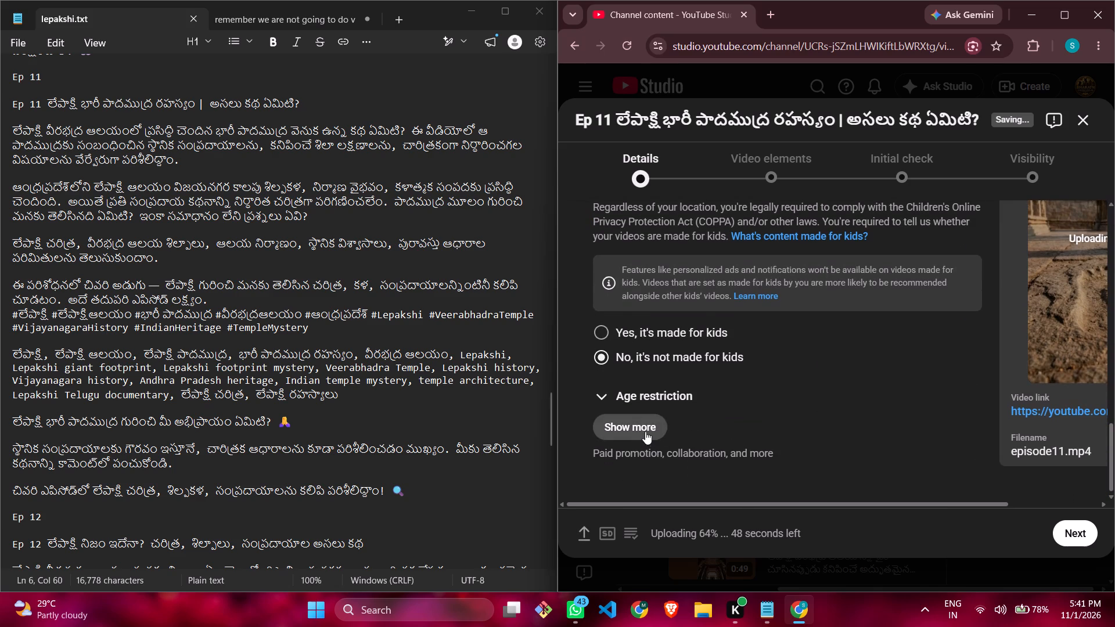
pyautogui.click(645, 431)
pyautogui.scroll(-6, 847, 364)
pyautogui.scroll(1, 841, 363)
pyautogui.scroll(-9, 841, 363)
pyautogui.scroll(1, 832, 360)
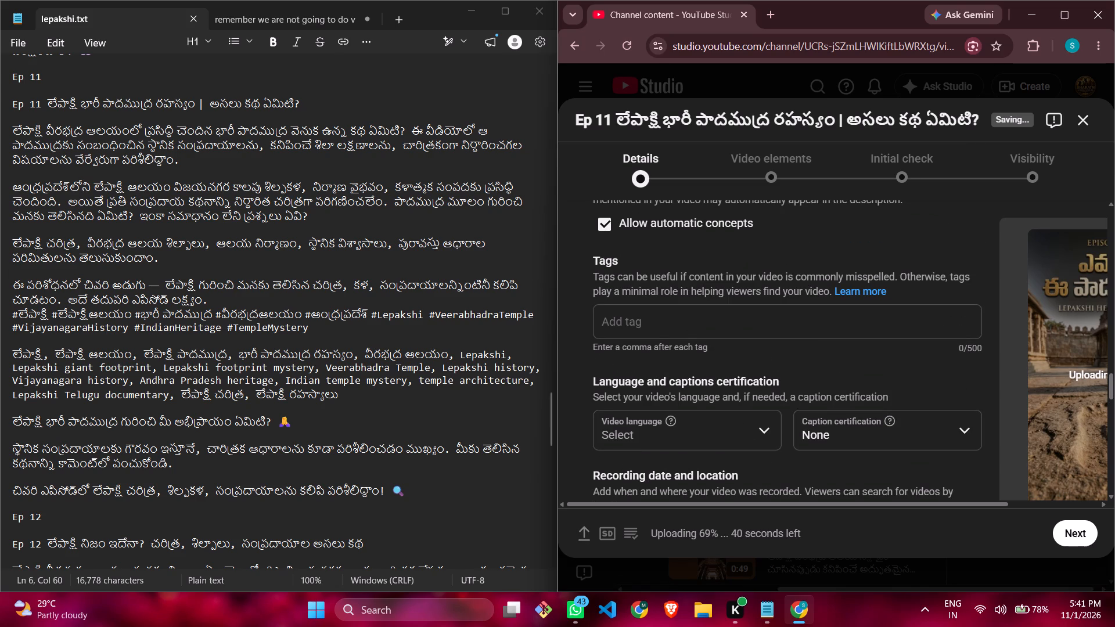
pyautogui.moveTo(13, 355); pyautogui.dragTo(378, 399)
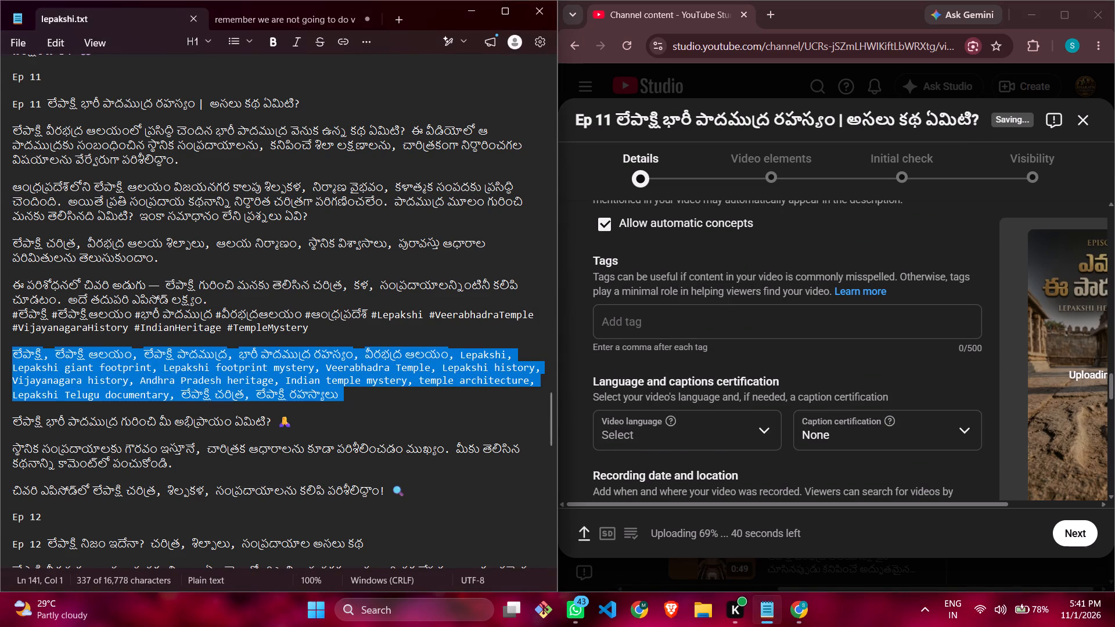
pyautogui.moveTo(378, 399); pyautogui.dragTo(379, 400)
pyautogui.hotkey('ctrl', 'c')
pyautogui.click(699, 326)
pyautogui.hotkey('ctrl', 'v')
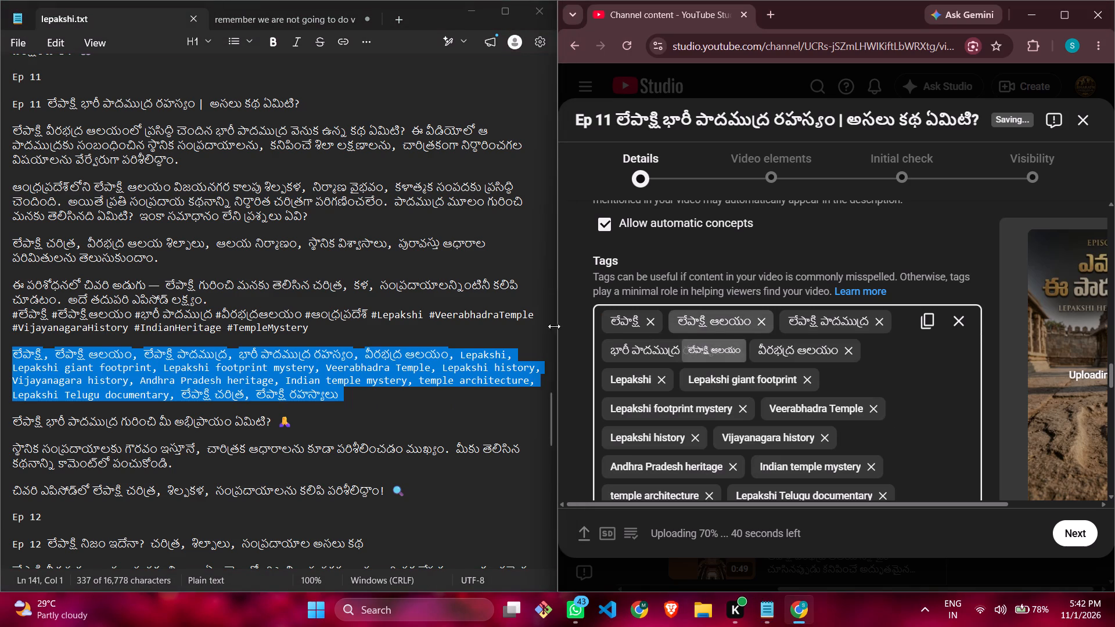
# Look over the Ep 12 section, including its description, hashtags and keywords, in lepakshi.txt.
pyautogui.click(428, 365)
pyautogui.scroll(-2, 423, 365)
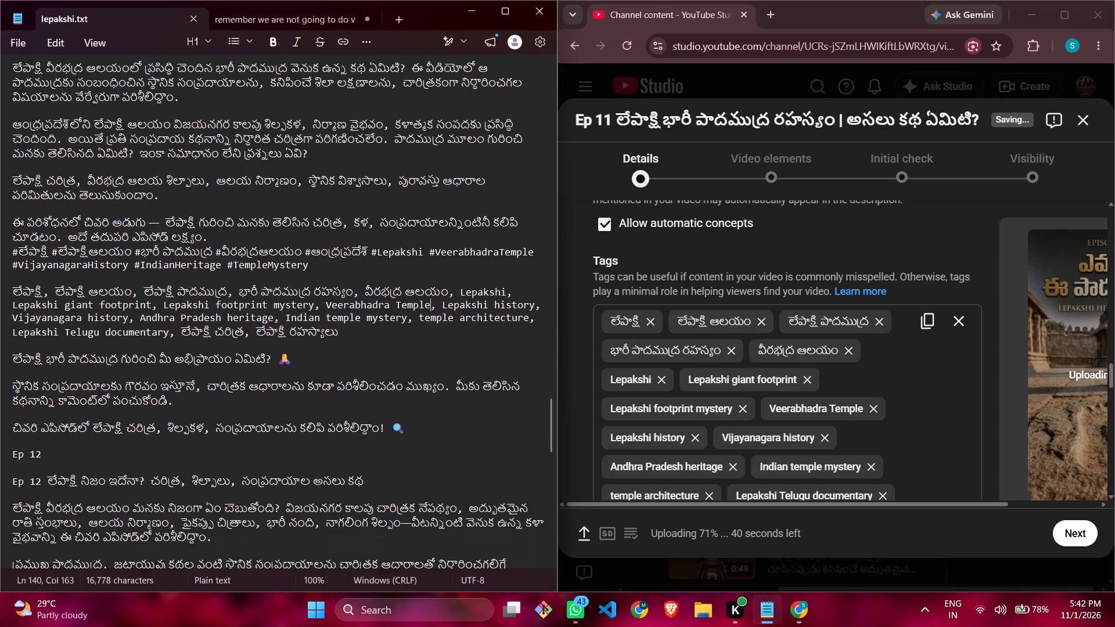
pyautogui.scroll(-4, 423, 365)
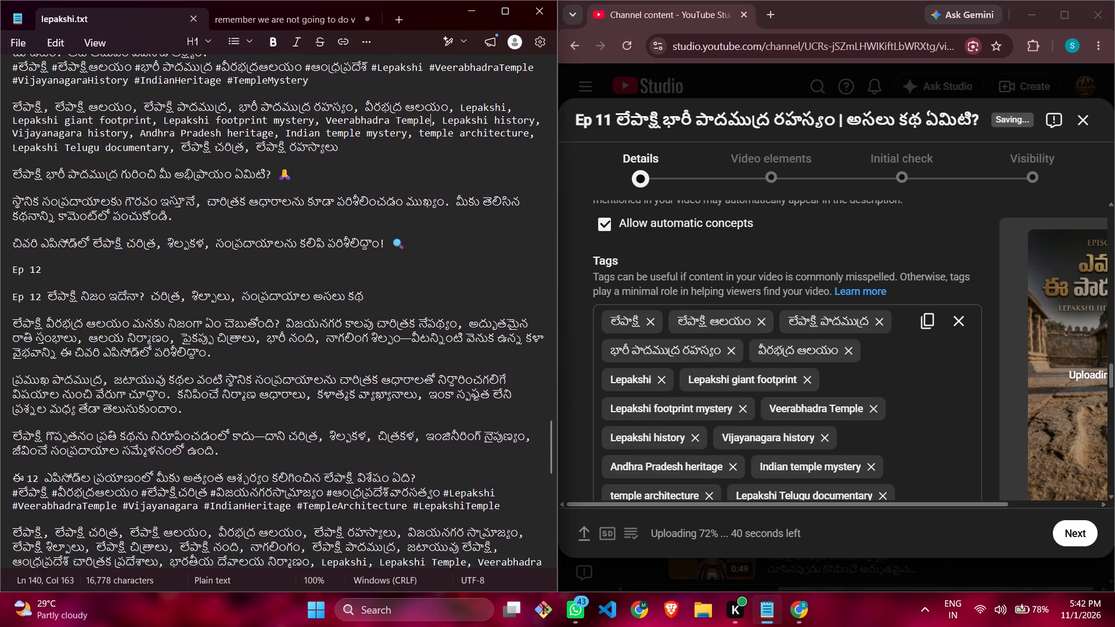
pyautogui.scroll(-3, 423, 365)
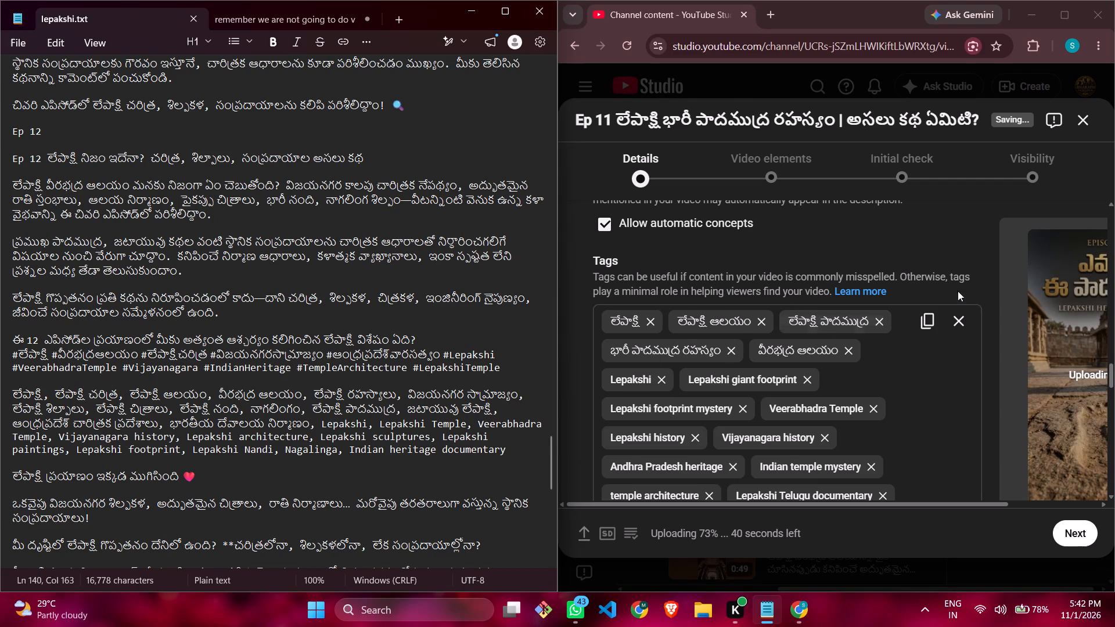
# Review the remaining episode 11 details, from the tags through Comments and ratings, and check the upload progress.
pyautogui.scroll(-5, 995, 298)
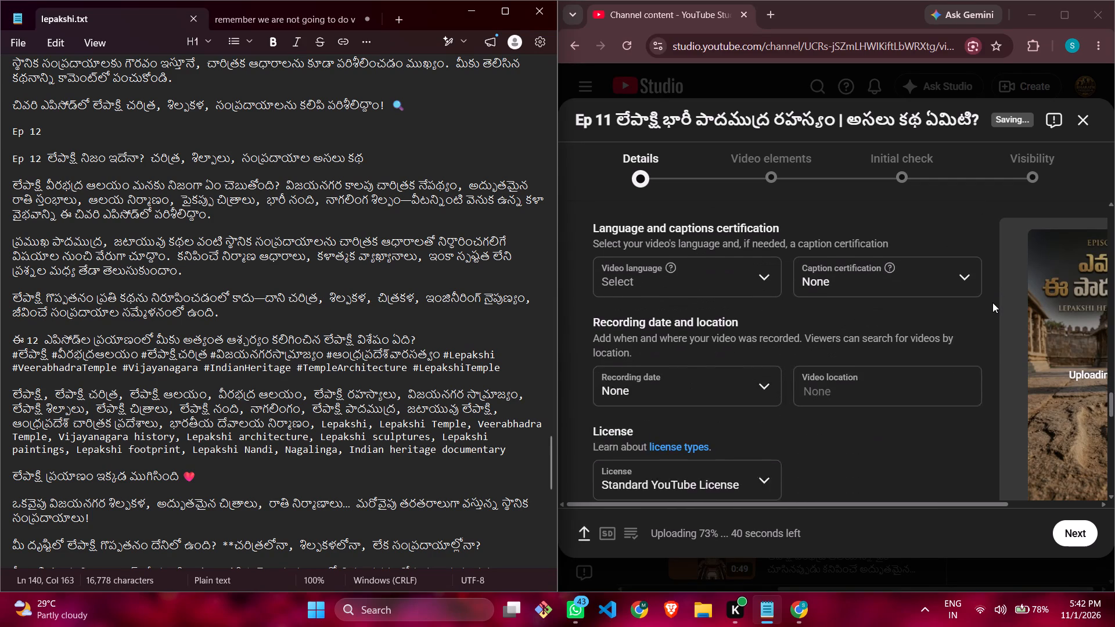
pyautogui.scroll(3, 992, 302)
pyautogui.scroll(-2, 992, 302)
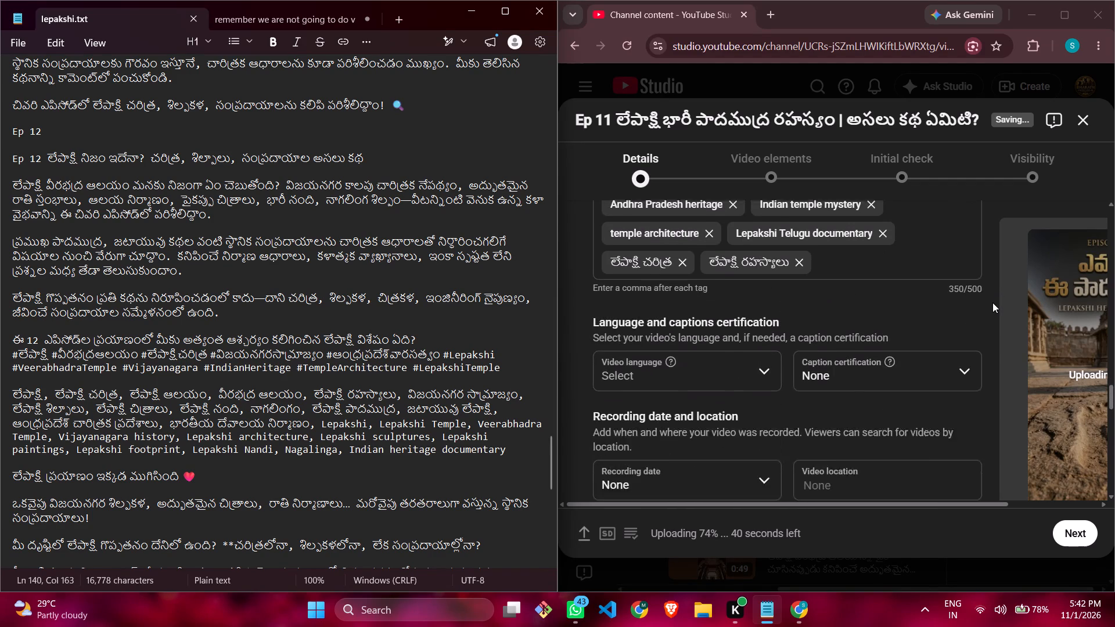
pyautogui.scroll(1, 992, 302)
pyautogui.scroll(-4, 992, 302)
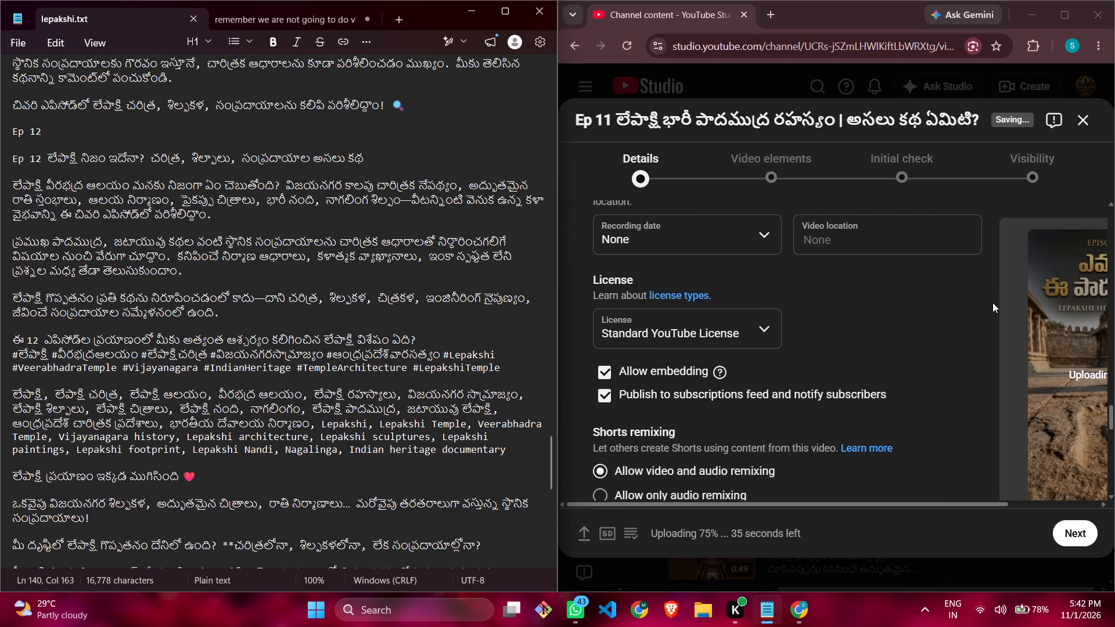
pyautogui.scroll(-5, 992, 302)
pyautogui.scroll(1, 981, 304)
pyautogui.scroll(-2, 981, 304)
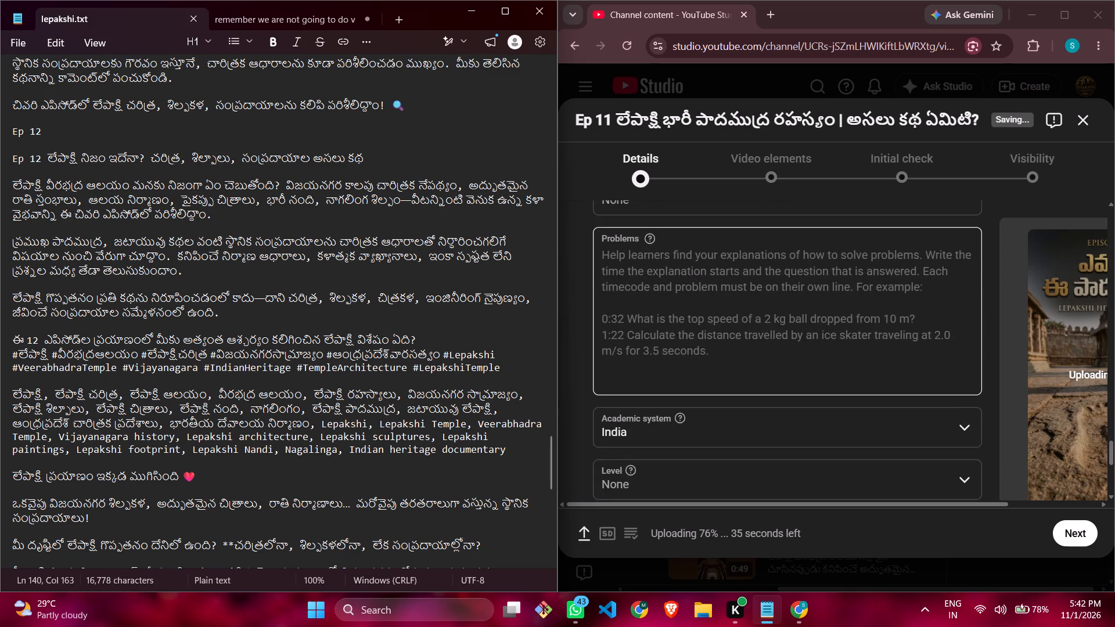
pyautogui.scroll(-2, 971, 304)
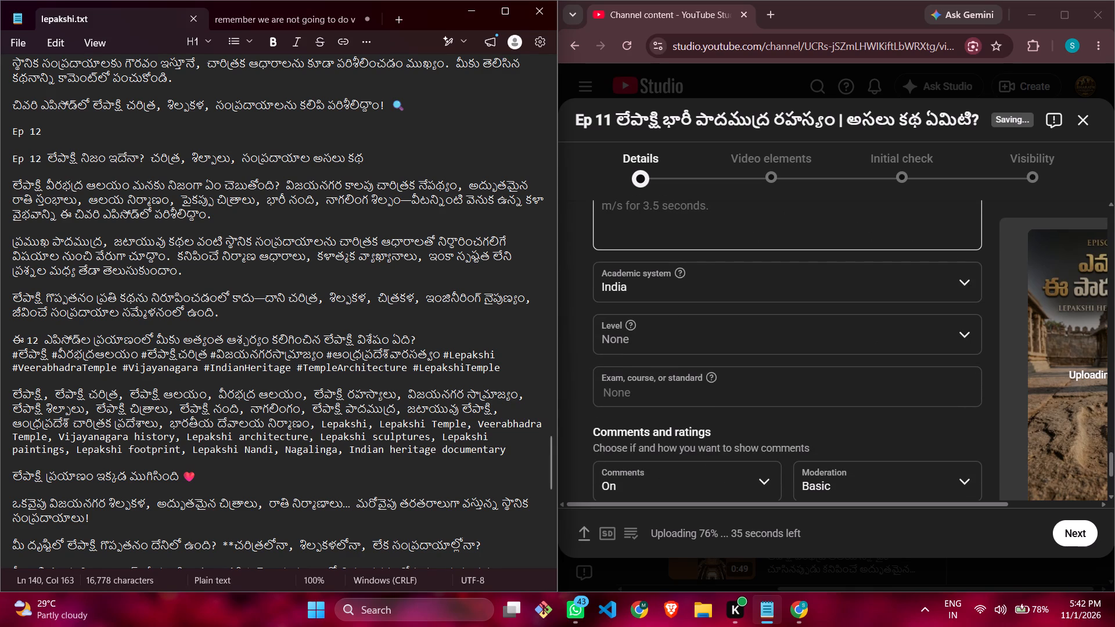
pyautogui.scroll(-3, 989, 300)
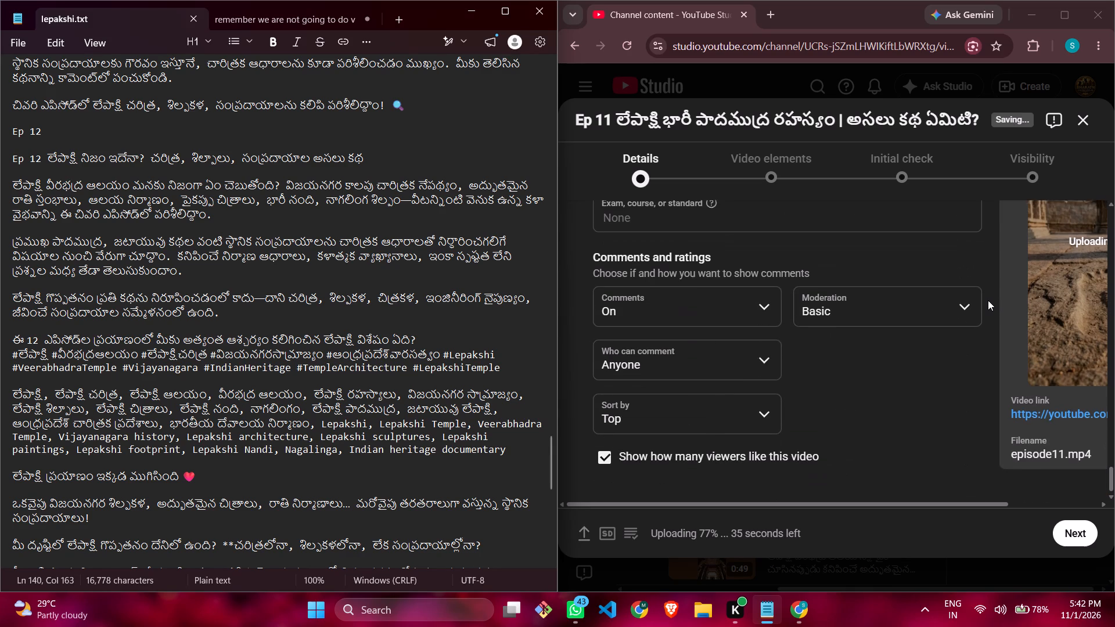
pyautogui.scroll(-1, 988, 300)
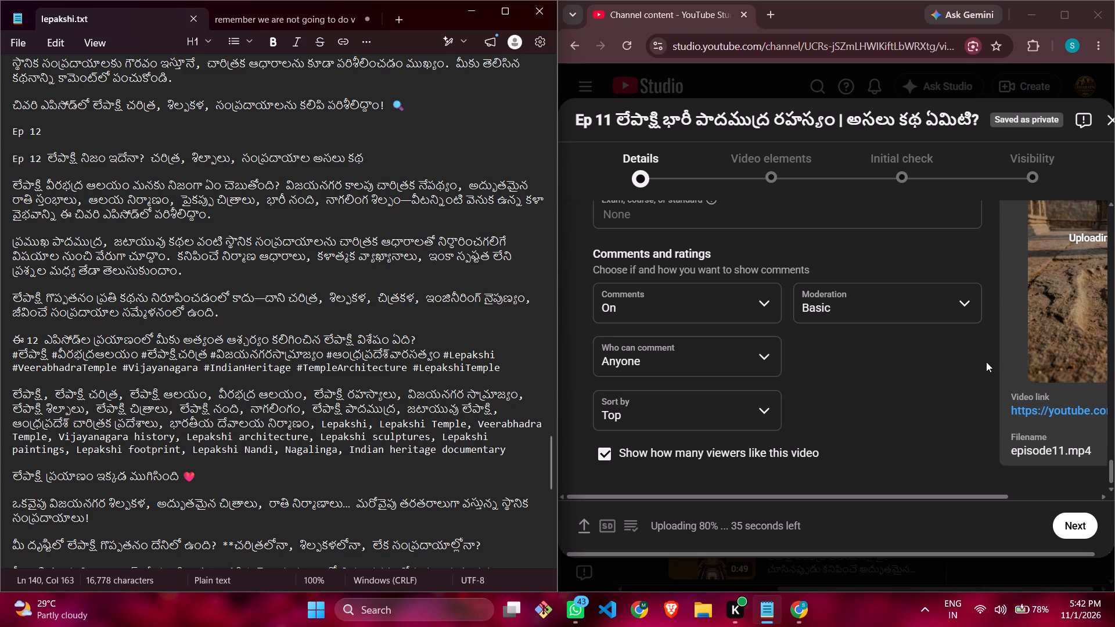
pyautogui.click(589, 527)
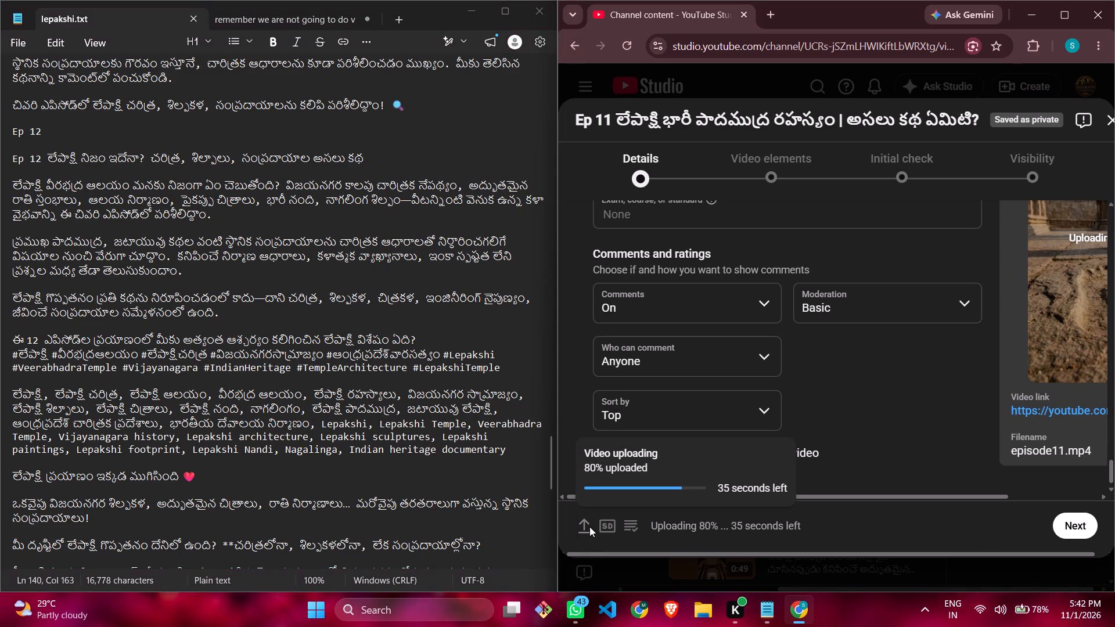
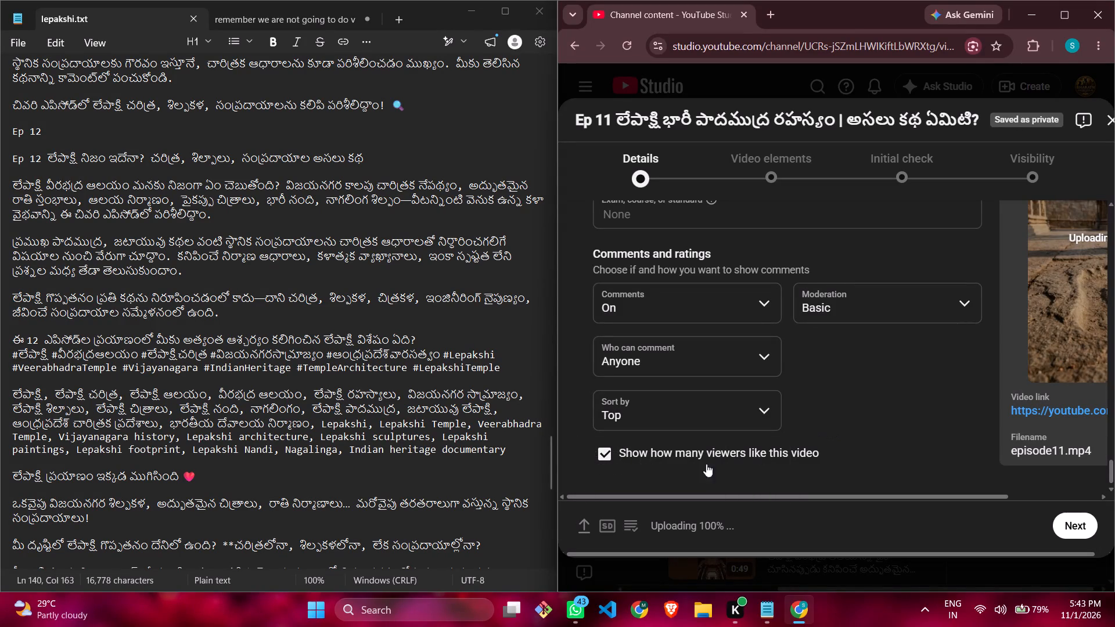
# Check the upload and processing status of the episode 11 video.
pyautogui.moveTo(686, 498); pyautogui.dragTo(877, 497)
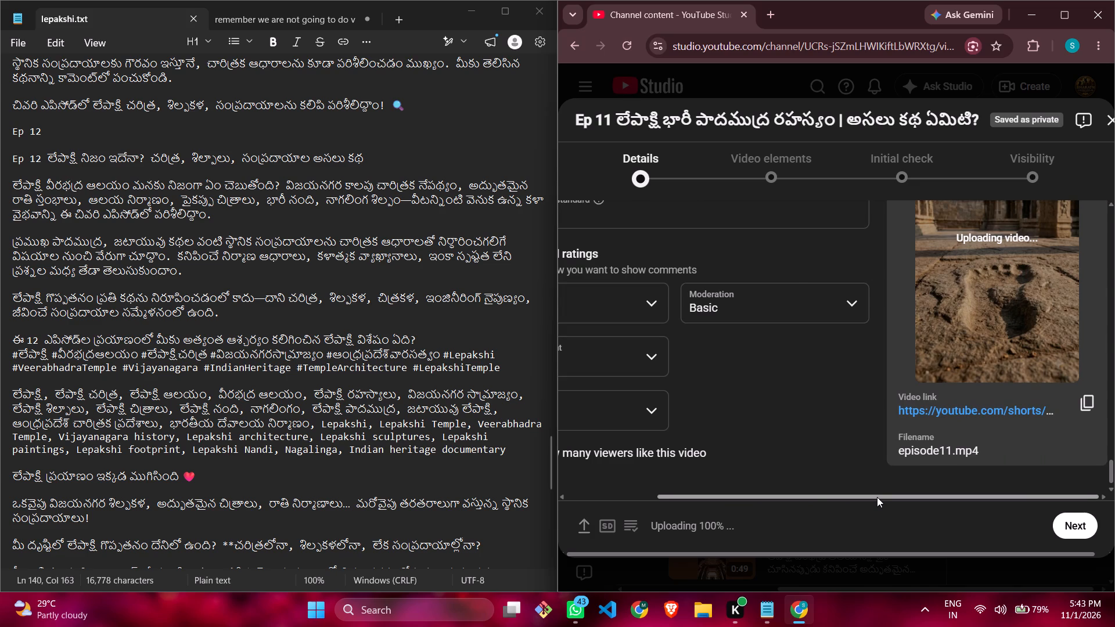
pyautogui.moveTo(877, 497); pyautogui.dragTo(599, 519)
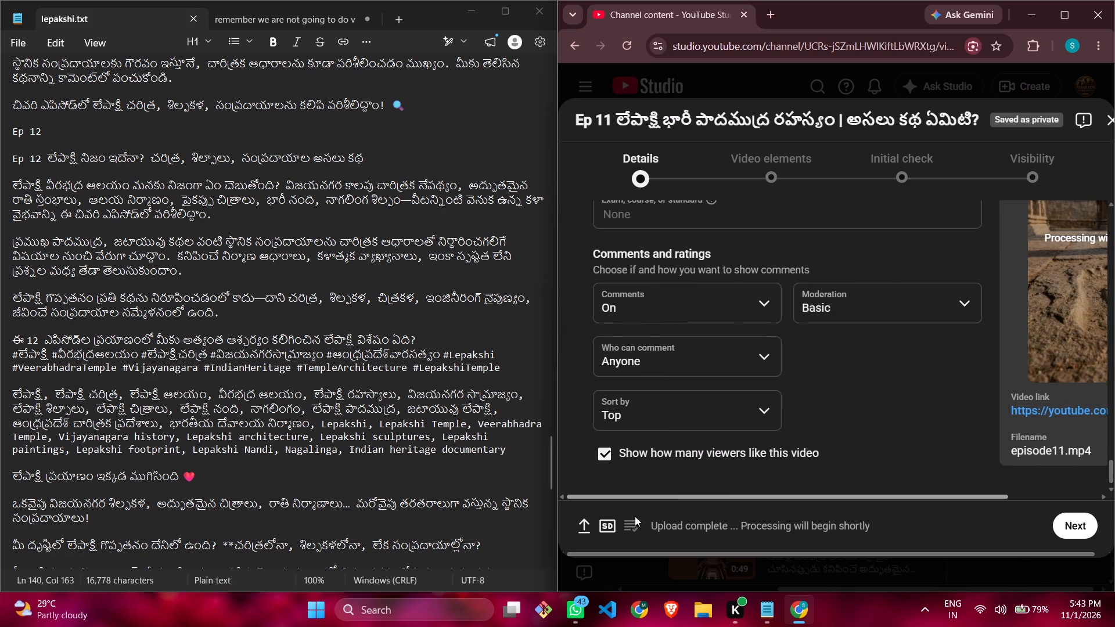
pyautogui.click(606, 524)
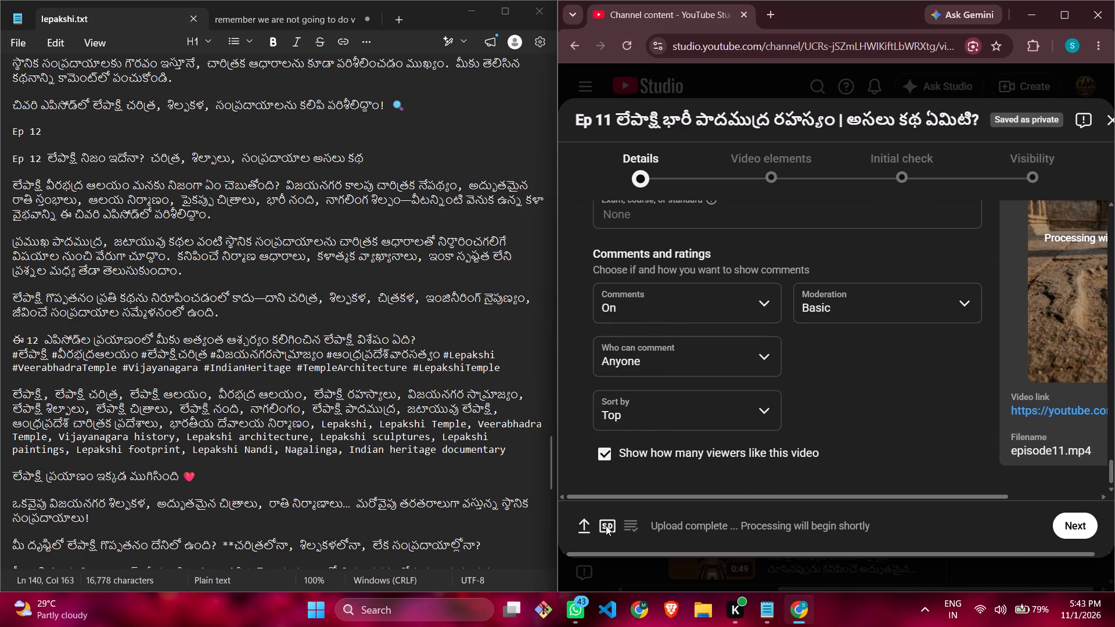
pyautogui.click(615, 528)
pyautogui.click(604, 522)
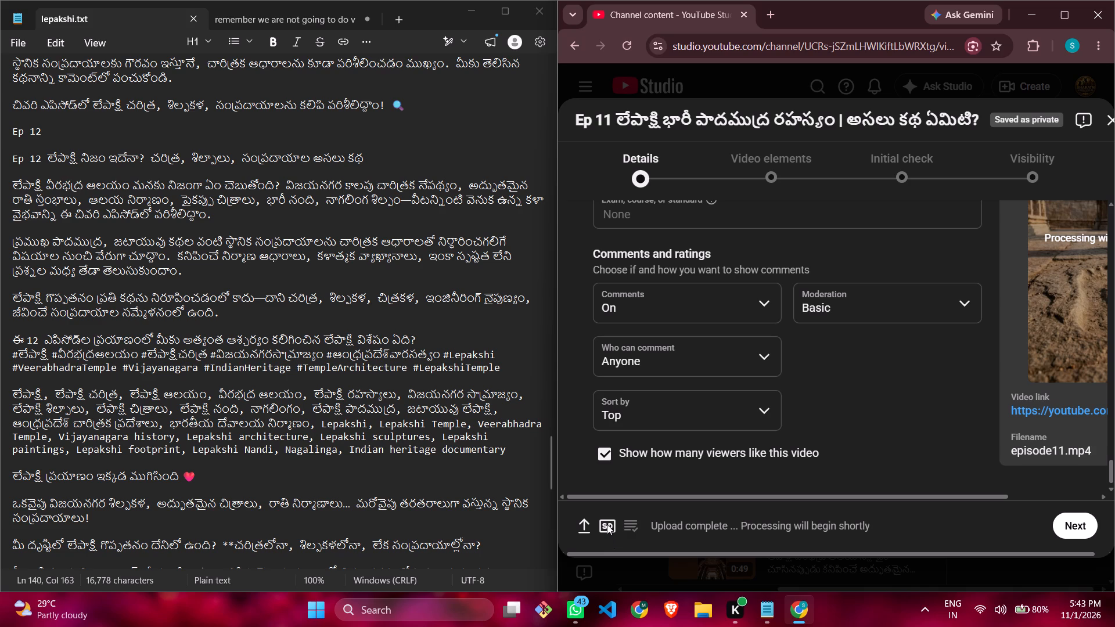
pyautogui.click(607, 525)
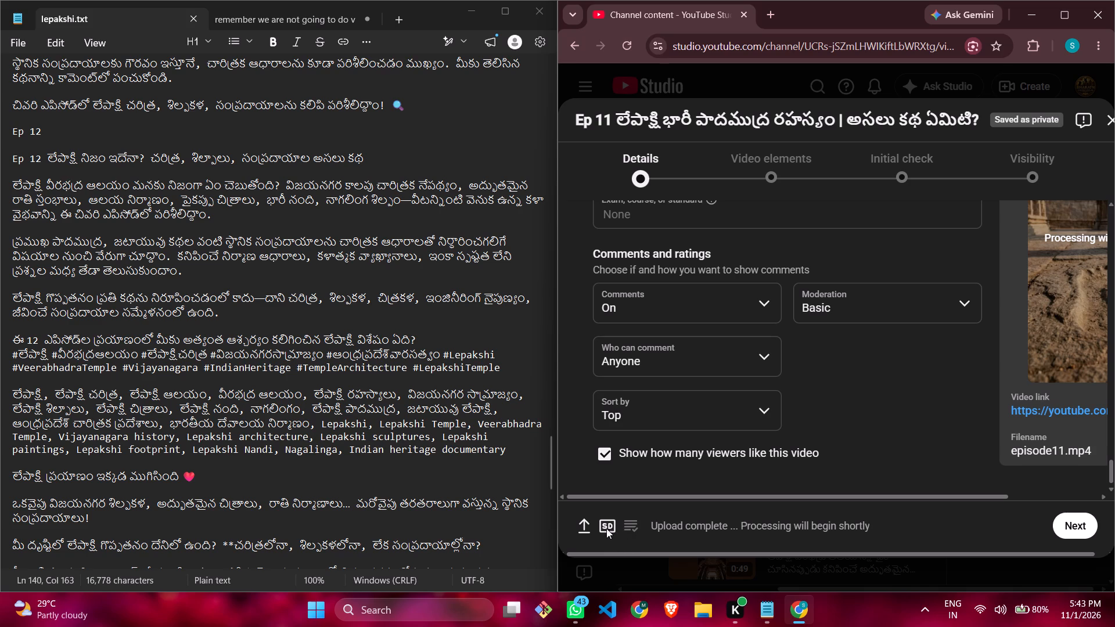
pyautogui.click(605, 526)
pyautogui.click(587, 522)
pyautogui.click(609, 531)
pyautogui.click(636, 528)
pyautogui.click(609, 514)
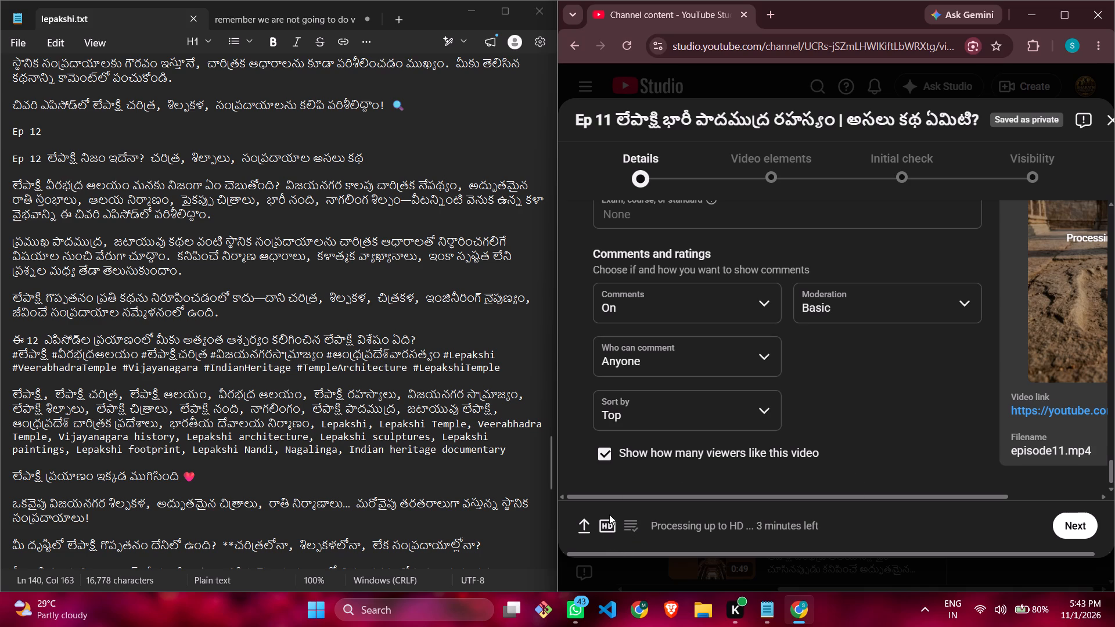
pyautogui.click(609, 528)
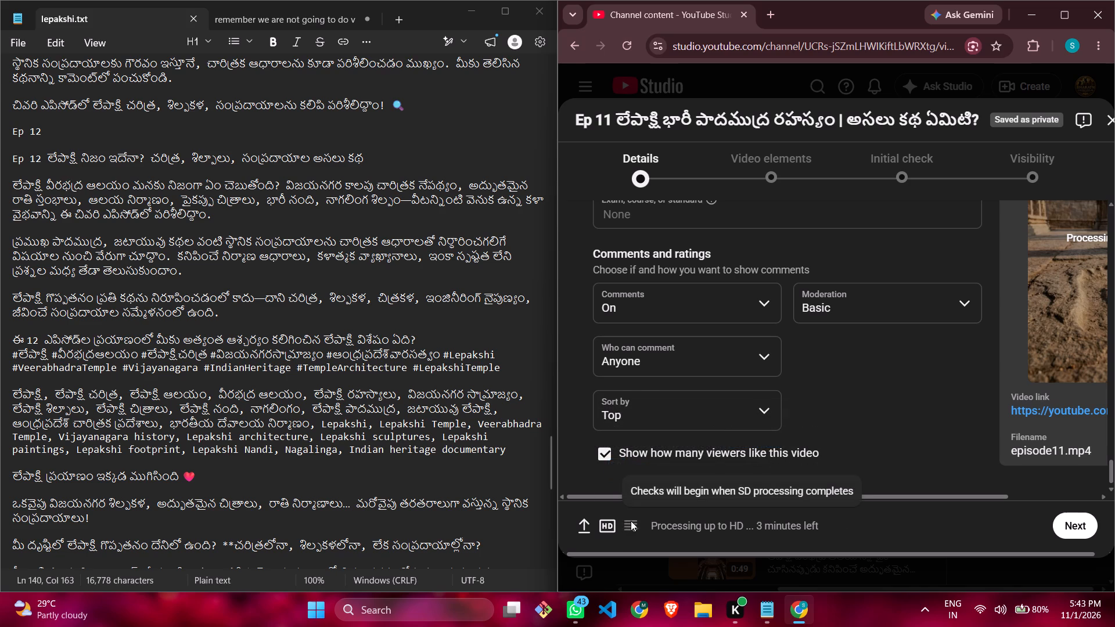
pyautogui.click(610, 532)
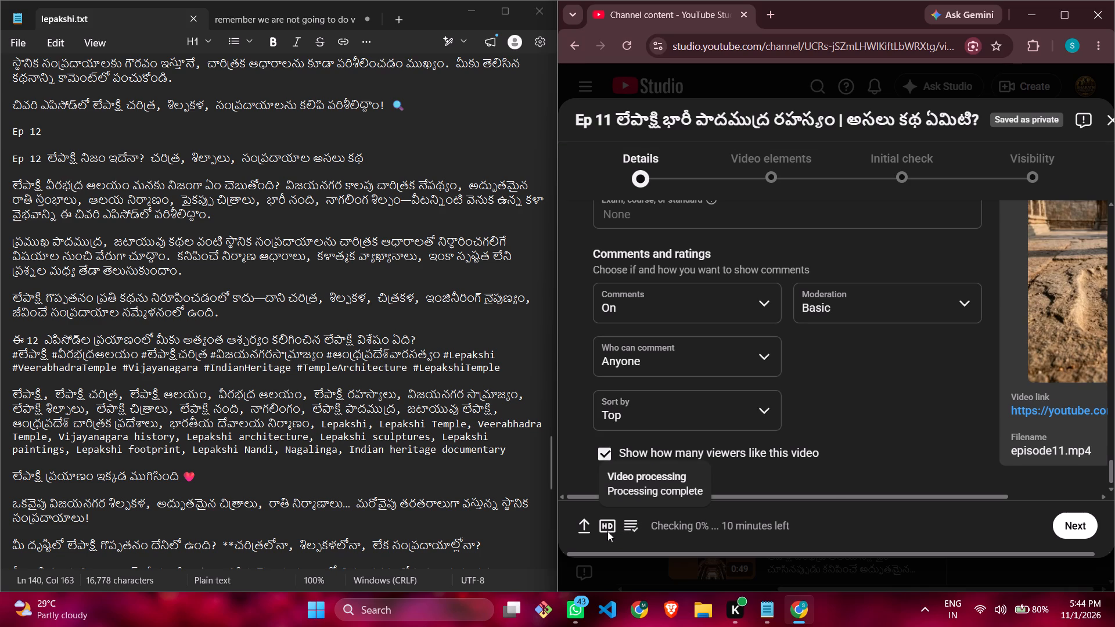
# Proceed to the Visibility stage for episode 11 and set its scheduled publication date to Nov 4, 2026.
pyautogui.click(1070, 526)
pyautogui.click(1070, 526)
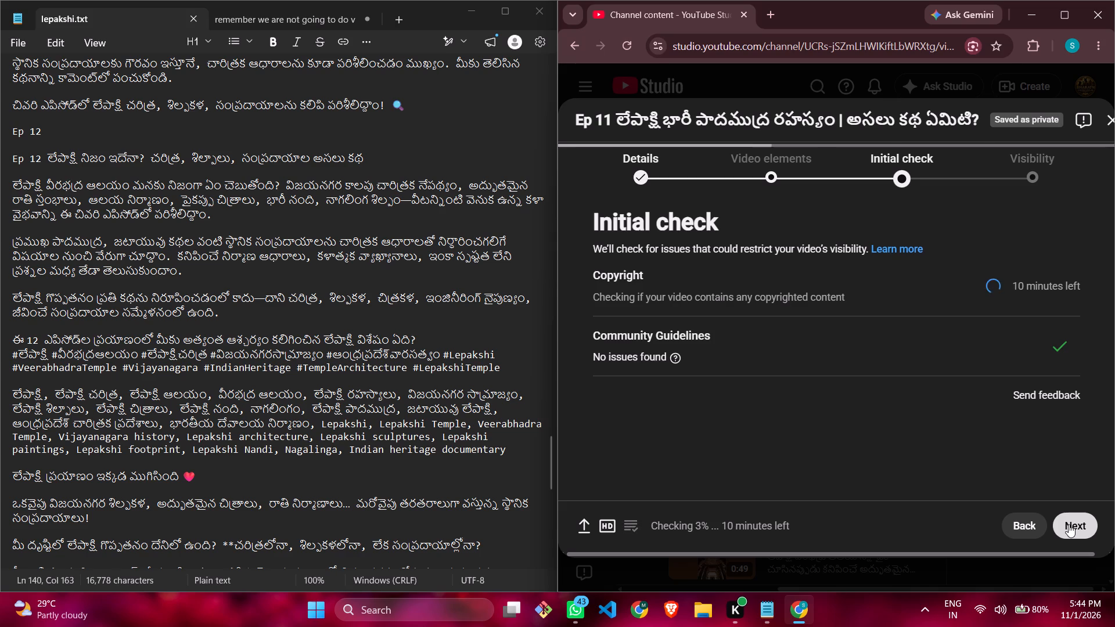
pyautogui.click(1069, 524)
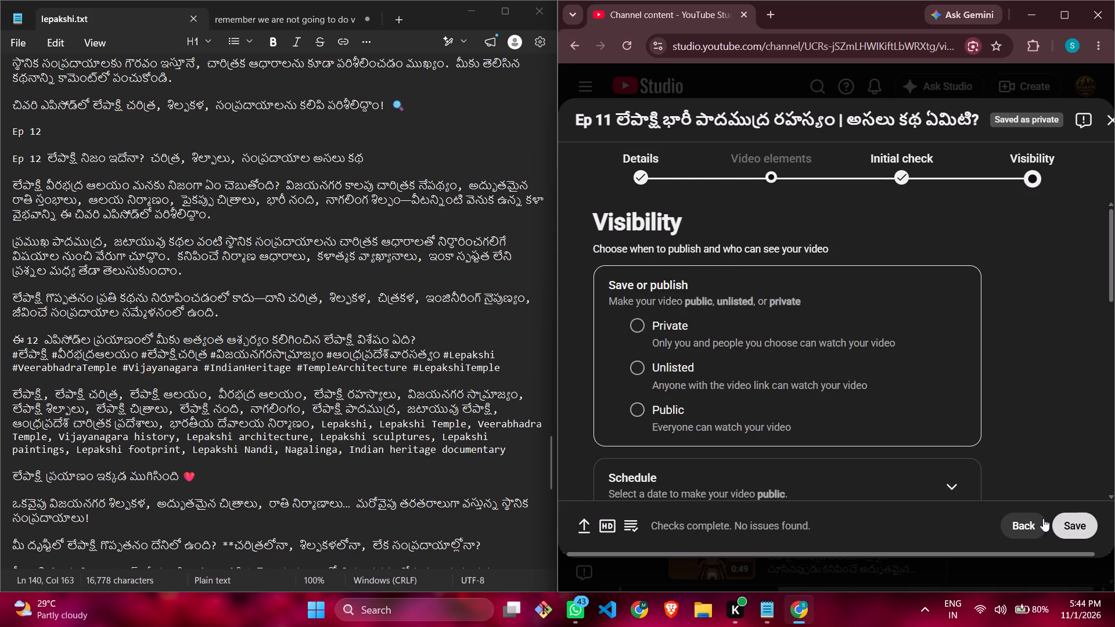
pyautogui.click(635, 409)
pyautogui.scroll(-1, 733, 362)
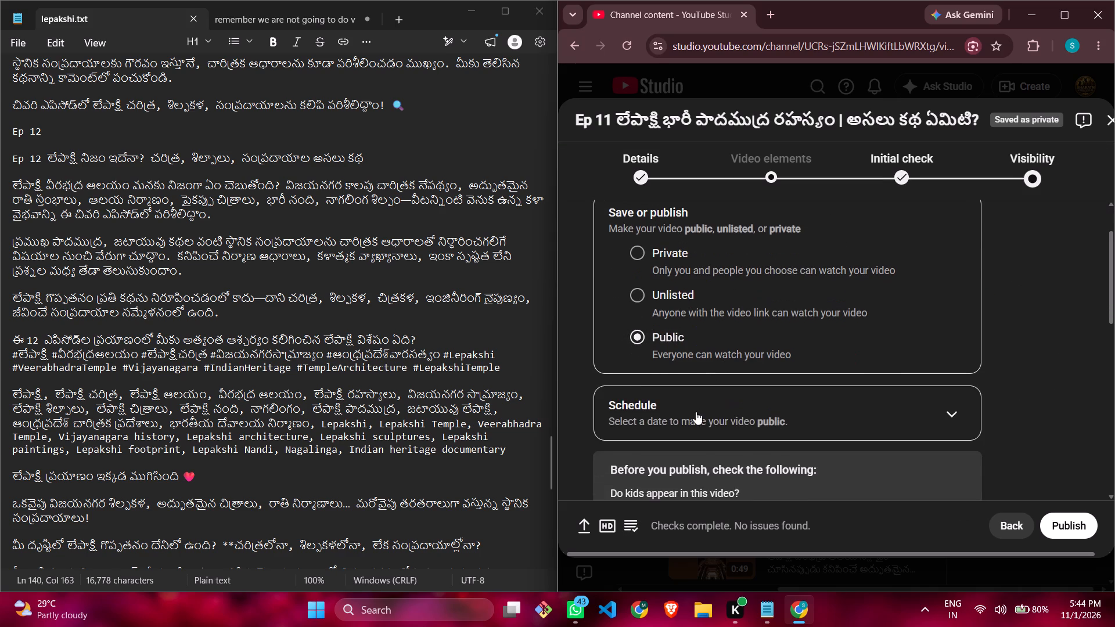
pyautogui.click(696, 412)
pyautogui.scroll(-2, 696, 413)
pyautogui.click(716, 211)
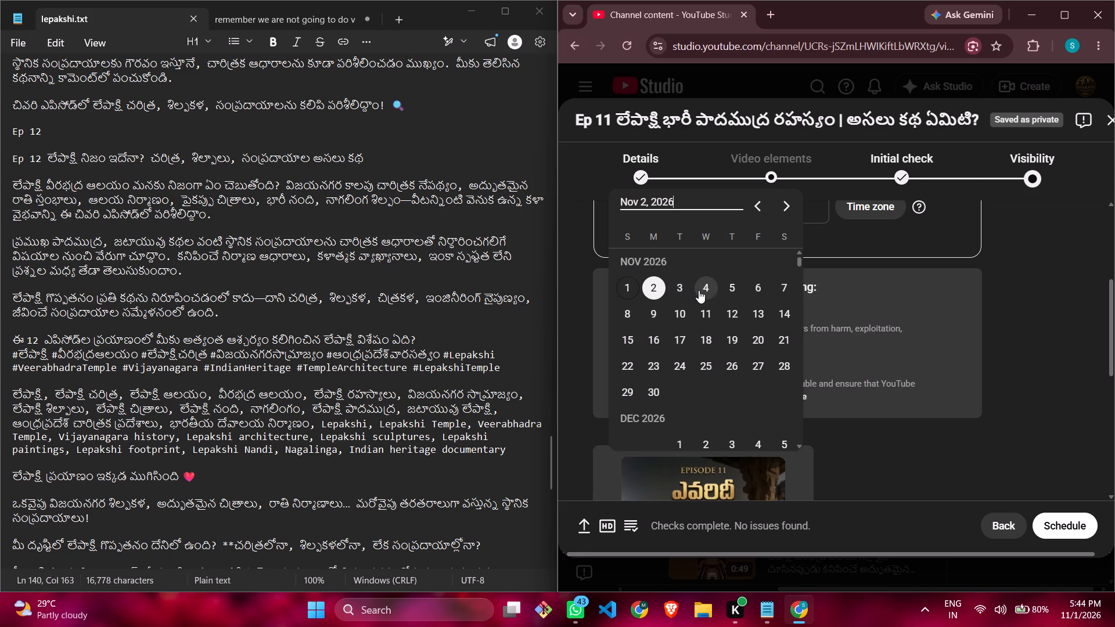
pyautogui.click(703, 289)
# Set the episode 11 publication time to 5:30 PM, schedule the video and dismiss the confirmation.
pyautogui.click(806, 213)
pyautogui.scroll(-3, 771, 297)
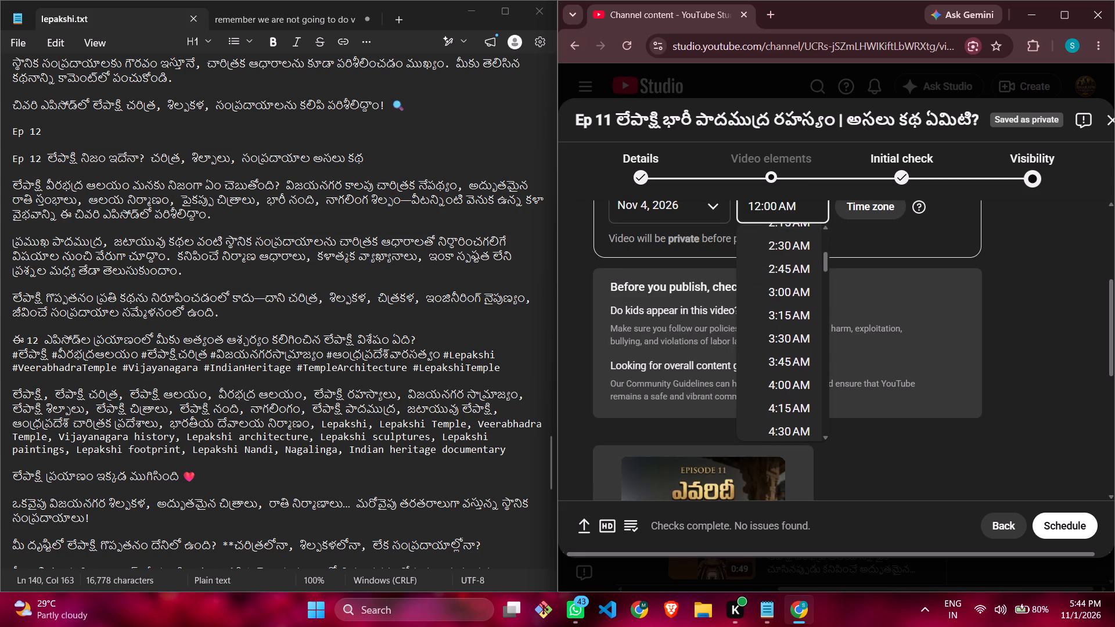
pyautogui.scroll(1, 771, 297)
pyautogui.scroll(-10, 771, 297)
pyautogui.scroll(1, 771, 297)
pyautogui.scroll(-2, 771, 297)
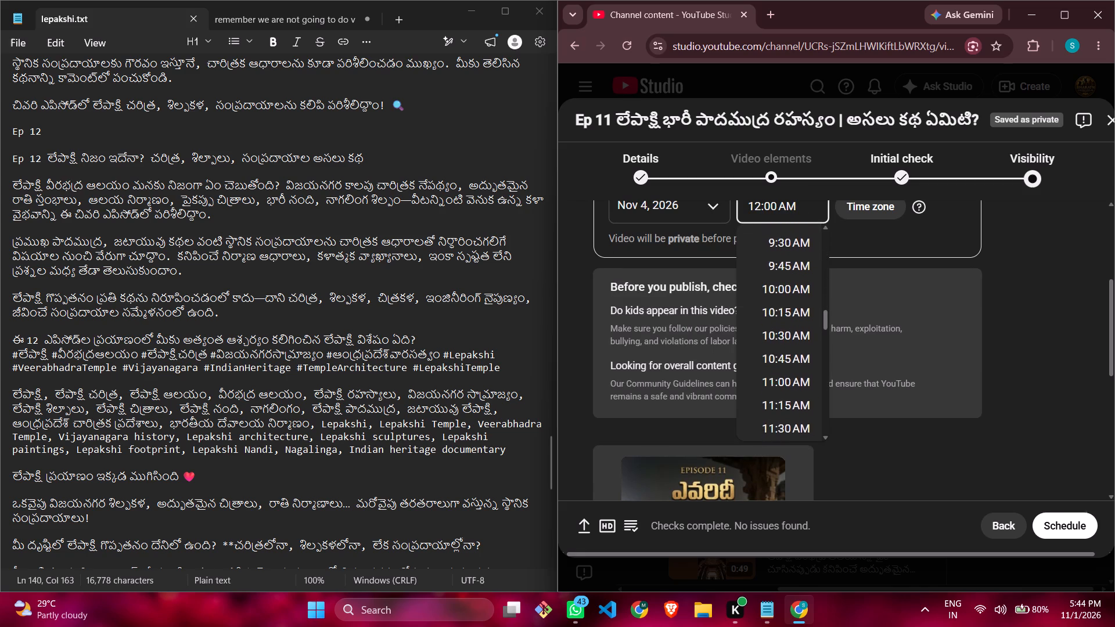
pyautogui.scroll(-1, 771, 297)
pyautogui.scroll(1, 771, 297)
pyautogui.scroll(-8, 771, 297)
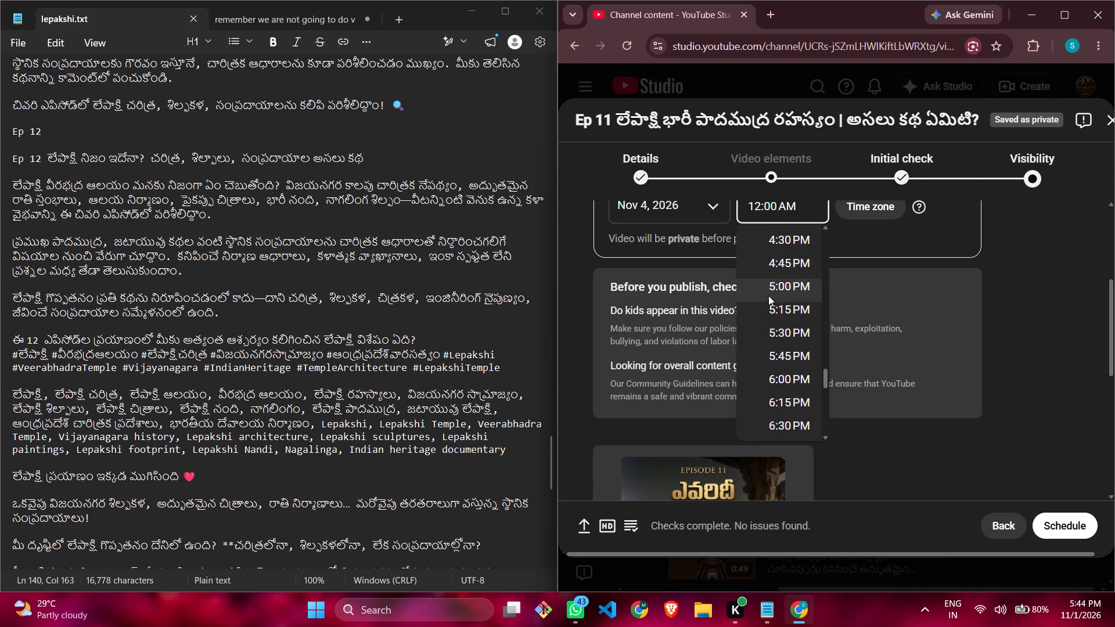
pyautogui.click(780, 333)
pyautogui.click(1071, 524)
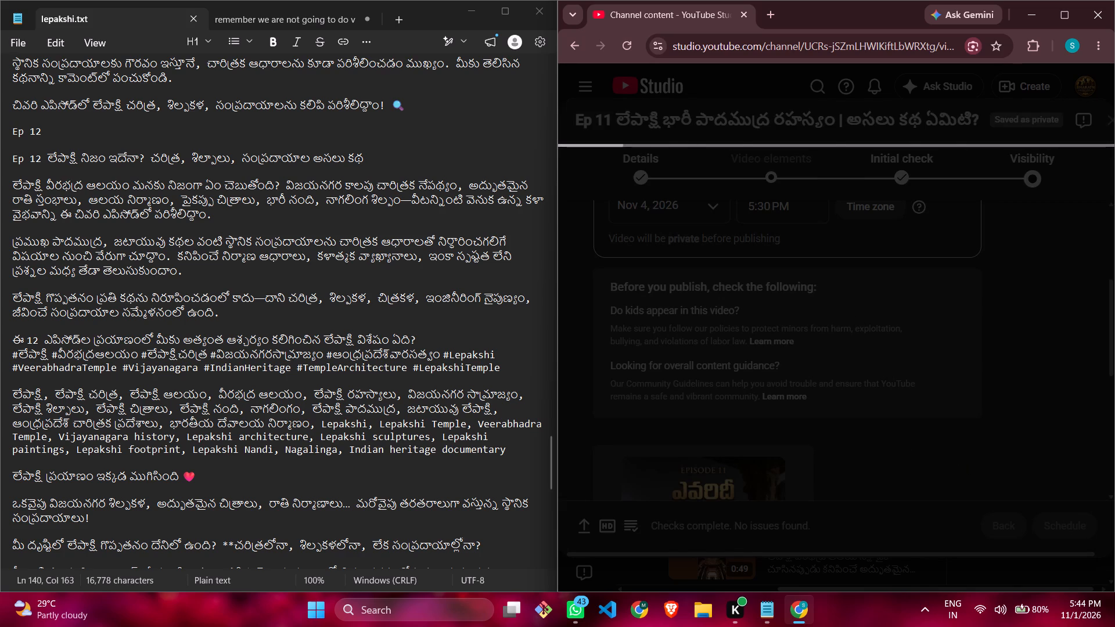
pyautogui.click(999, 217)
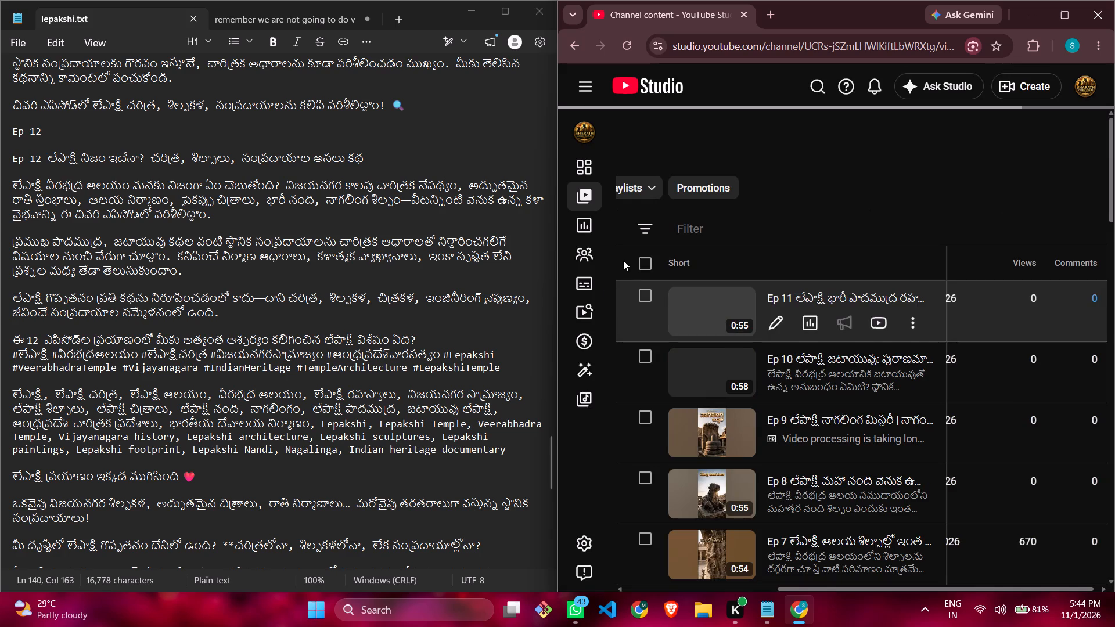
# Start a new video upload with episode12 from the Final_videos folder inside lepakshi_temple.
pyautogui.click(1032, 77)
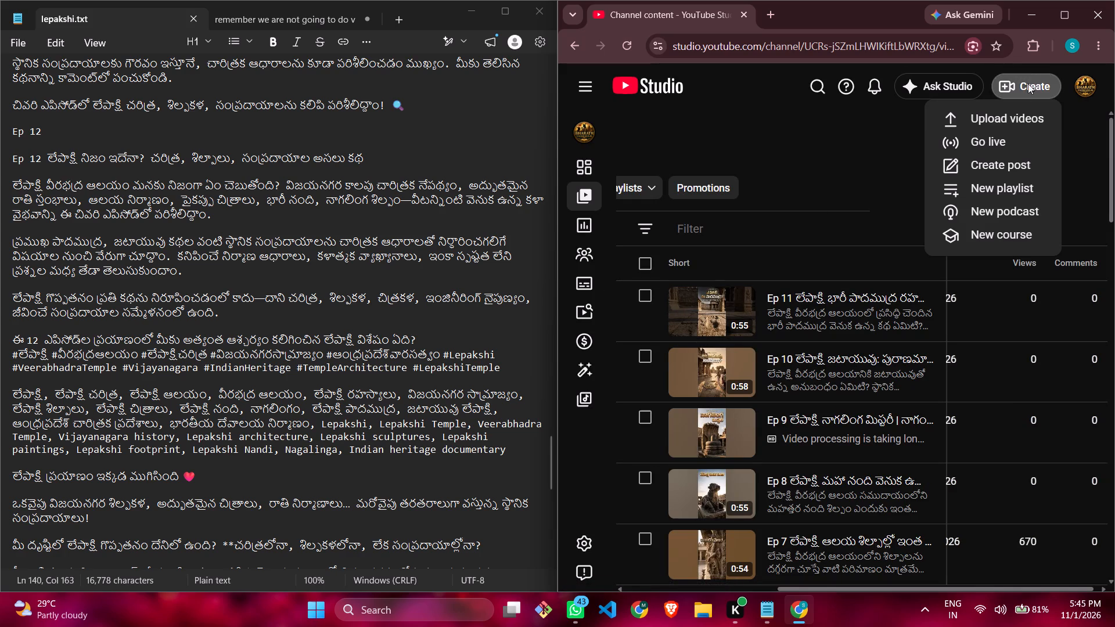
pyautogui.click(1015, 114)
pyautogui.click(831, 402)
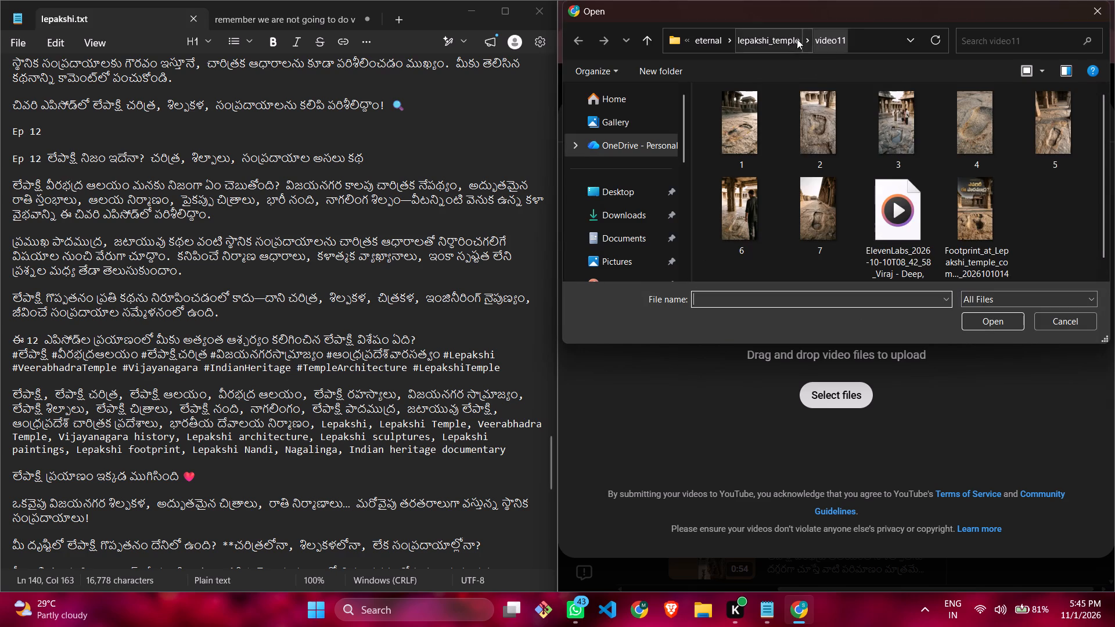
pyautogui.click(785, 35)
pyautogui.scroll(6, 732, 141)
pyautogui.doubleClick(737, 140)
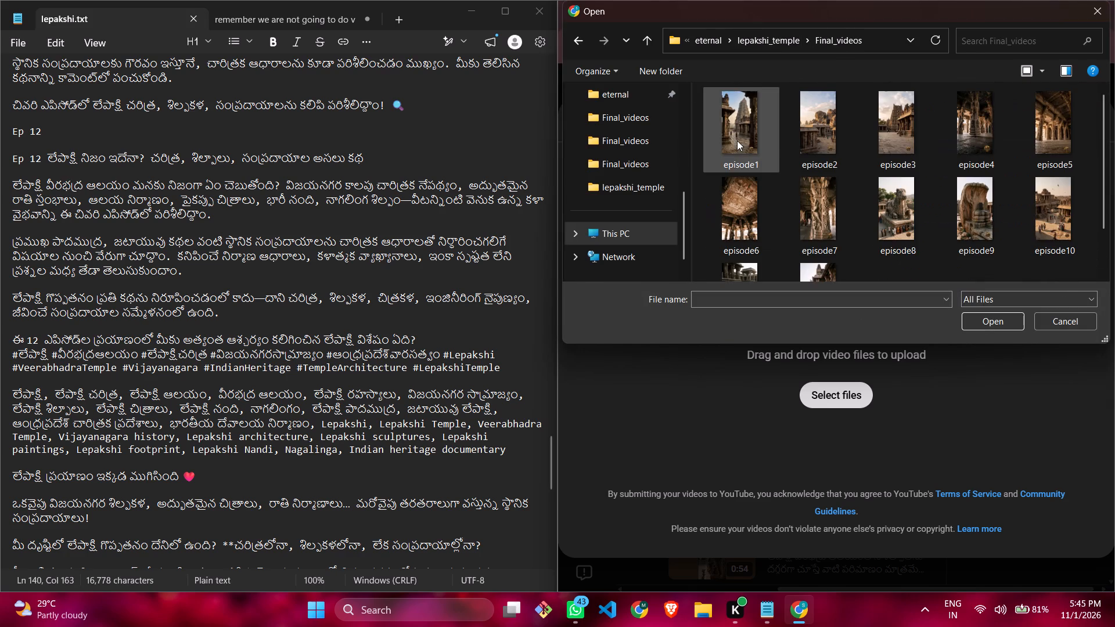
pyautogui.scroll(-2, 862, 250)
pyautogui.click(843, 250)
pyautogui.click(1005, 317)
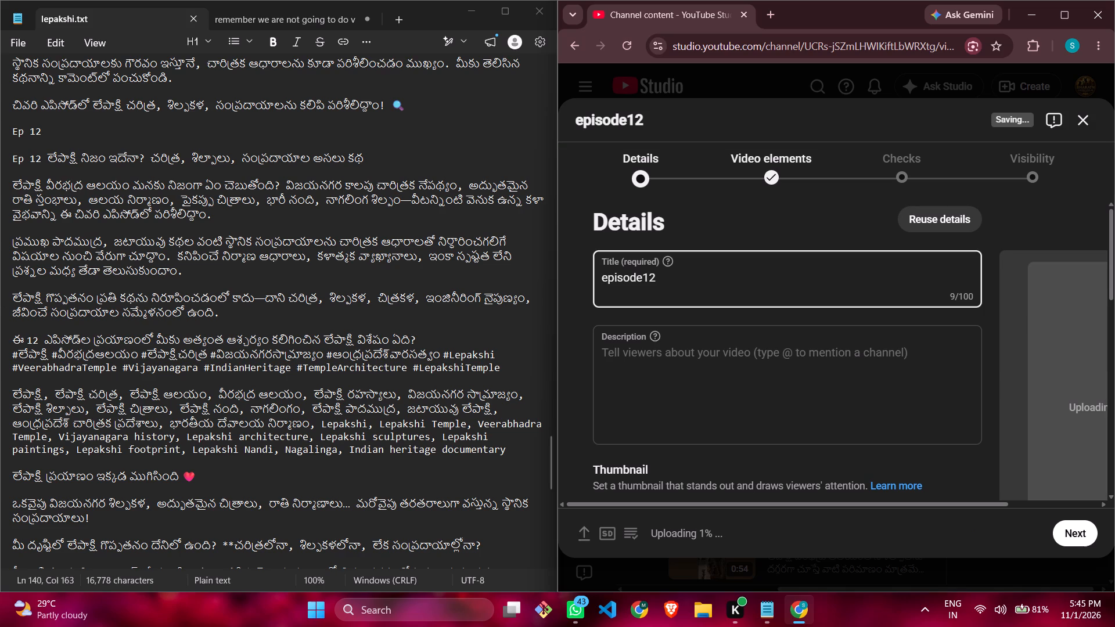
# Replace the episode12 title with the Ep 12 title line copied from lepakshi.txt.
pyautogui.moveTo(365, 161); pyautogui.dragTo(294, 161)
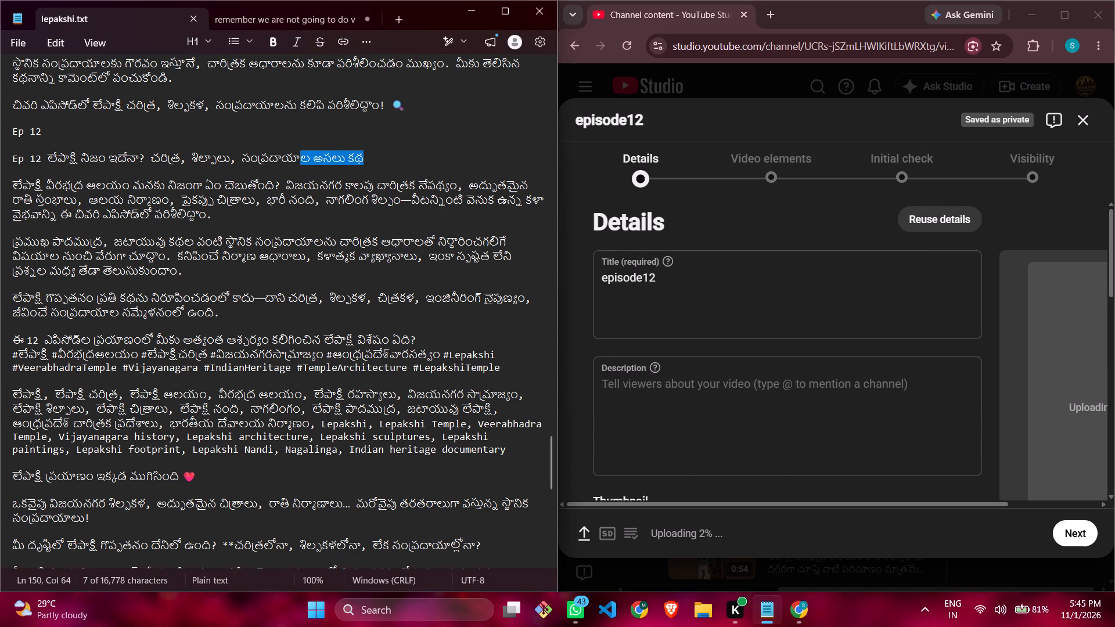
pyautogui.moveTo(294, 161); pyautogui.dragTo(10, 160)
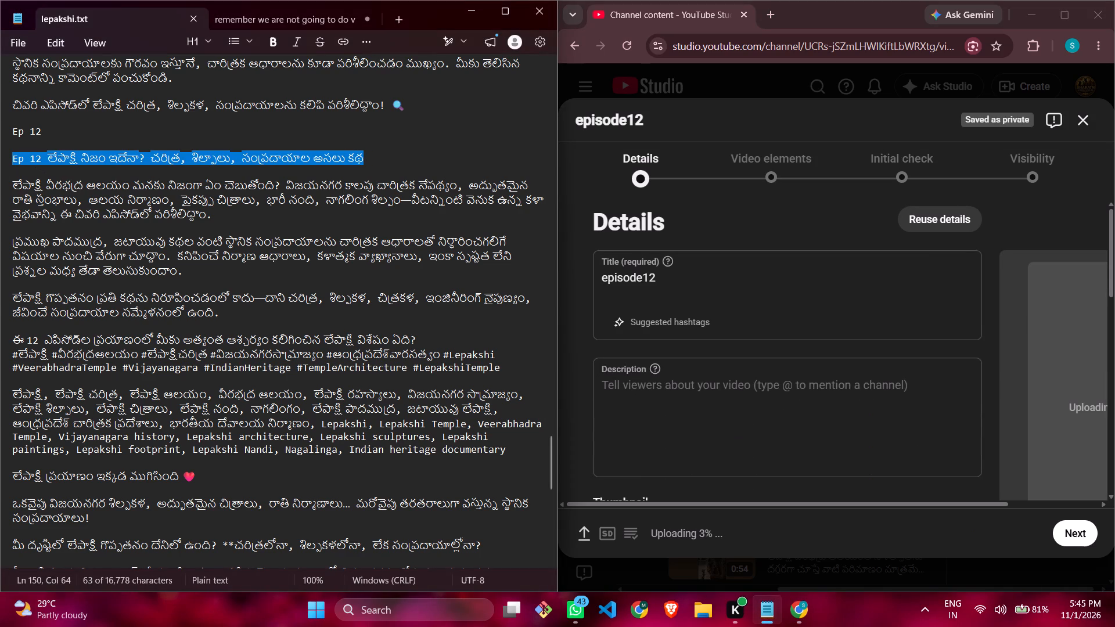
pyautogui.hotkey('ctrl', 'c')
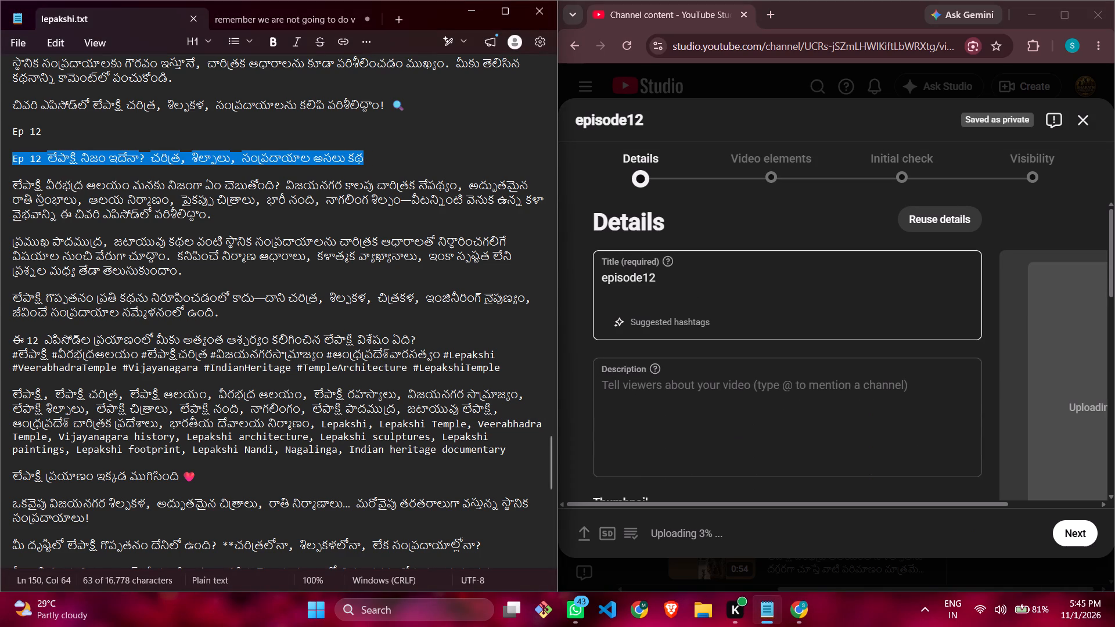
pyautogui.click(642, 275)
pyautogui.hotkey('ctrl', 'a')
pyautogui.hotkey('ctrl', 'v')
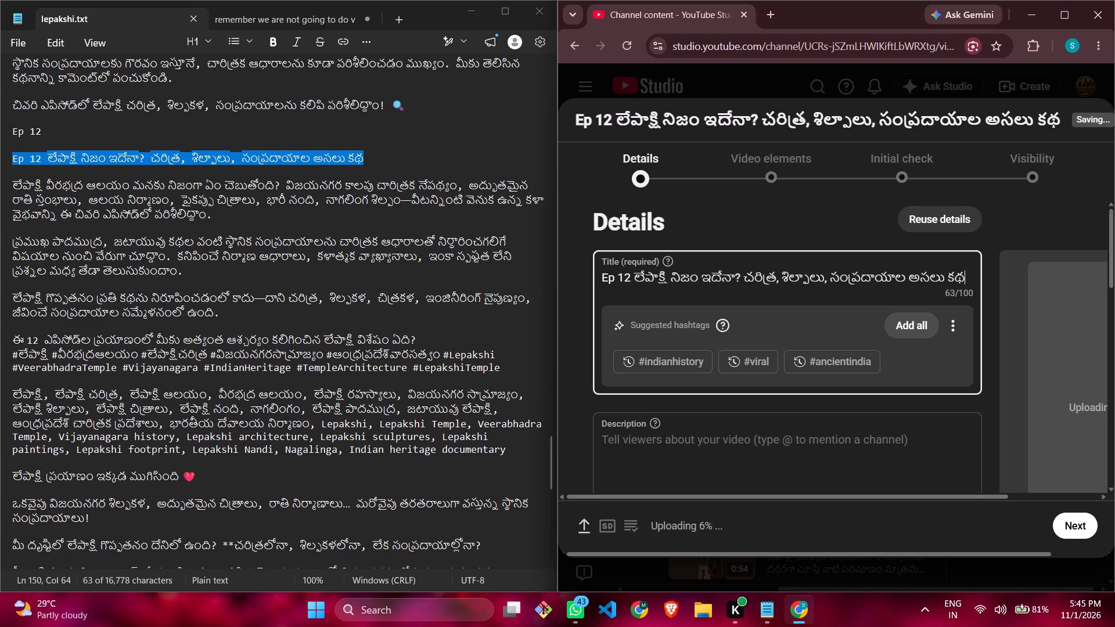
# Fill the episode 12 description with the Ep 12 paragraphs and hashtags, through #LepakshiTemple, copied from lepakshi.txt.
pyautogui.moveTo(14, 185); pyautogui.dragTo(312, 308)
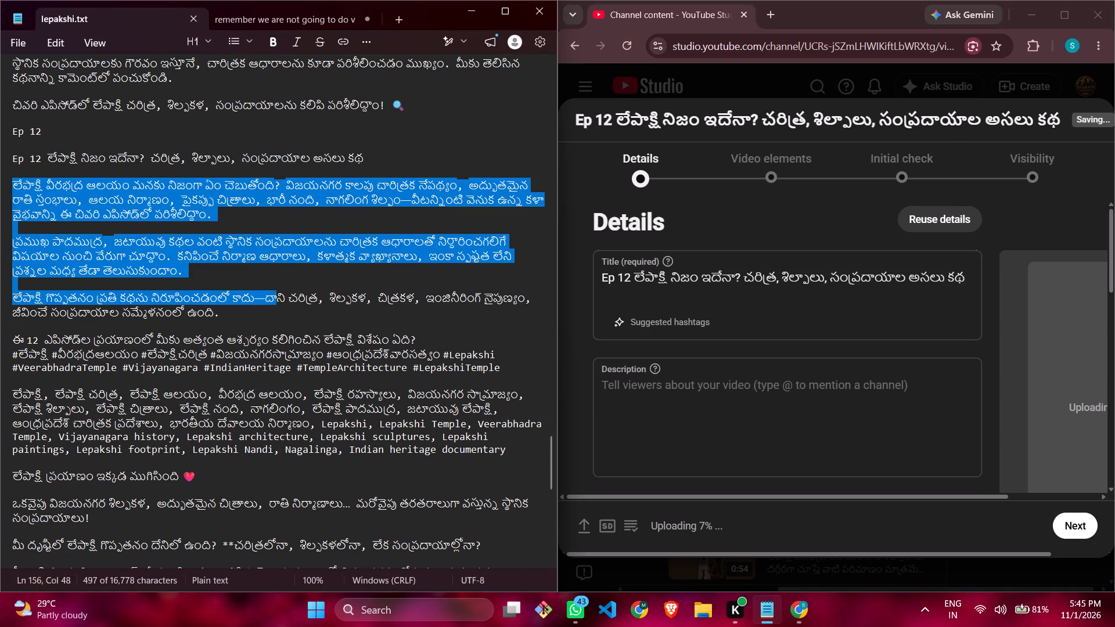
pyautogui.moveTo(312, 308); pyautogui.dragTo(513, 367)
pyautogui.hotkey('ctrl', 'c')
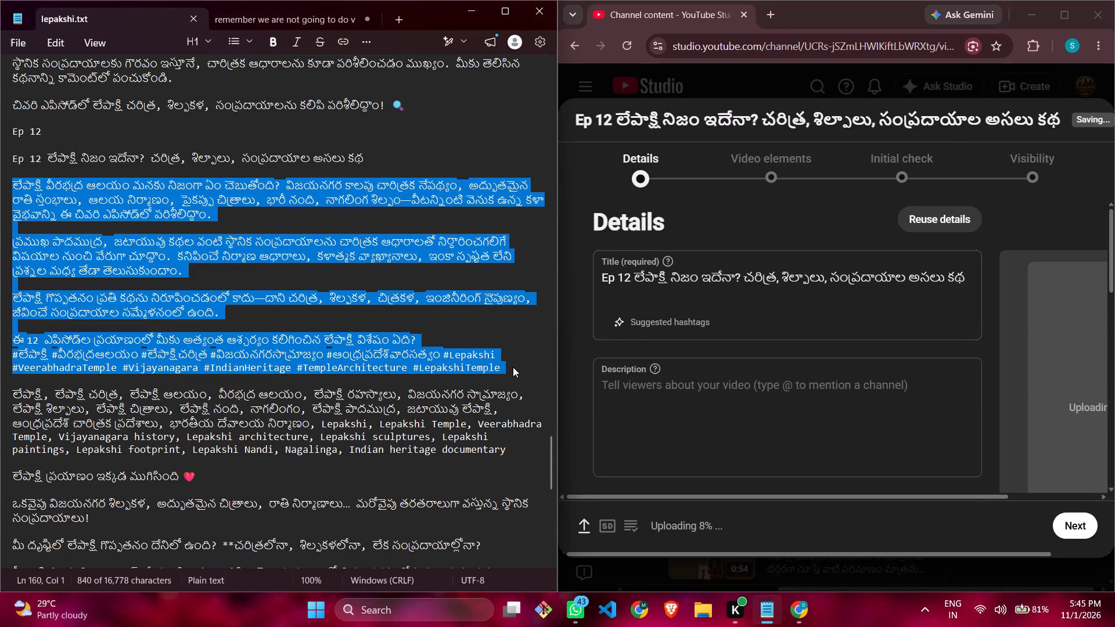
pyautogui.click(799, 407)
pyautogui.hotkey('ctrl', 'v')
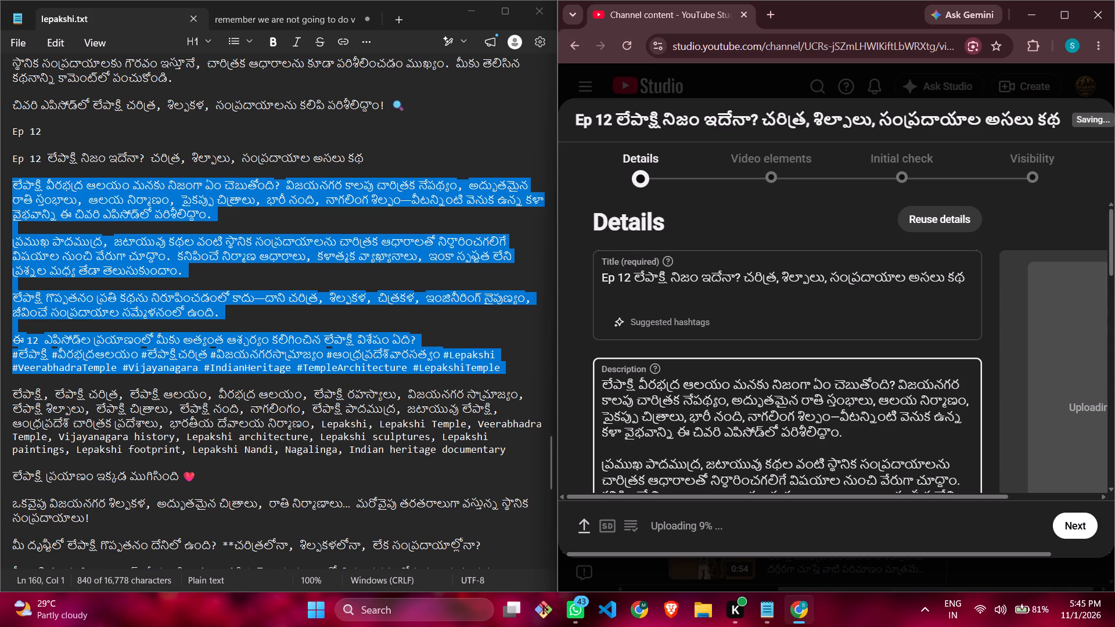
pyautogui.click(360, 275)
# Set the episode 12 thumbnail to the Creating_Telugu_documentary image from the video12 folder inside lepakshi_temple.
pyautogui.scroll(-3, 724, 318)
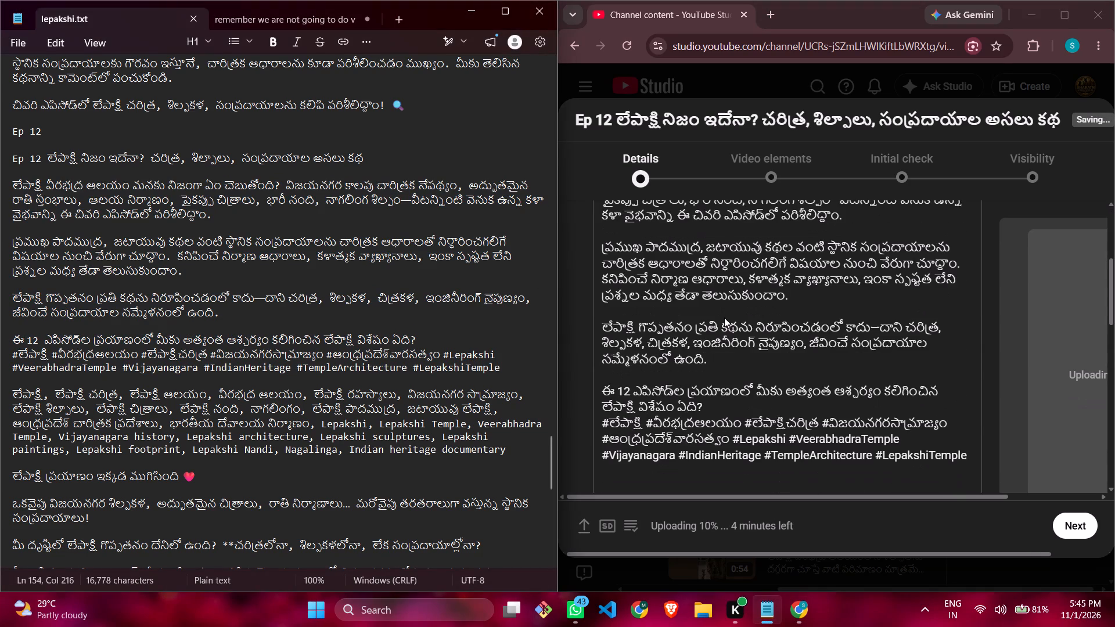
pyautogui.scroll(-1, 724, 318)
pyautogui.scroll(1, 724, 318)
pyautogui.scroll(-5, 724, 318)
pyautogui.click(664, 343)
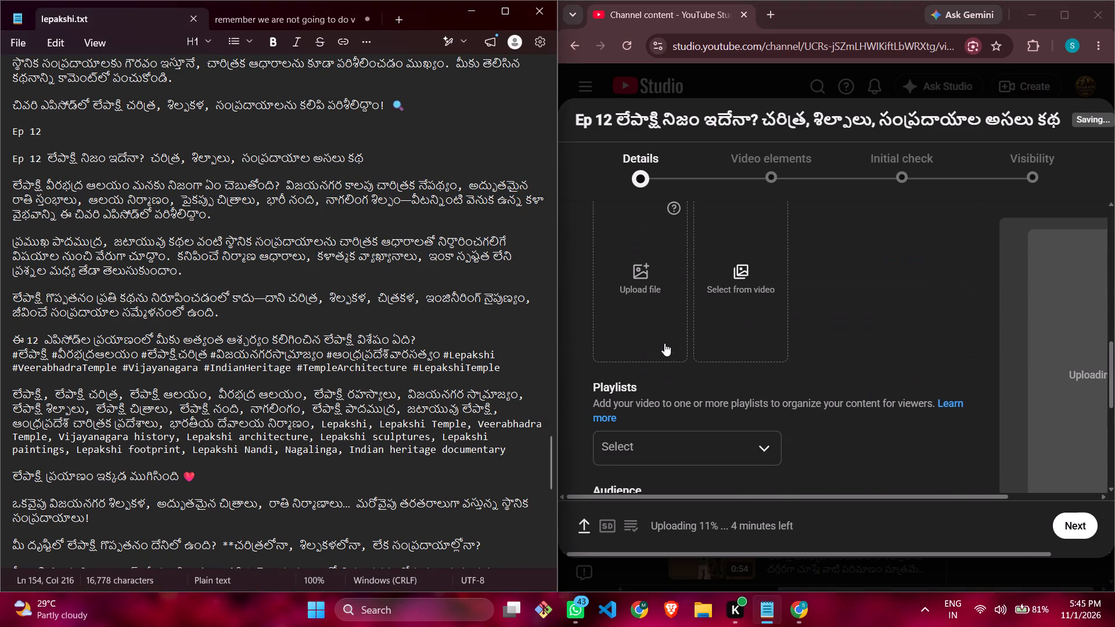
pyautogui.click(756, 39)
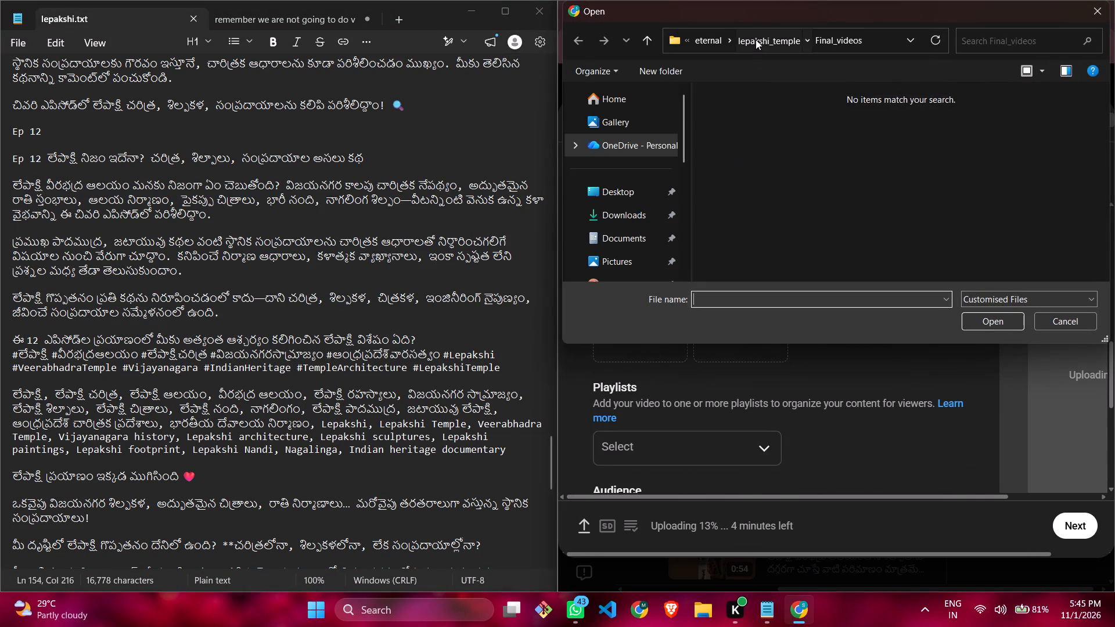
pyautogui.scroll(-9, 738, 130)
pyautogui.doubleClick(776, 266)
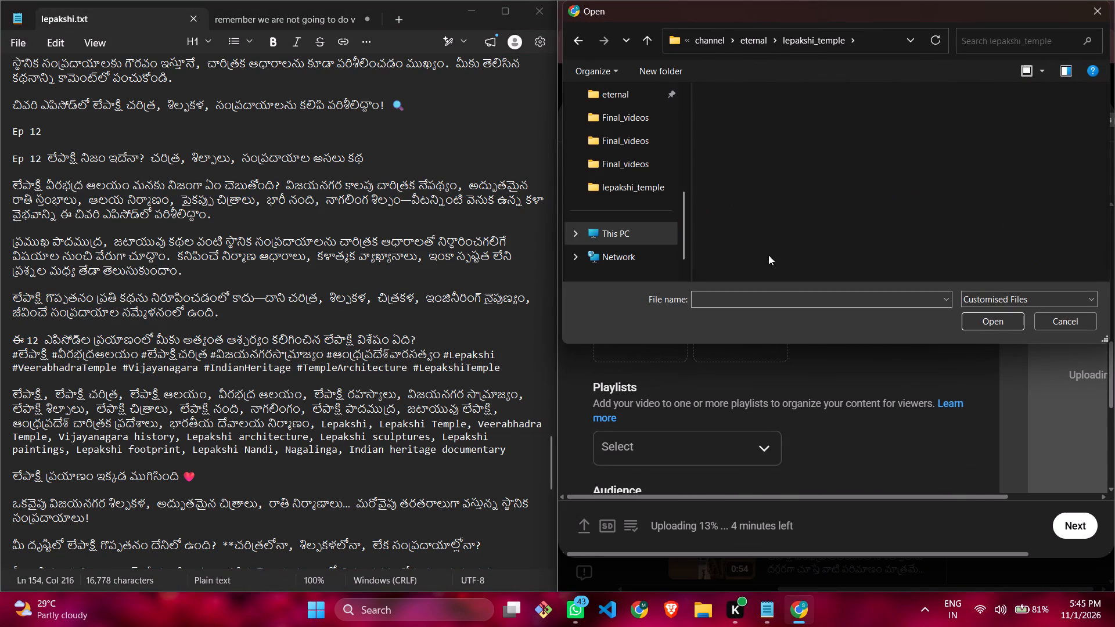
pyautogui.click(754, 172)
pyautogui.click(976, 331)
pyautogui.click(976, 327)
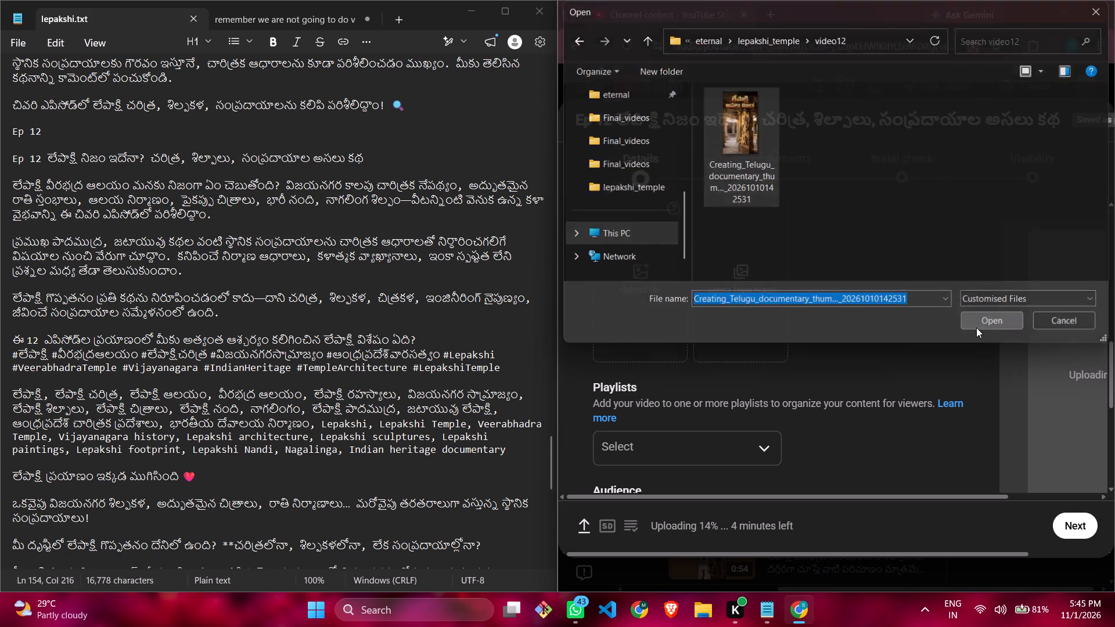
# Show the additional video details and fill the episode 12 tags with the keyword list copied from lepakshi.txt, through Indian heritage documentary.
pyautogui.scroll(-2, 789, 329)
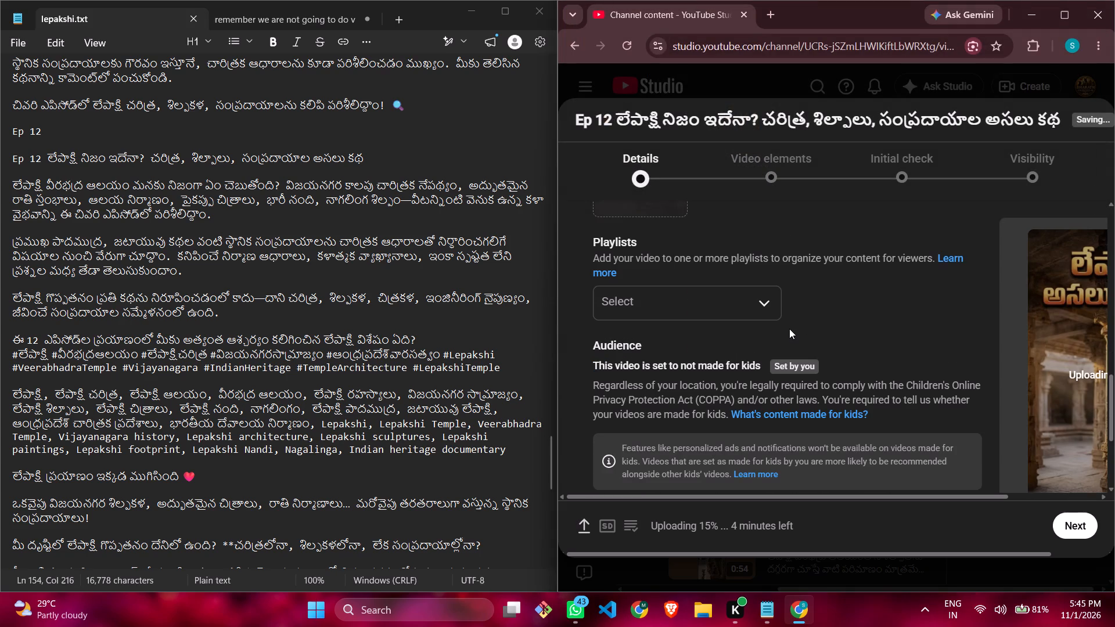
pyautogui.moveTo(873, 495); pyautogui.dragTo(784, 498)
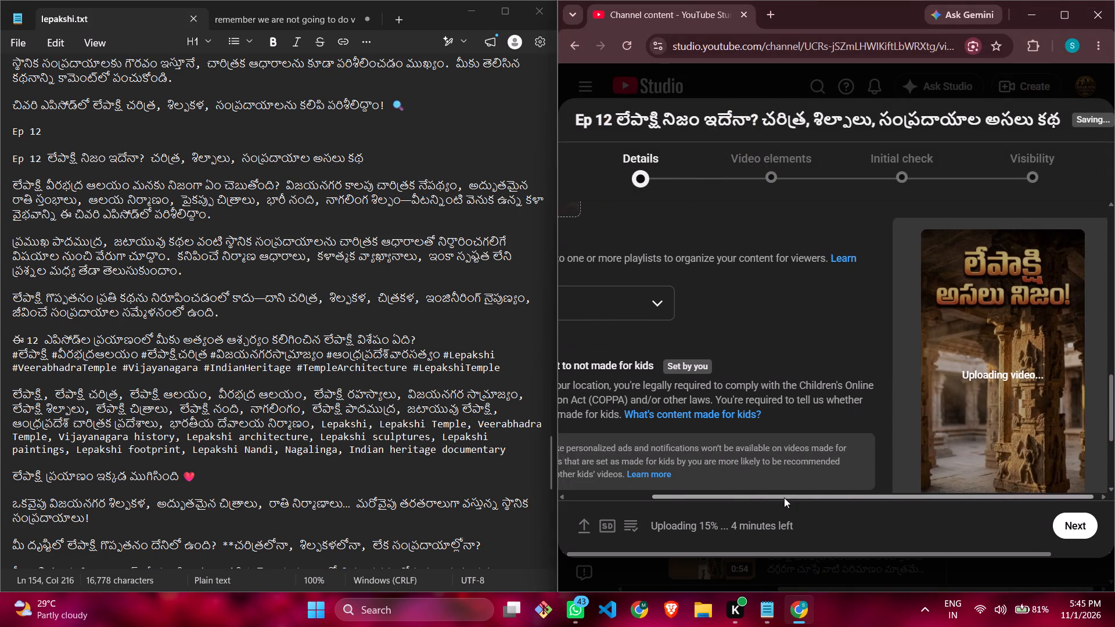
pyautogui.moveTo(784, 498); pyautogui.dragTo(733, 498)
pyautogui.scroll(-1, 728, 318)
pyautogui.scroll(1, 728, 318)
pyautogui.scroll(-6, 728, 318)
pyautogui.click(657, 413)
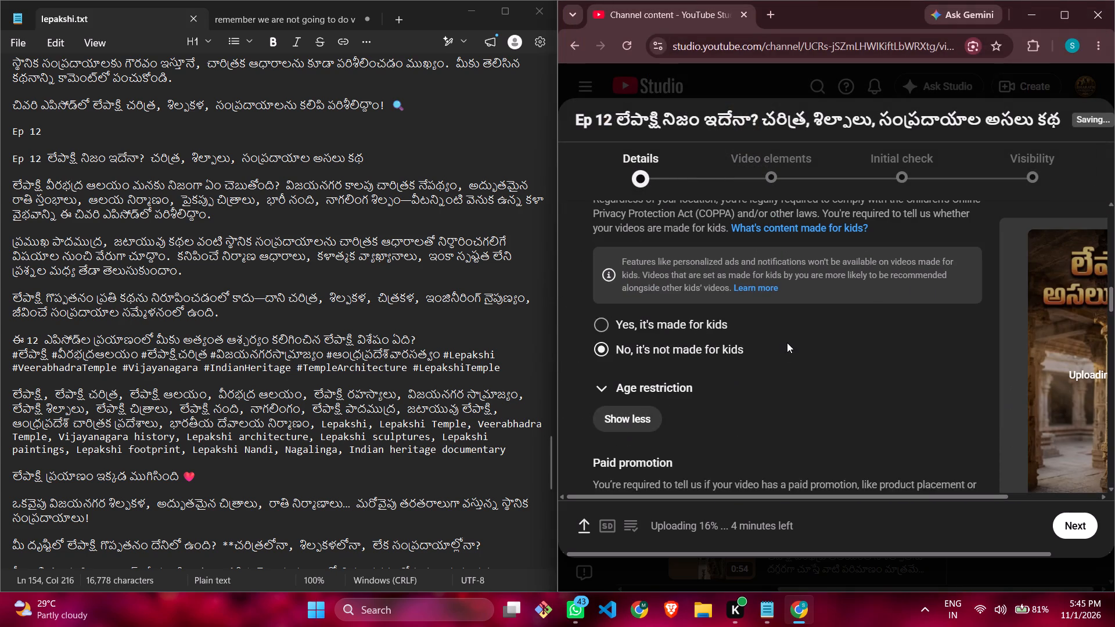
pyautogui.scroll(-4, 787, 343)
pyautogui.scroll(-7, 634, 369)
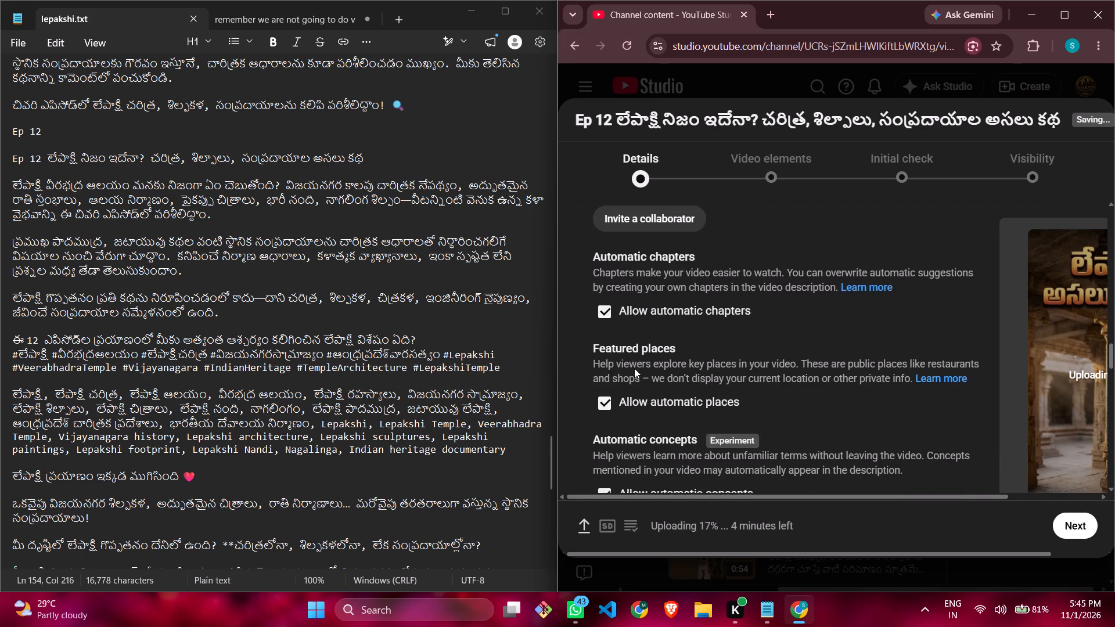
pyautogui.scroll(-2, 634, 368)
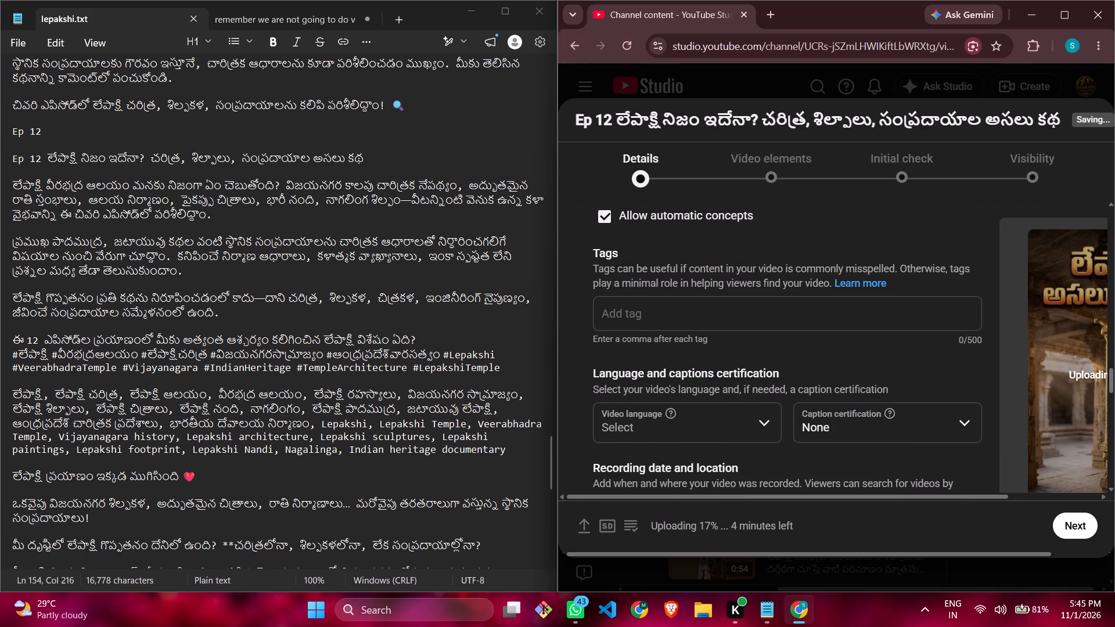
pyautogui.moveTo(16, 392); pyautogui.dragTo(368, 419)
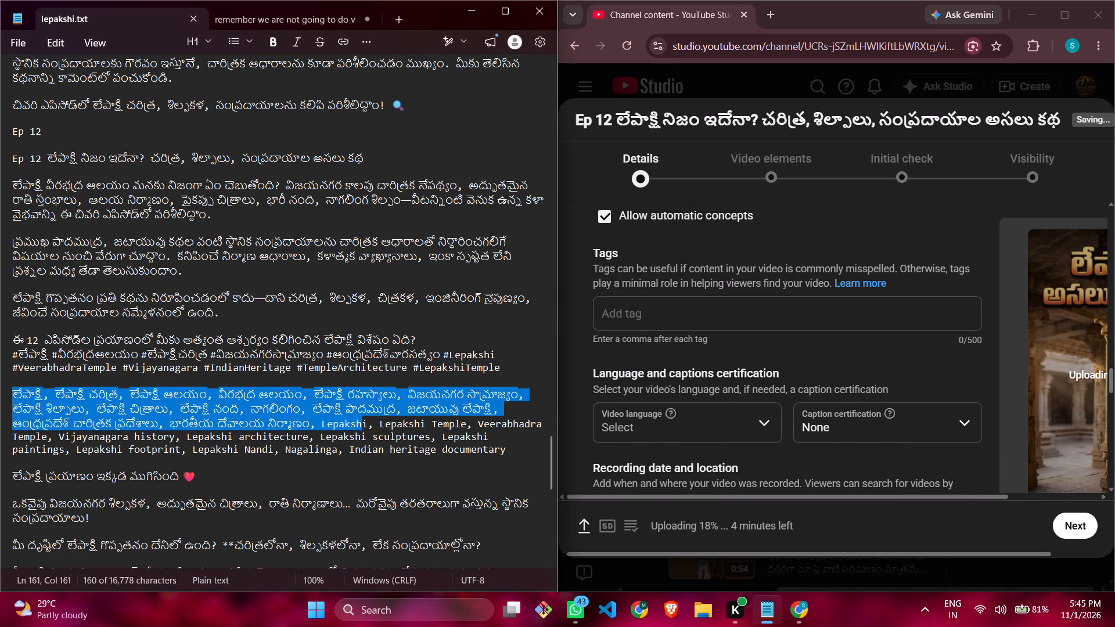
pyautogui.moveTo(368, 419); pyautogui.dragTo(508, 453)
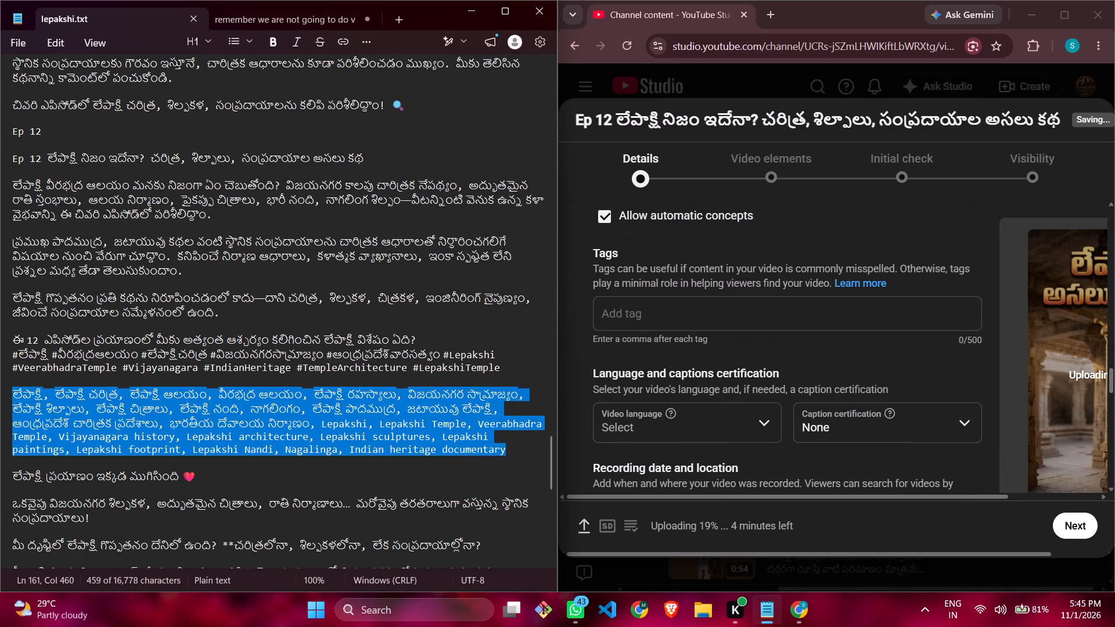
pyautogui.hotkey('ctrl', 'c')
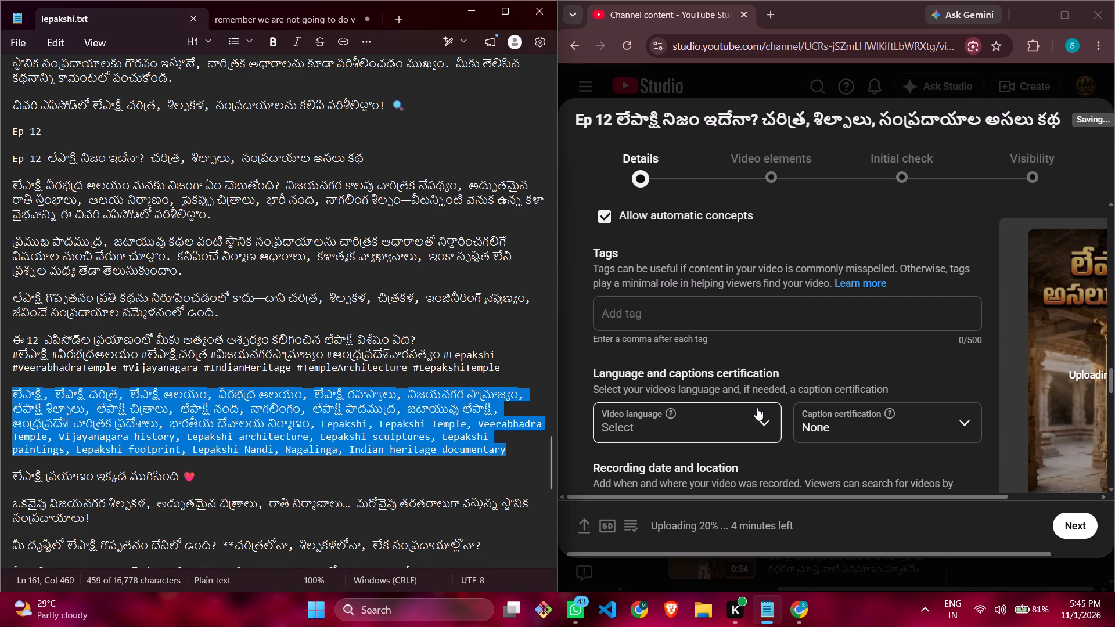
pyautogui.click(772, 310)
pyautogui.hotkey('ctrl', 'v')
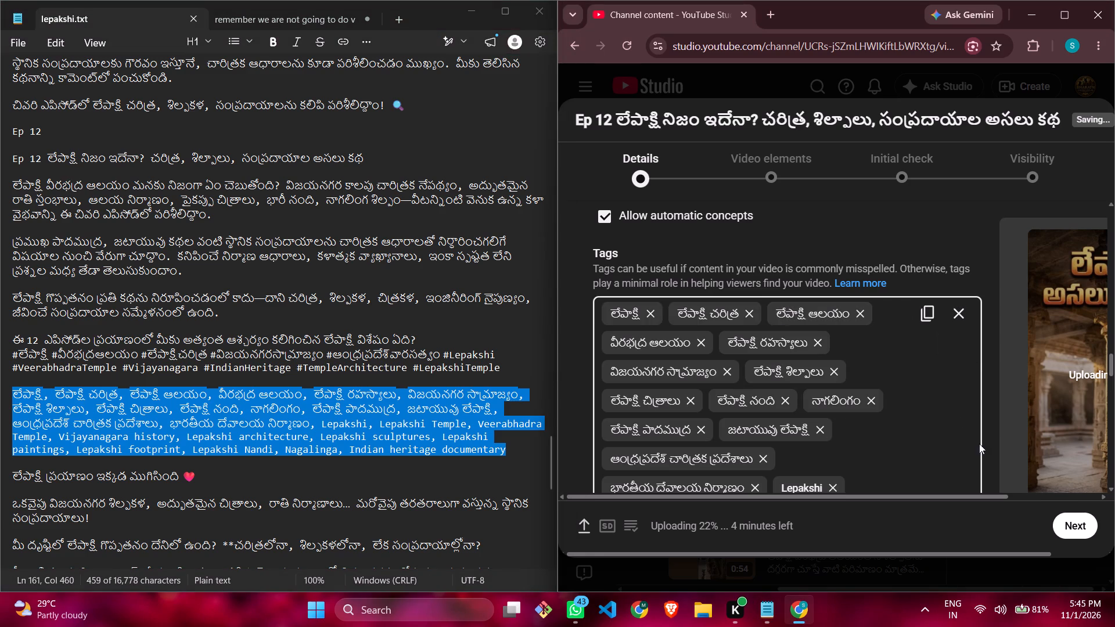
# Check the upload progress of the episode 12 video.
pyautogui.click(585, 518)
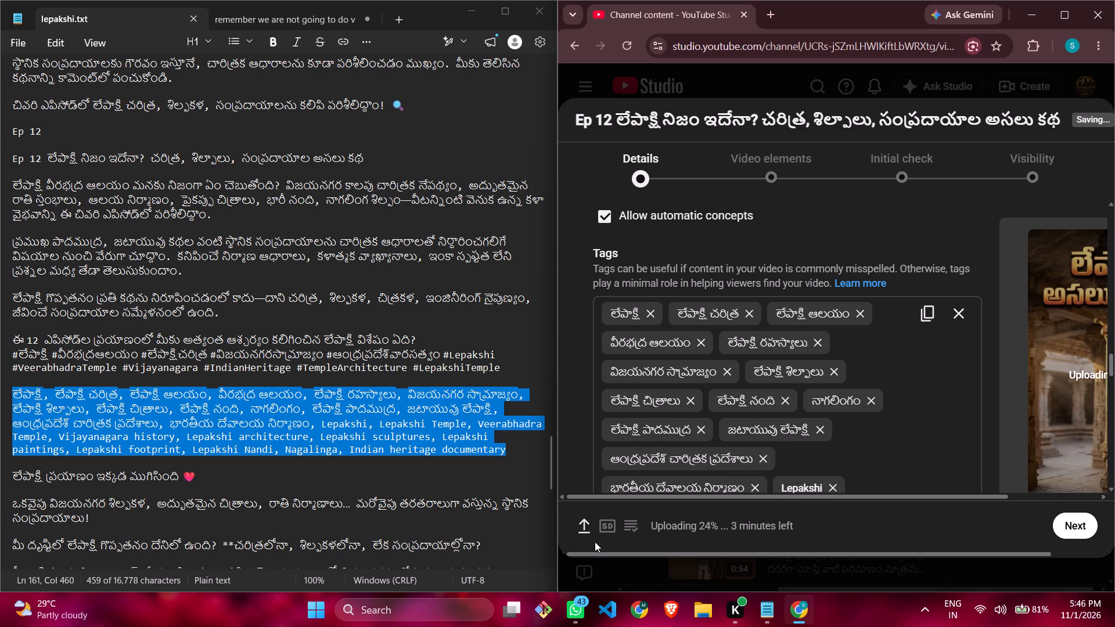
pyautogui.click(583, 526)
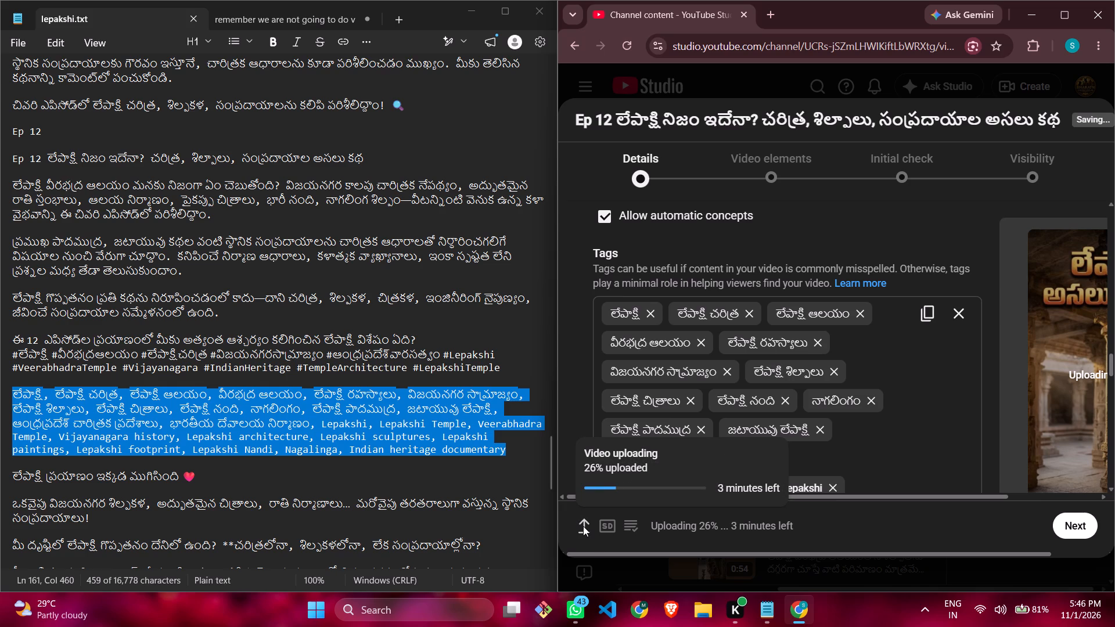
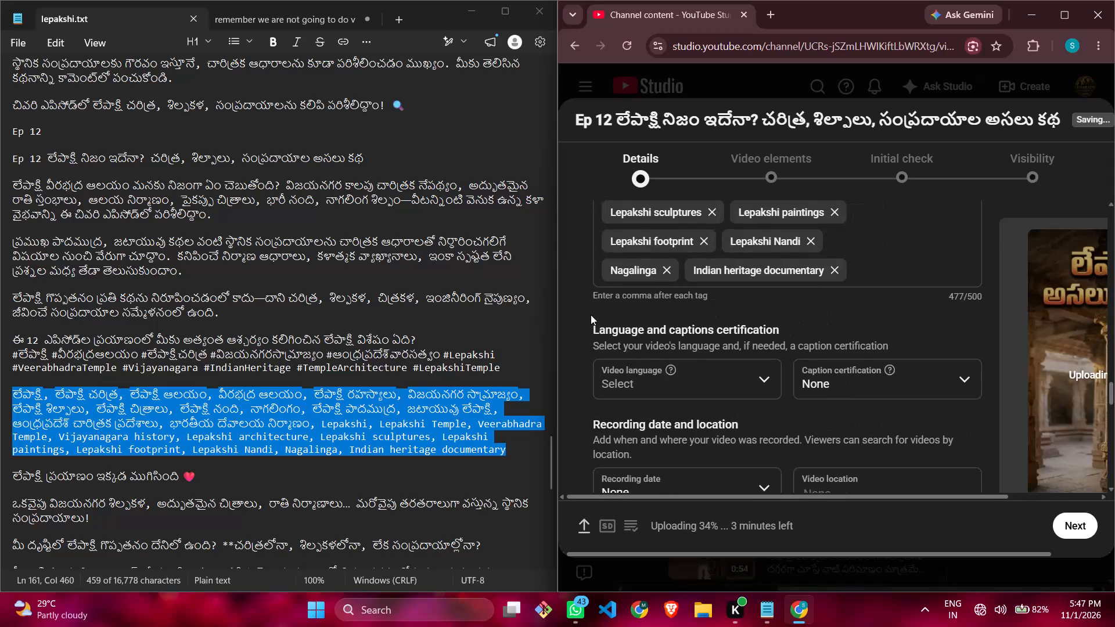
# Examine the remaining episode 12 detail settings and the closing comment and Long video text after the Ep 12 tags in lepakshi.txt.
pyautogui.scroll(-2, 591, 315)
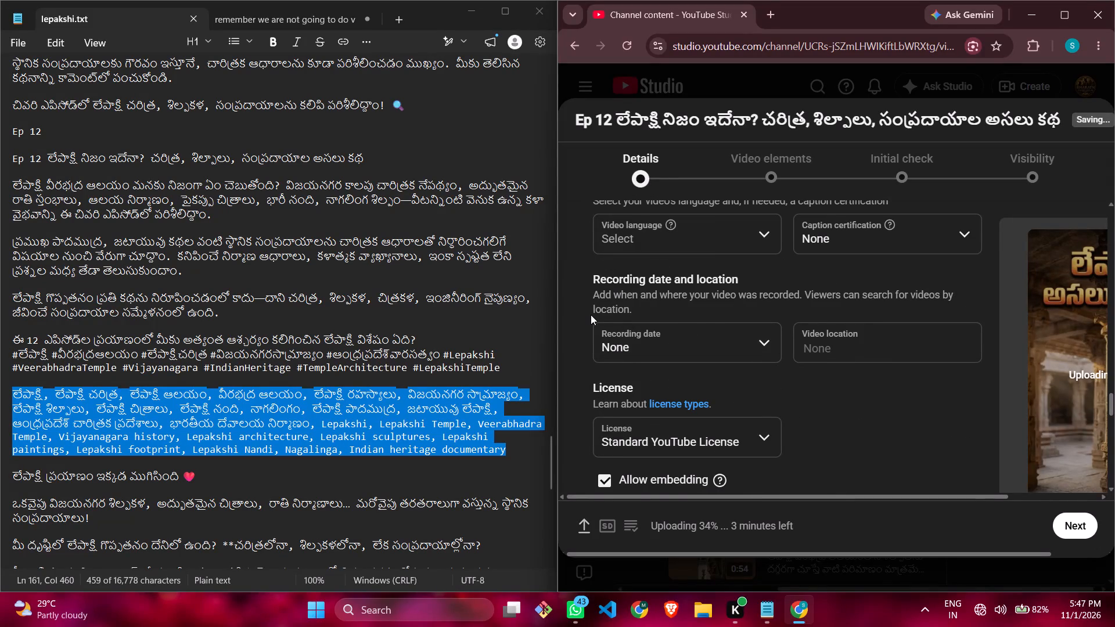
pyautogui.scroll(-2, 591, 315)
pyautogui.click(420, 409)
pyautogui.scroll(-1, 420, 409)
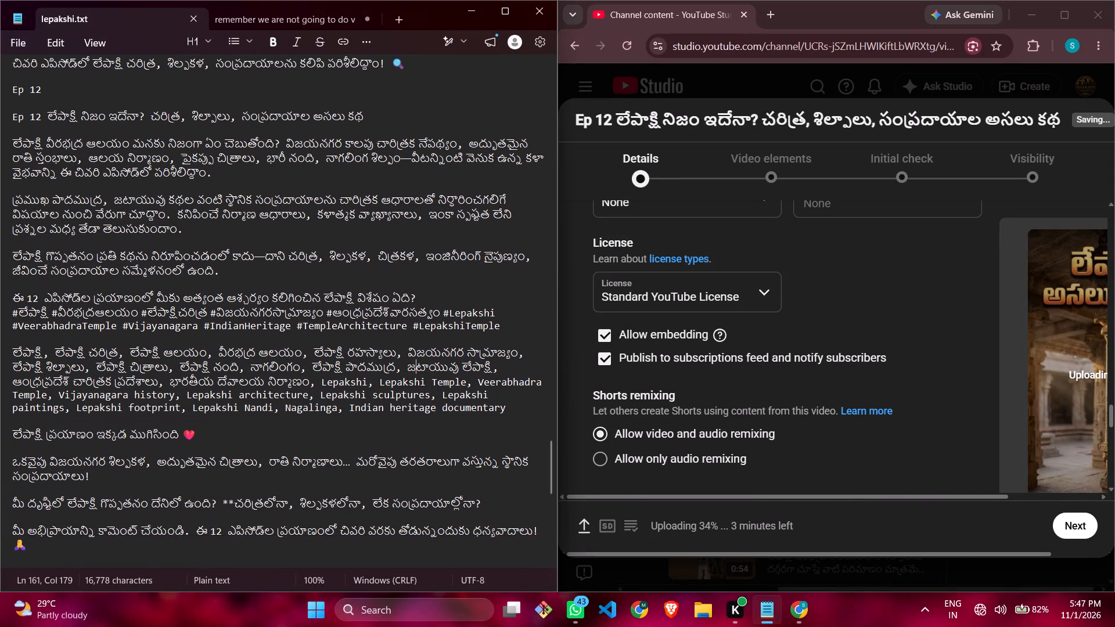
pyautogui.scroll(-6, 420, 409)
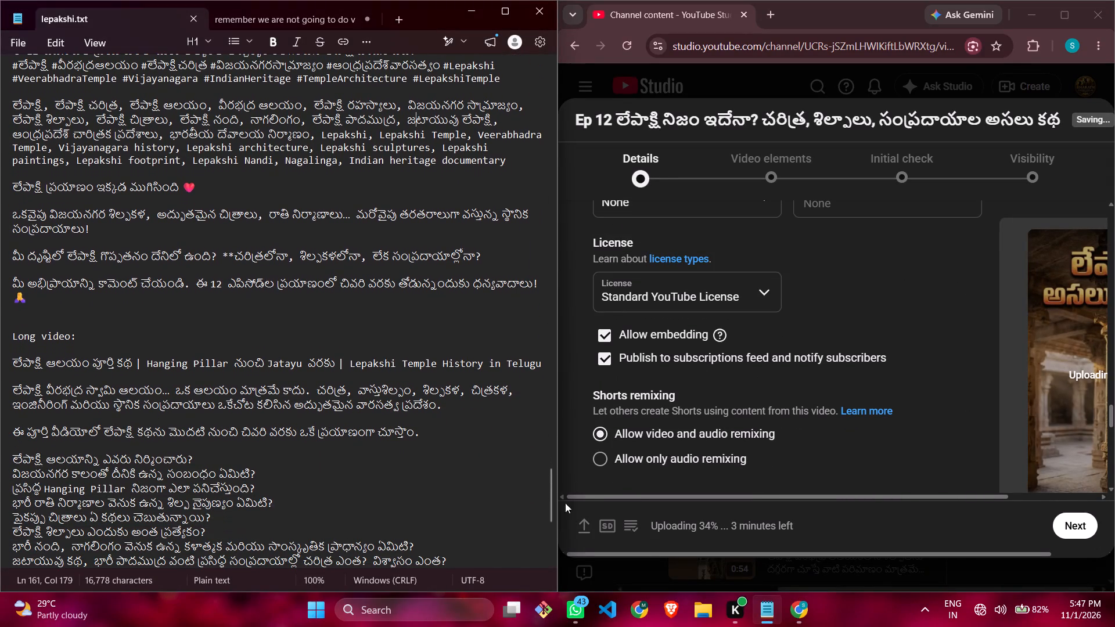
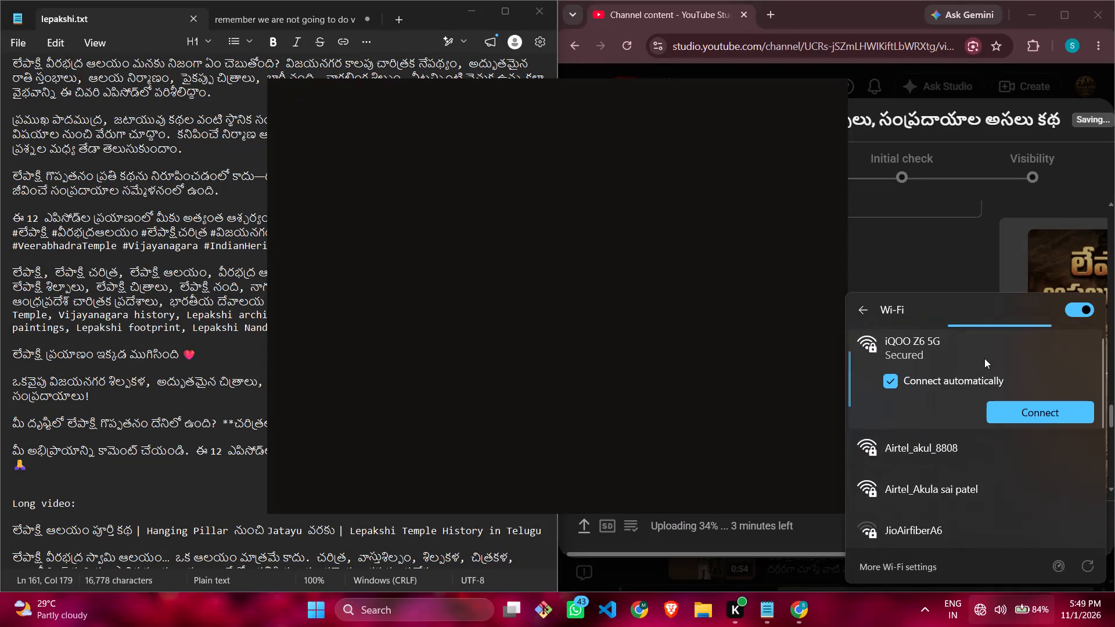
# Connect the computer to the iQOO Z6 5G Wi-Fi network and return to the episode 12 upload.
pyautogui.click(1029, 403)
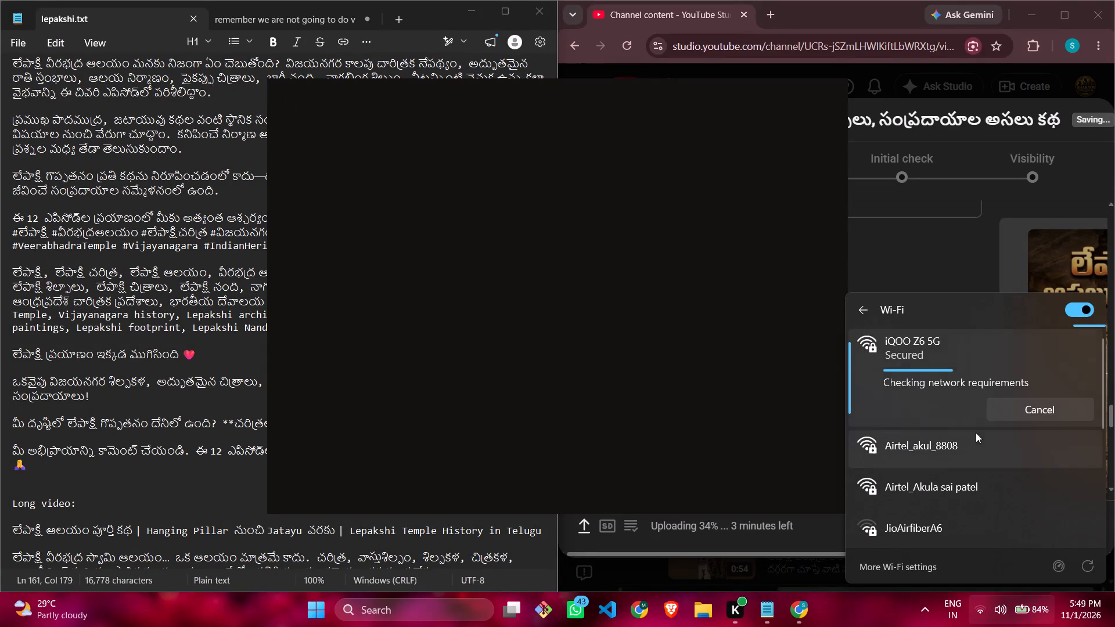
pyautogui.click(879, 598)
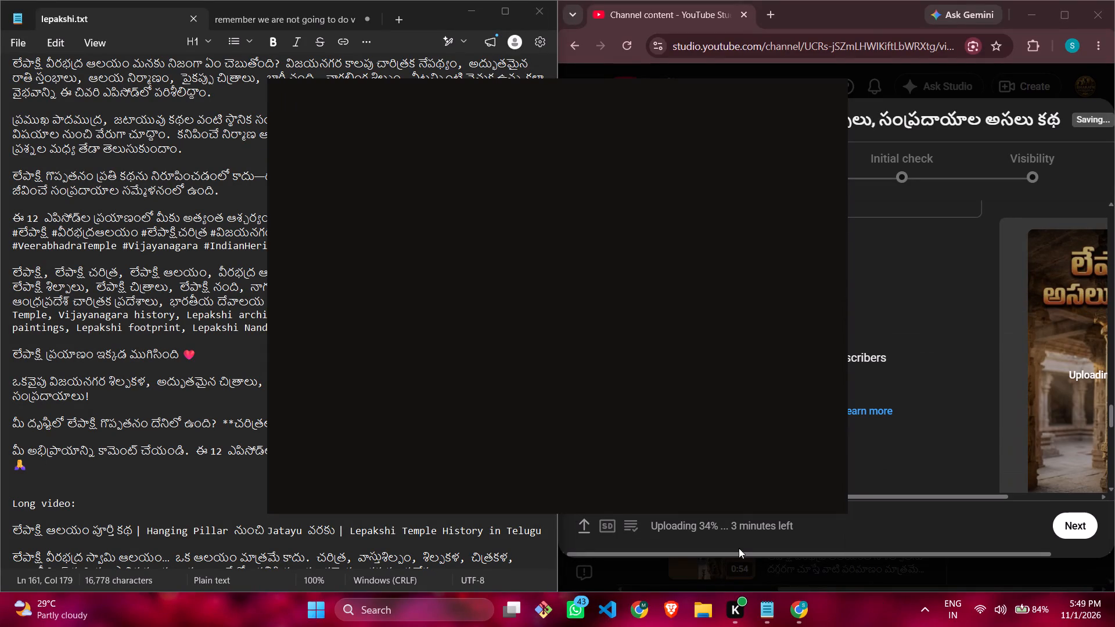